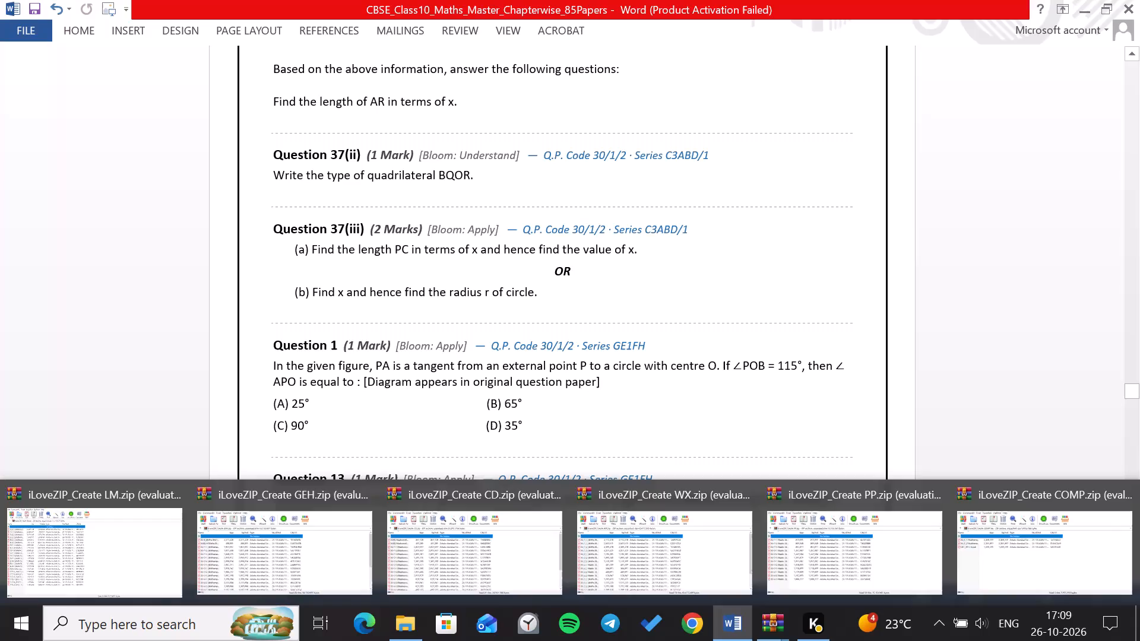
Open the 30-1-2 Mathematics Standard question paper PDF from the iLoveZIP_Create GEH archive.
scroll(824, 357, down, 6)
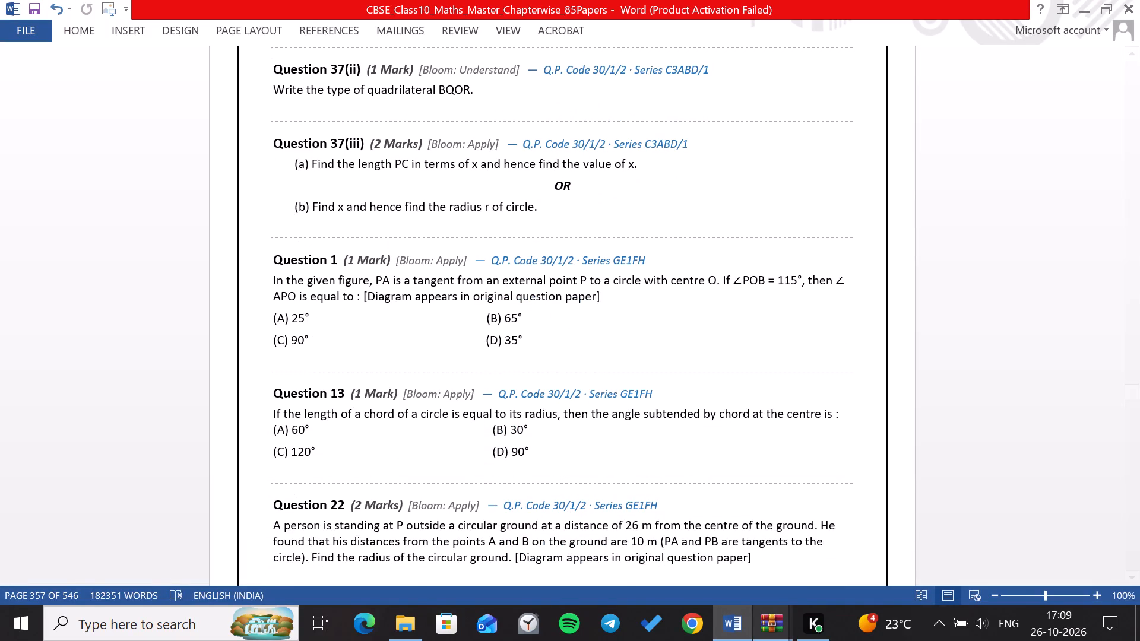
scroll(648, 281, down, 3)
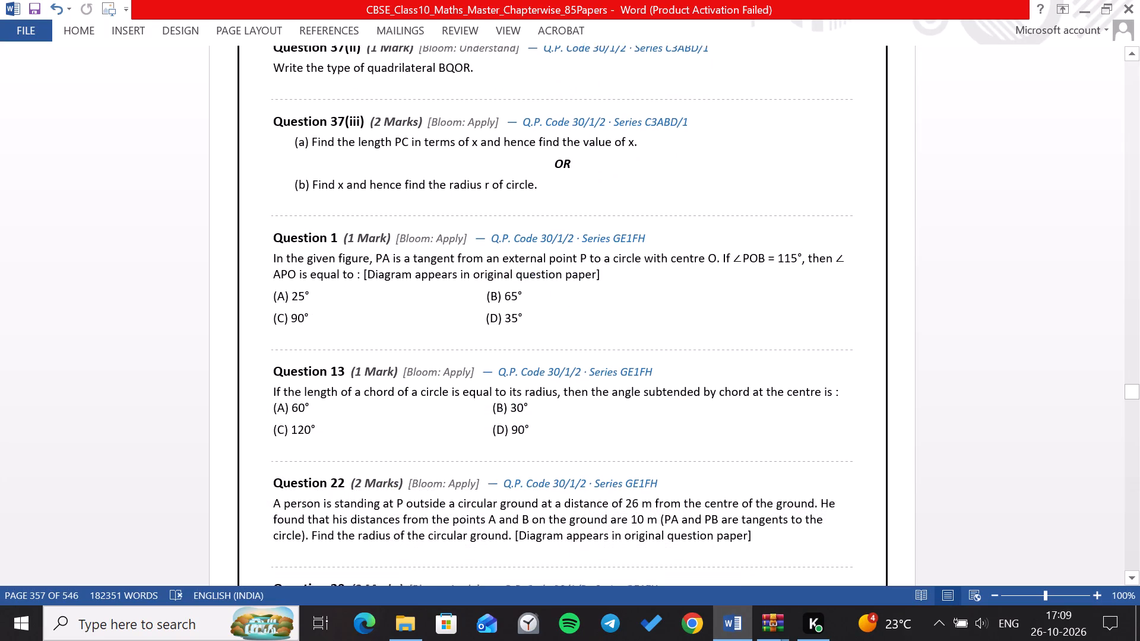
scroll(648, 281, up, 5)
scroll(648, 281, down, 2)
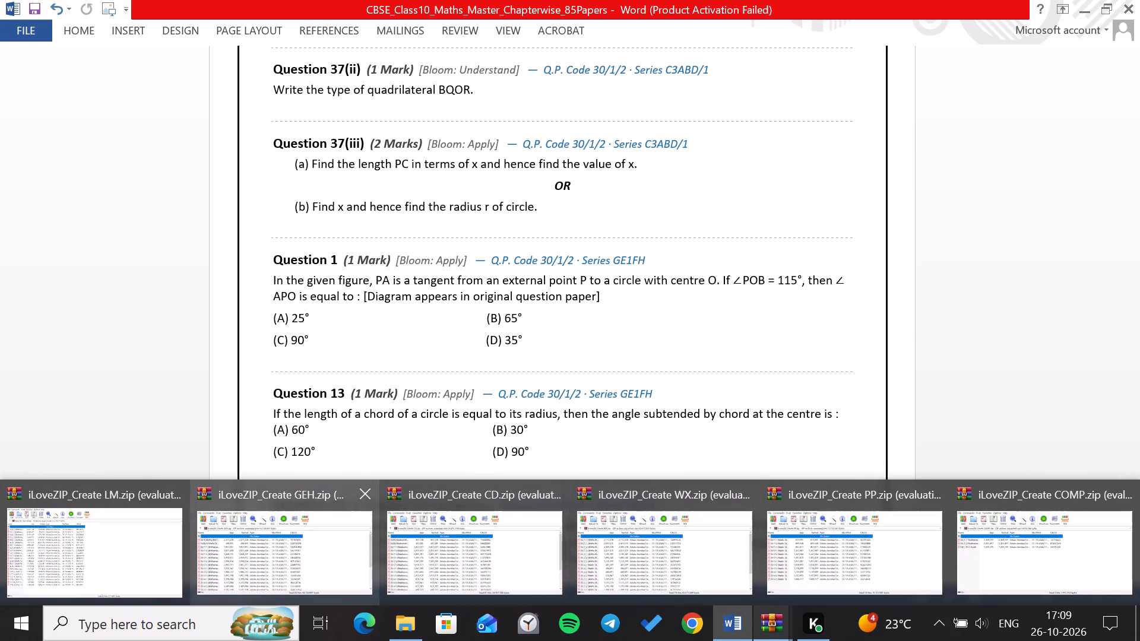
click(306, 551)
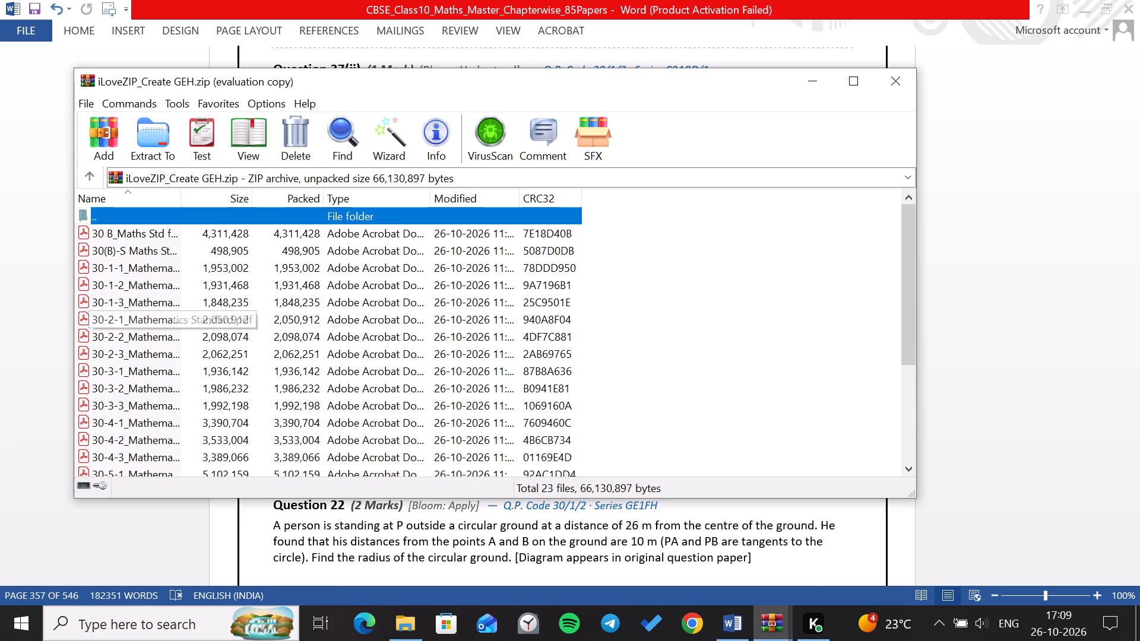
double_click(137, 287)
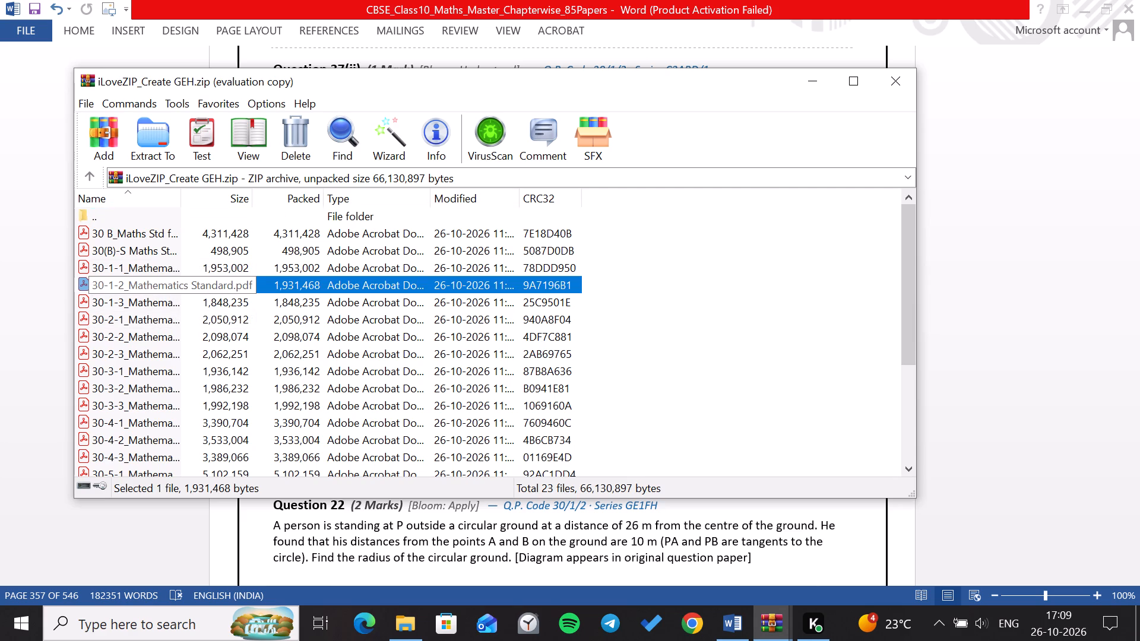
Capture a screen snip of Question 1's circle diagram with tangent PA and the 115° angle from the 30/1/2 paper.
scroll(591, 299, down, 17)
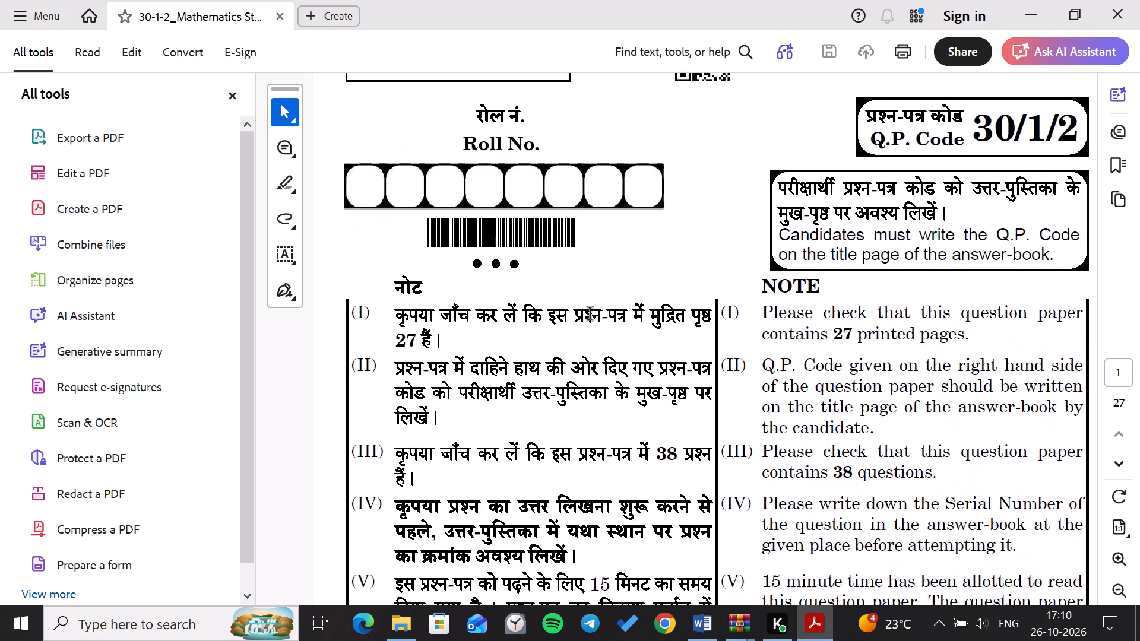
scroll(591, 315, down, 15)
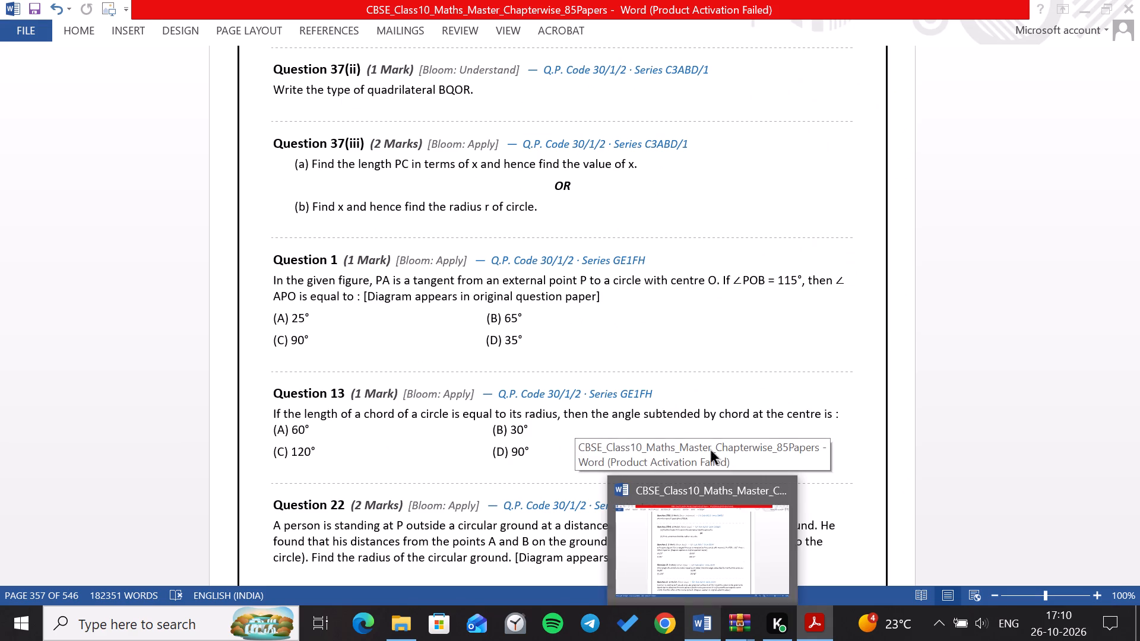
scroll(768, 395, down, 20)
scroll(768, 395, down, 14)
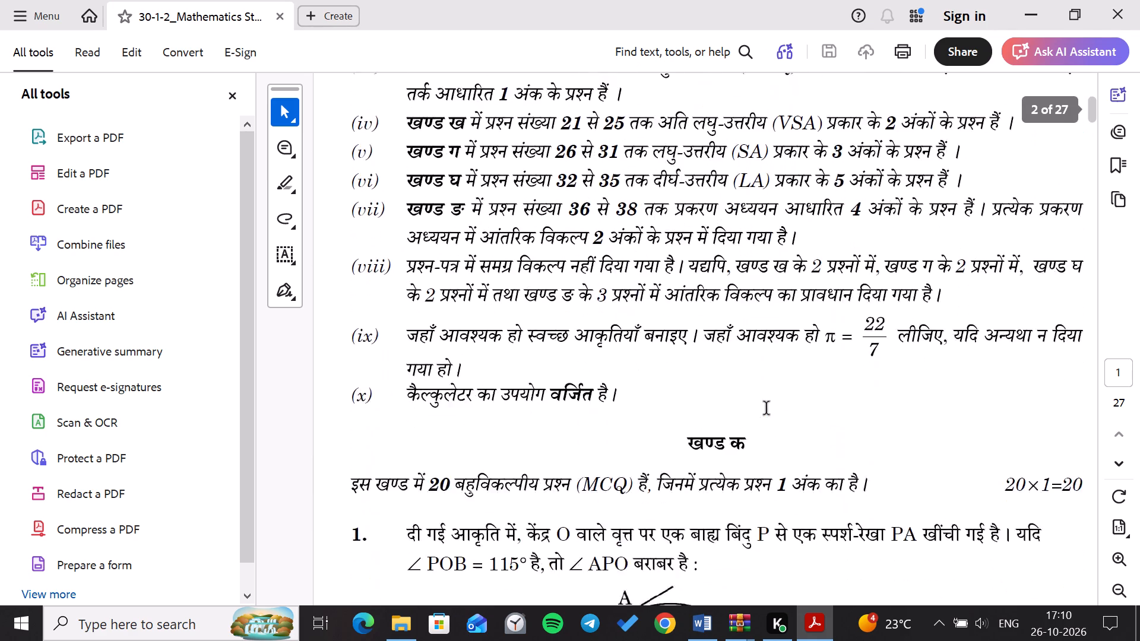
scroll(767, 409, down, 16)
scroll(767, 409, up, 1)
key(shift+super+s)
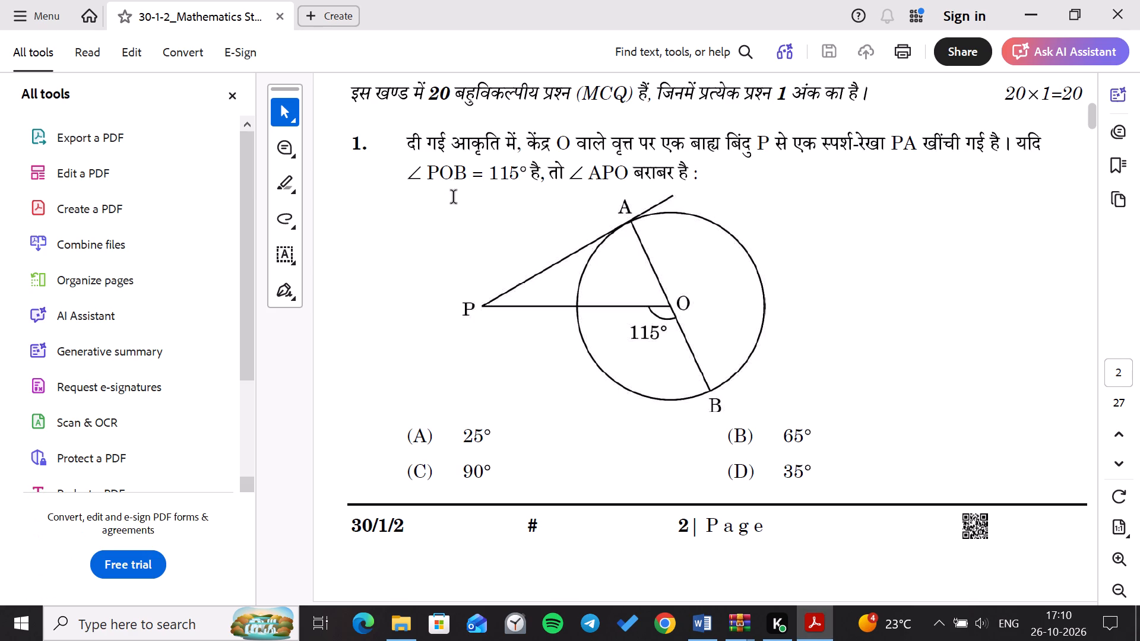
key(shift+super+s)
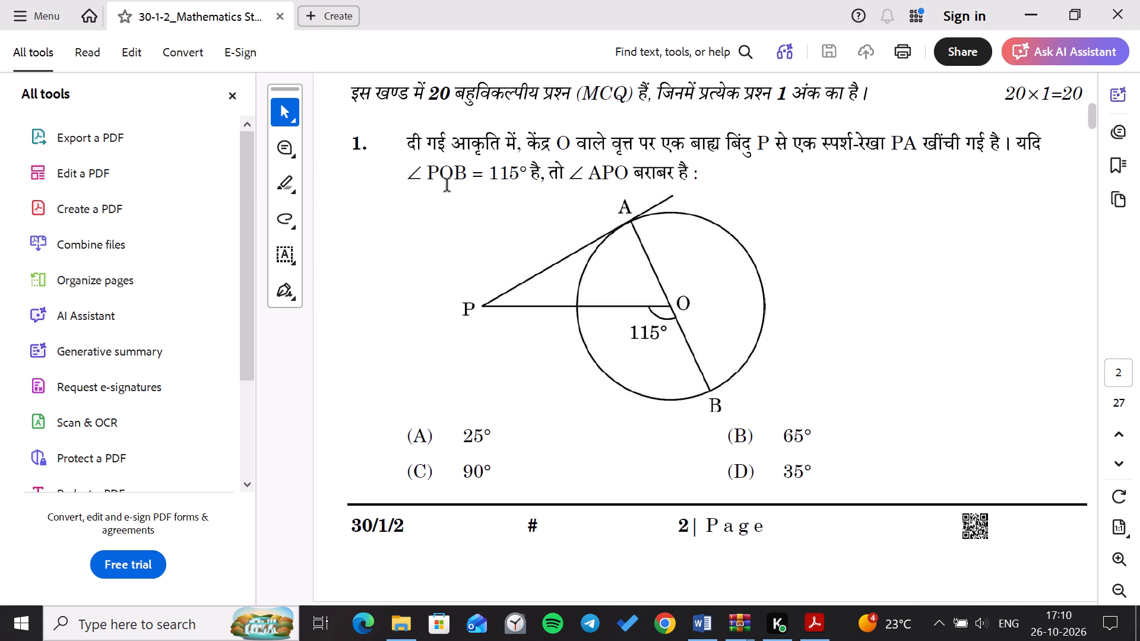
drag(441, 182, 704, 367)
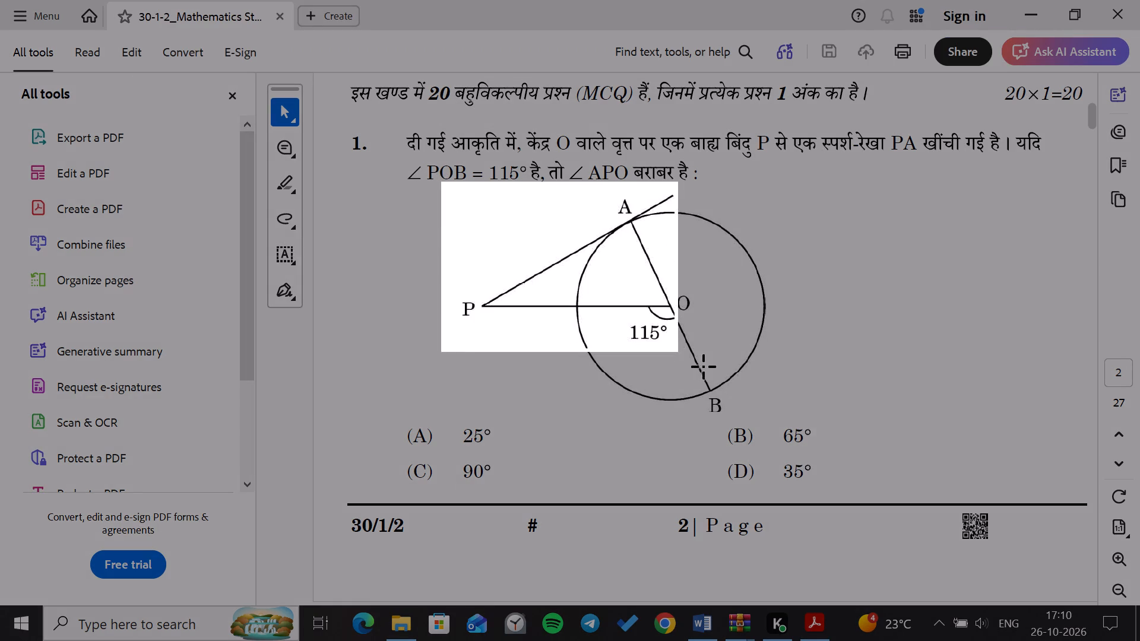
drag(704, 367, 774, 418)
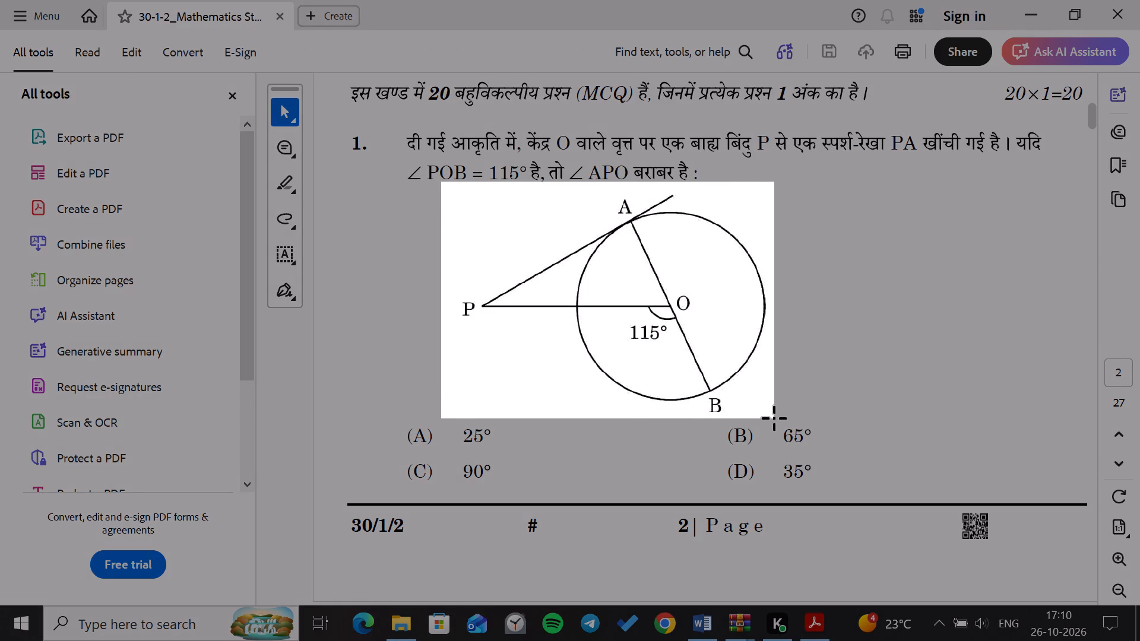
In the Word document, replace Question 1's "[Diagram appears in original question paper]" placeholder (Series GE1FH) with the captured diagram on a new line.
click(715, 629)
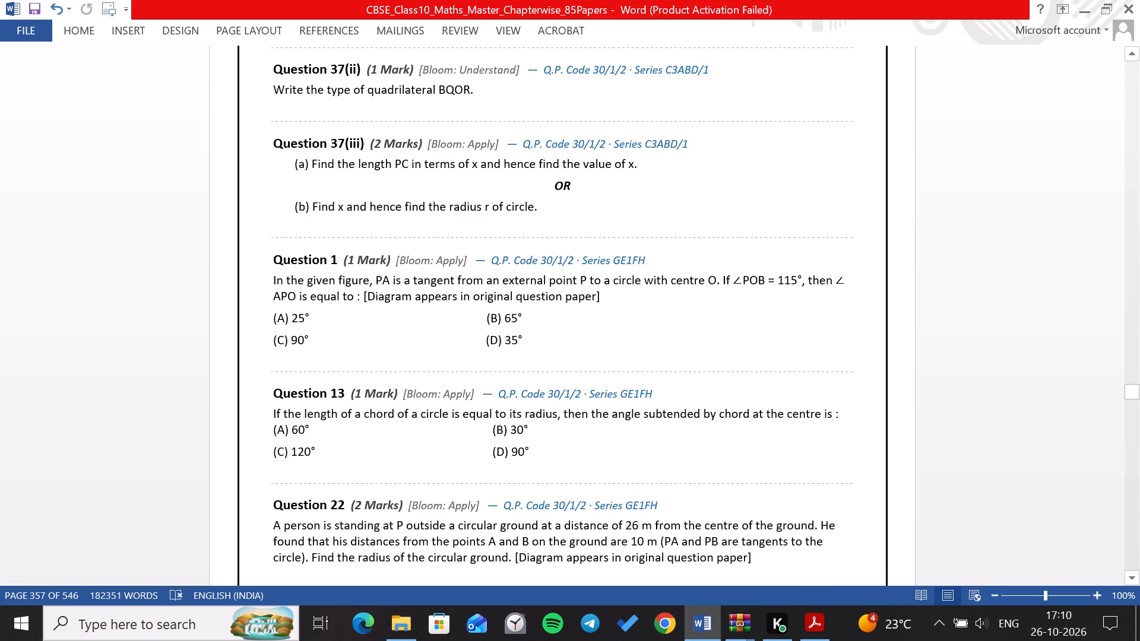
drag(365, 299, 531, 295)
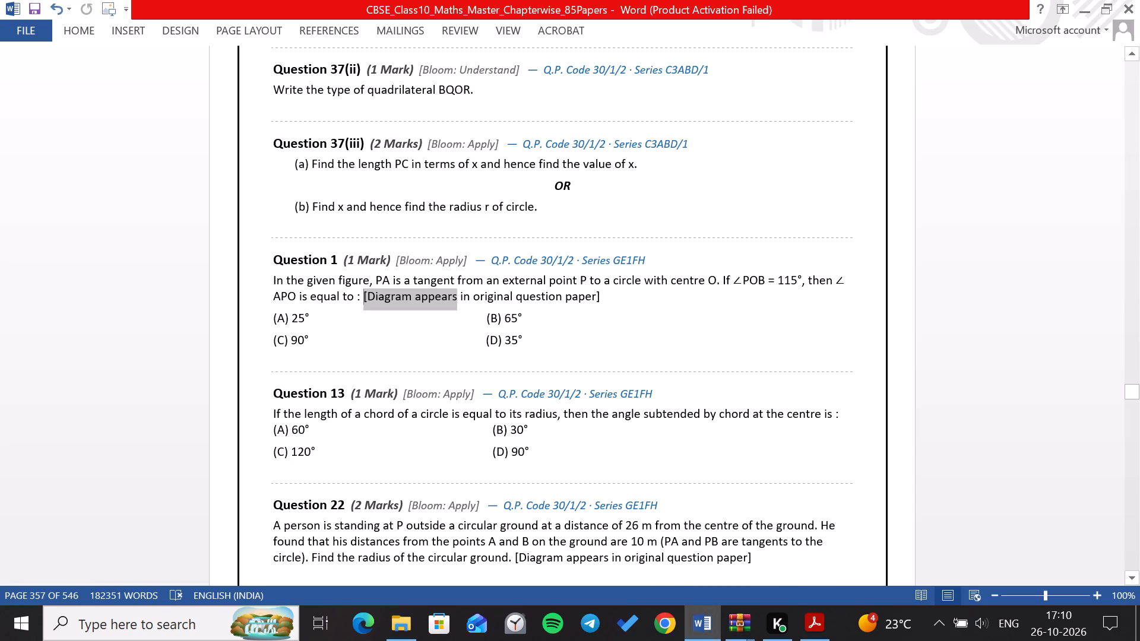
drag(531, 295, 603, 297)
key(BackSpace)
key(Return)
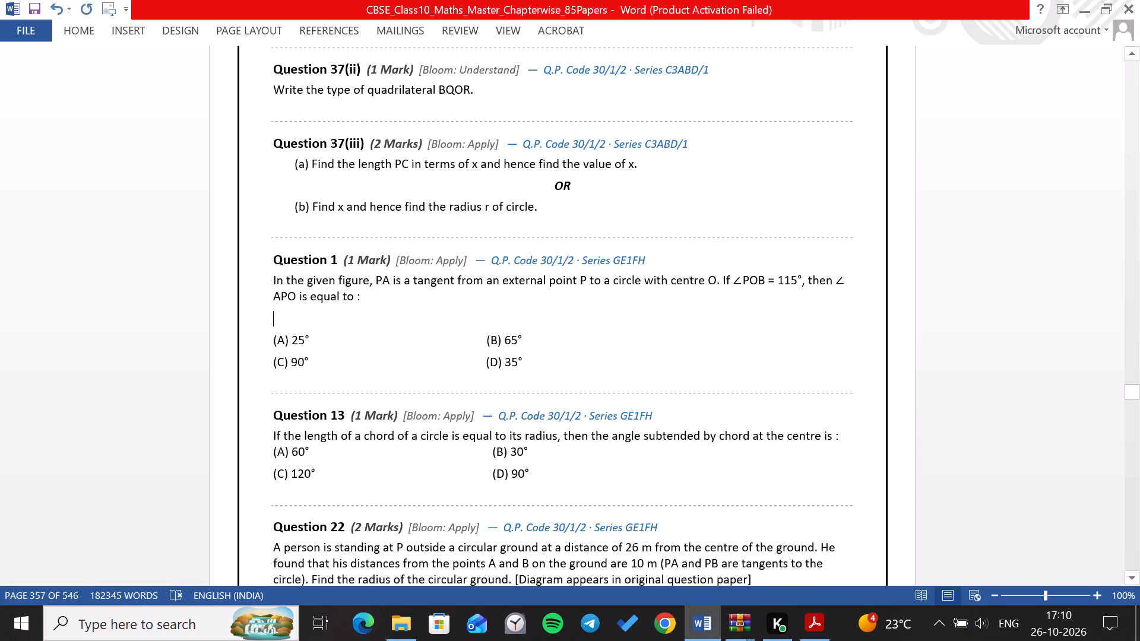
key(ctrl+v)
Shrink the pasted Question 1 diagram proportionally and centre it between the question text and the answer options.
click(394, 358)
scroll(538, 414, down, 4)
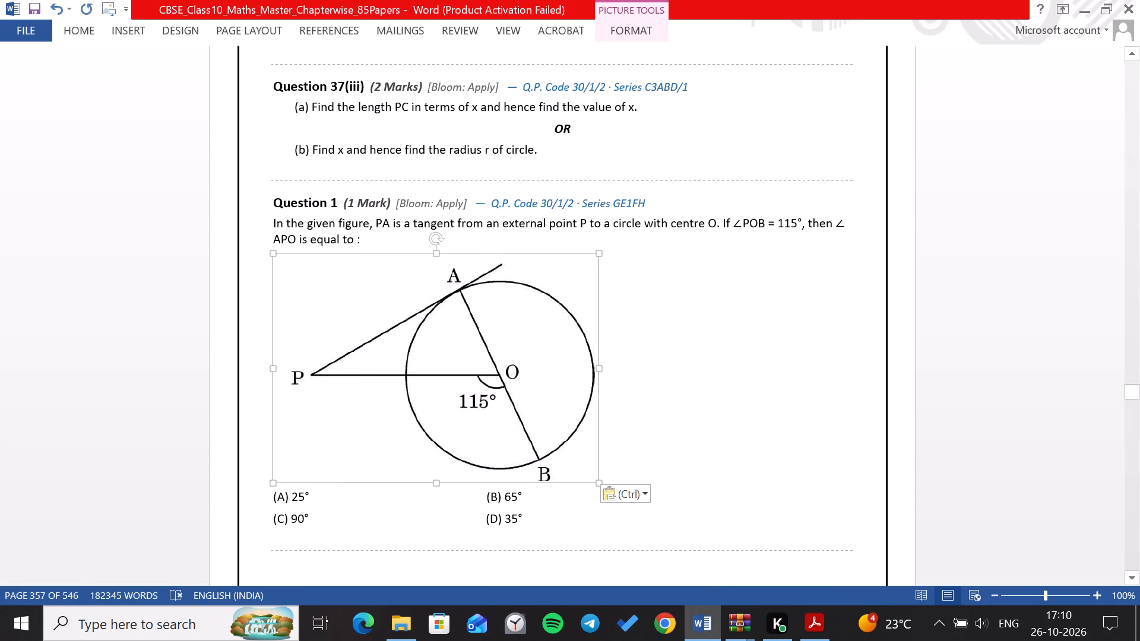
drag(598, 483, 470, 308)
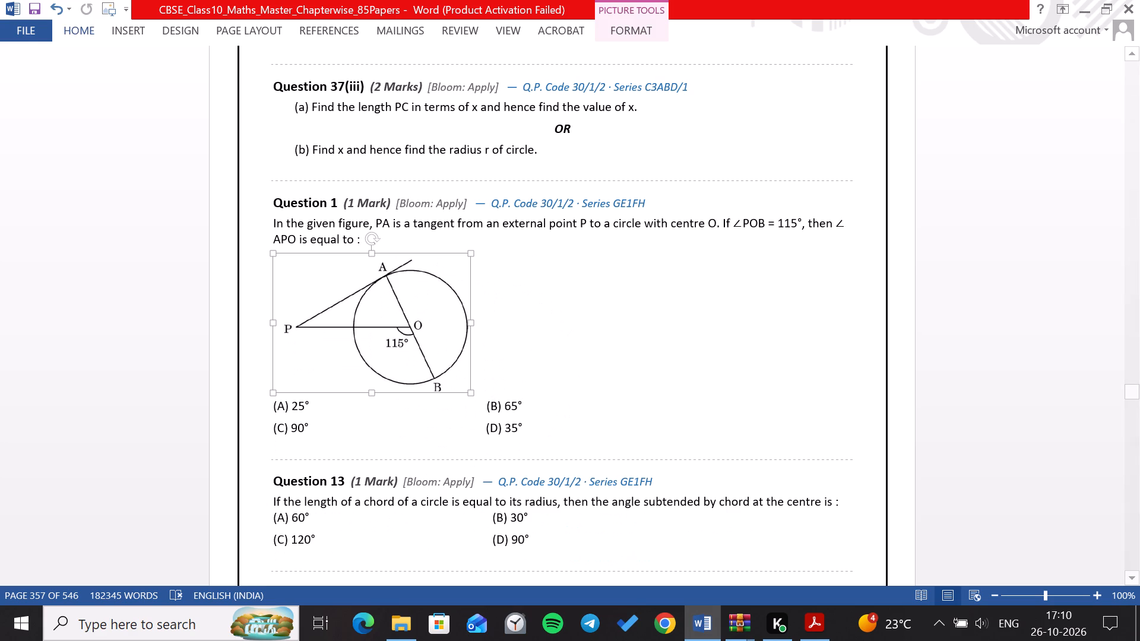
click(79, 32)
click(366, 87)
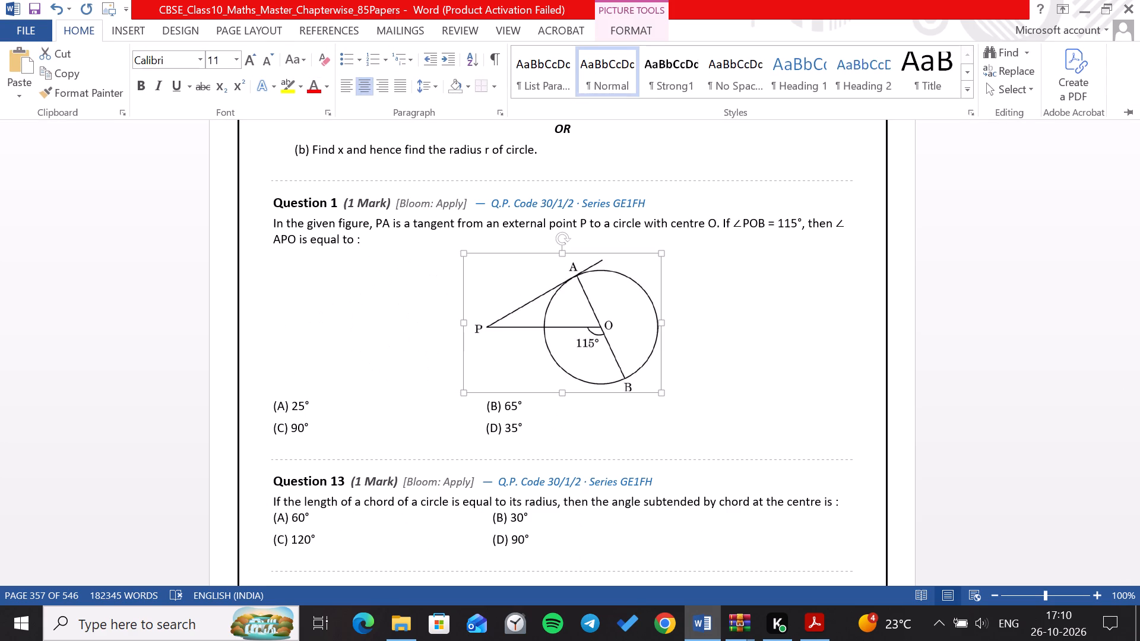
double_click(698, 388)
Capture a screen snip of Question 22's circular ground diagram with the two 10 m tangents from page 15 of the 30/1/2 PDF.
scroll(681, 377, down, 7)
scroll(566, 324, down, 8)
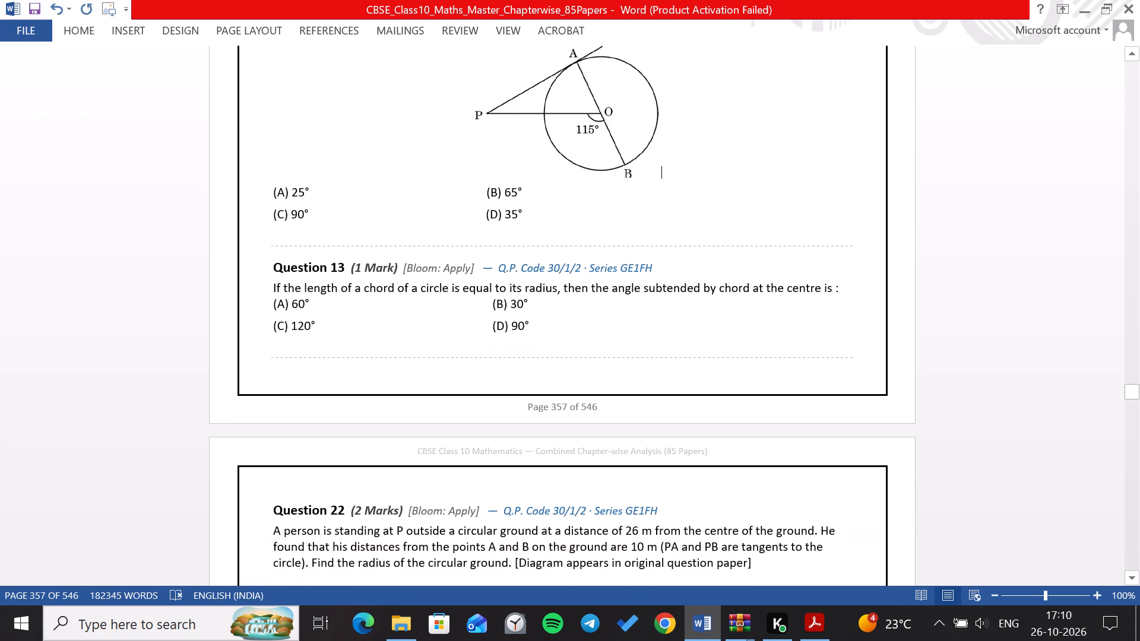
scroll(598, 313, down, 20)
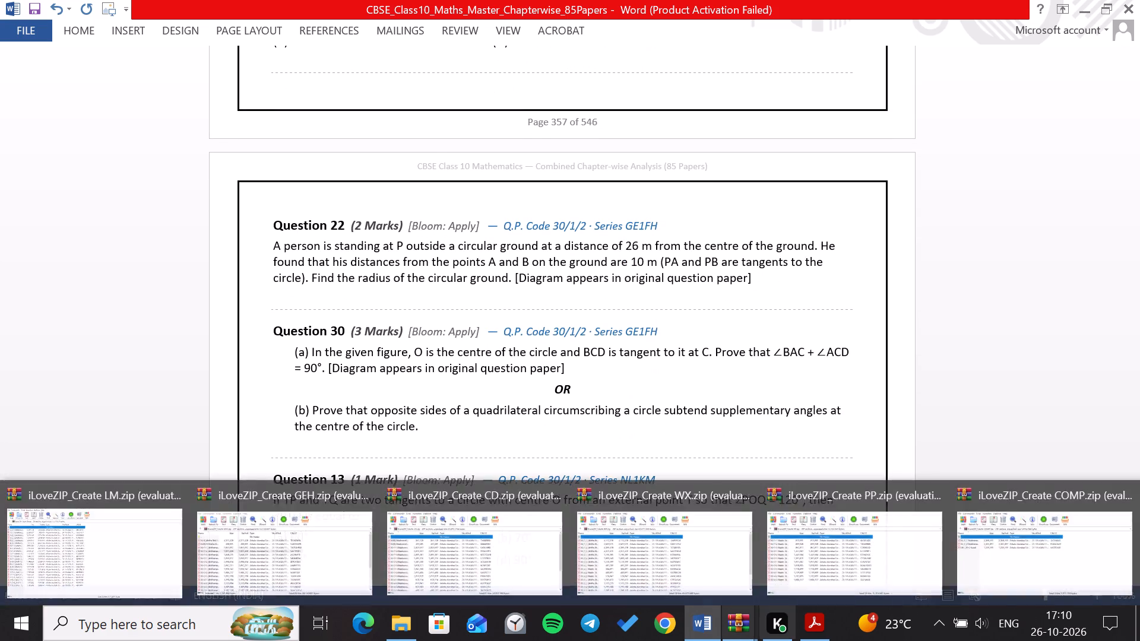
click(812, 627)
drag(1091, 115, 1098, 299)
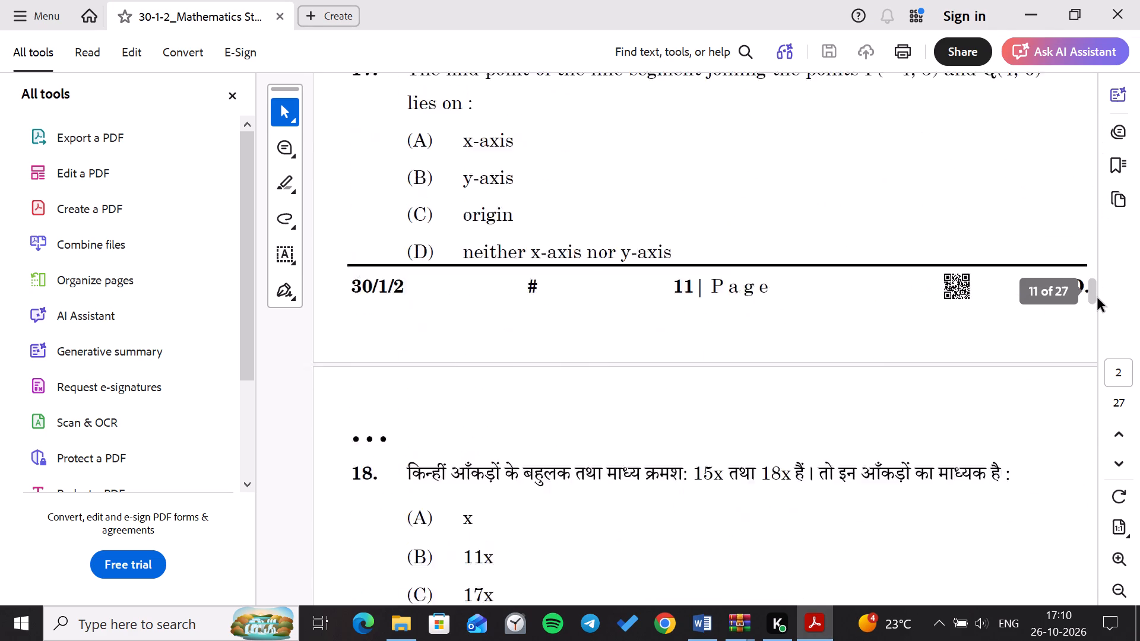
drag(1098, 299, 1098, 344)
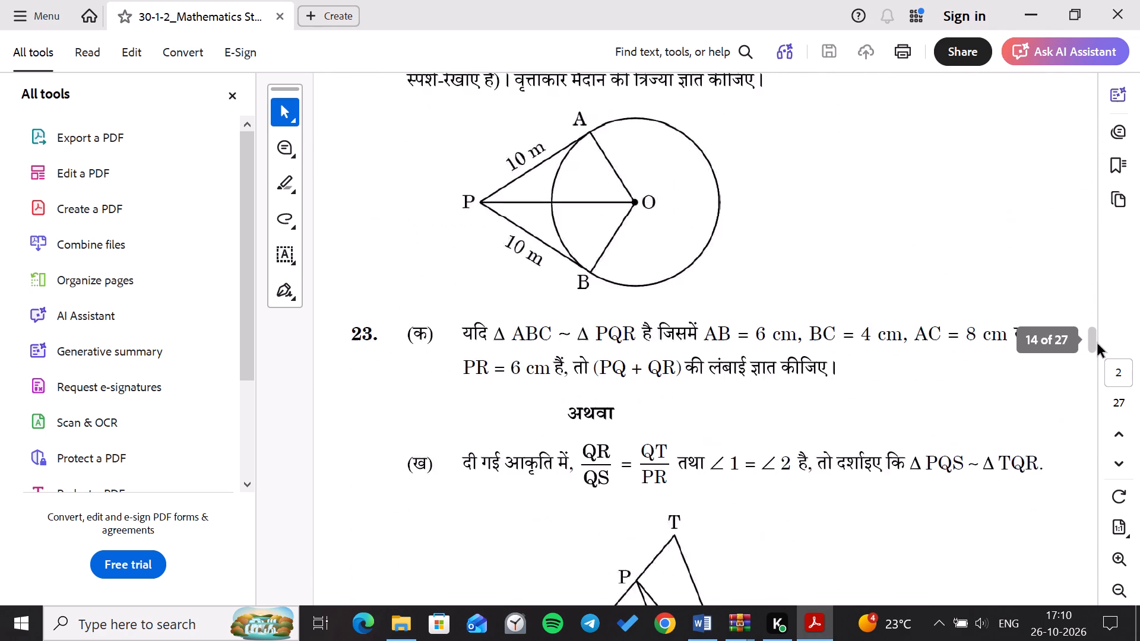
drag(1098, 344, 1098, 353)
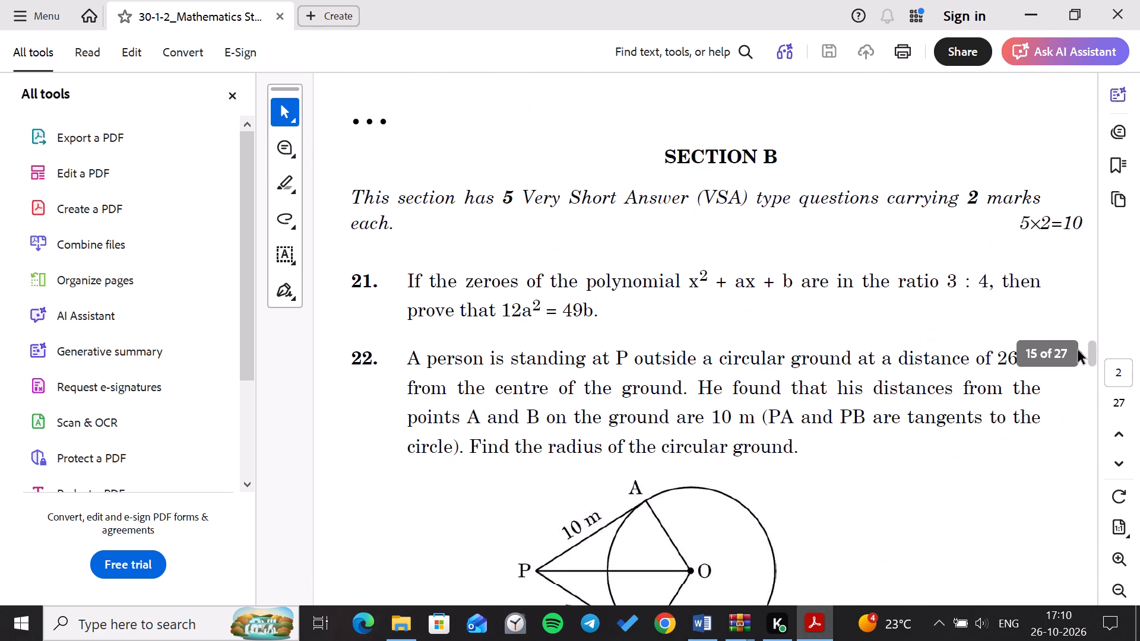
scroll(835, 322, down, 8)
key(shift+super+s)
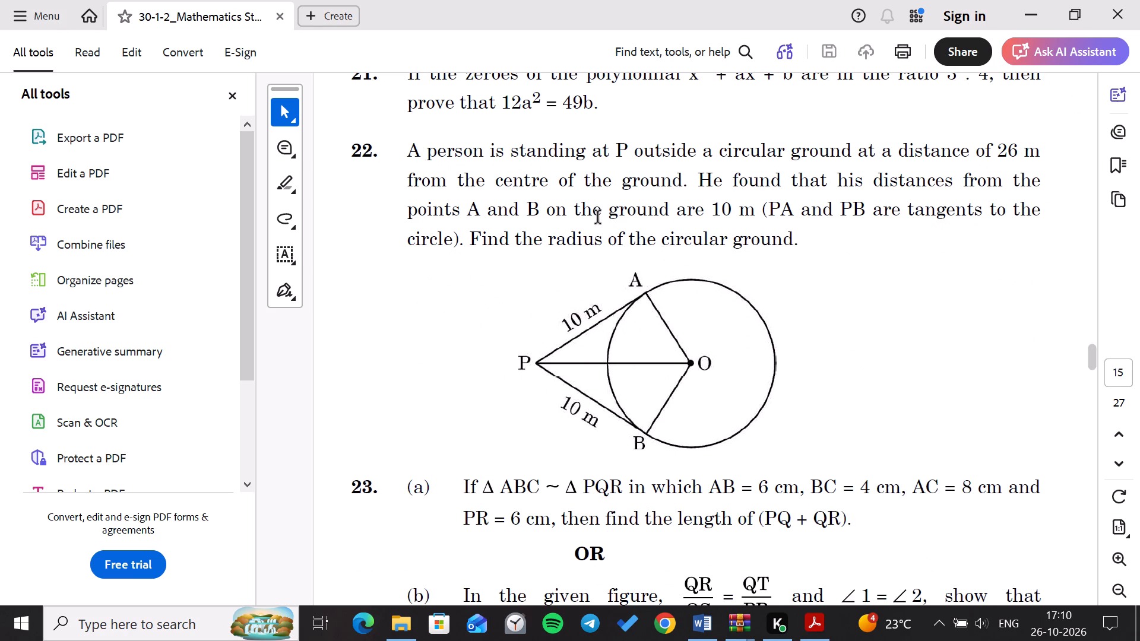
drag(505, 255, 637, 415)
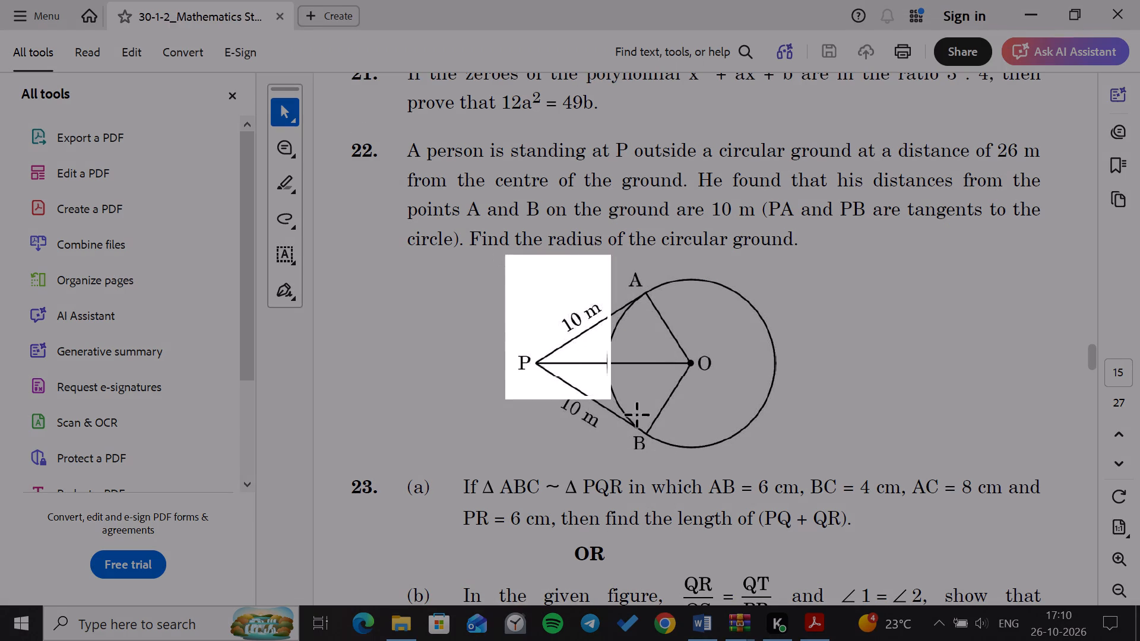
drag(637, 415, 781, 459)
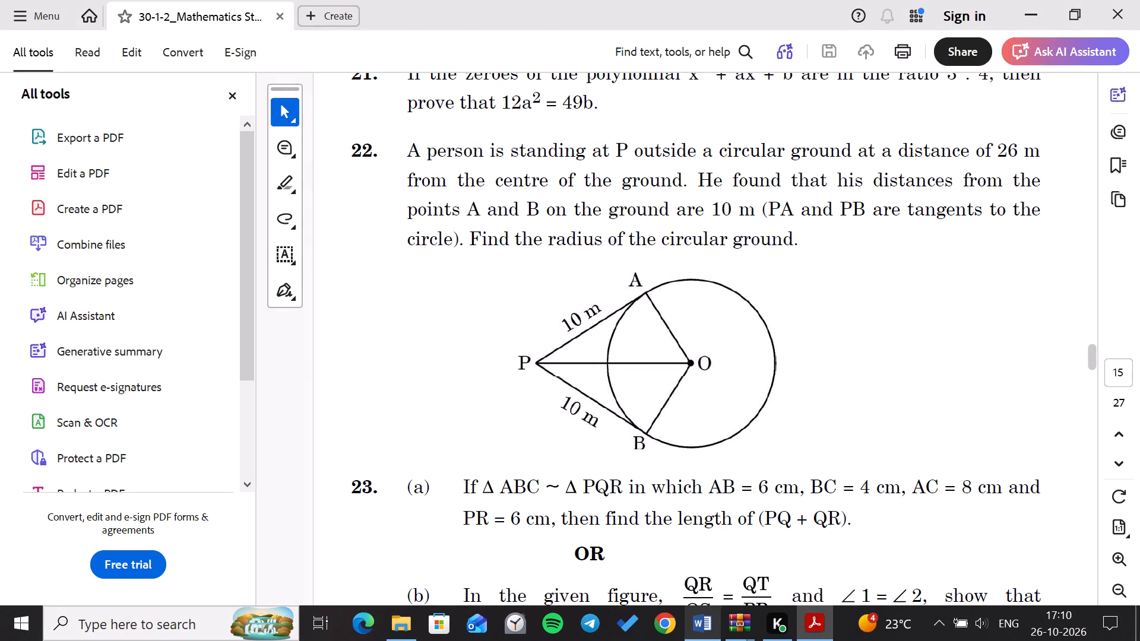
In the Word document, replace Question 22's "[Diagram appears in original question paper]" placeholder with the captured diagram on a new line.
click(707, 635)
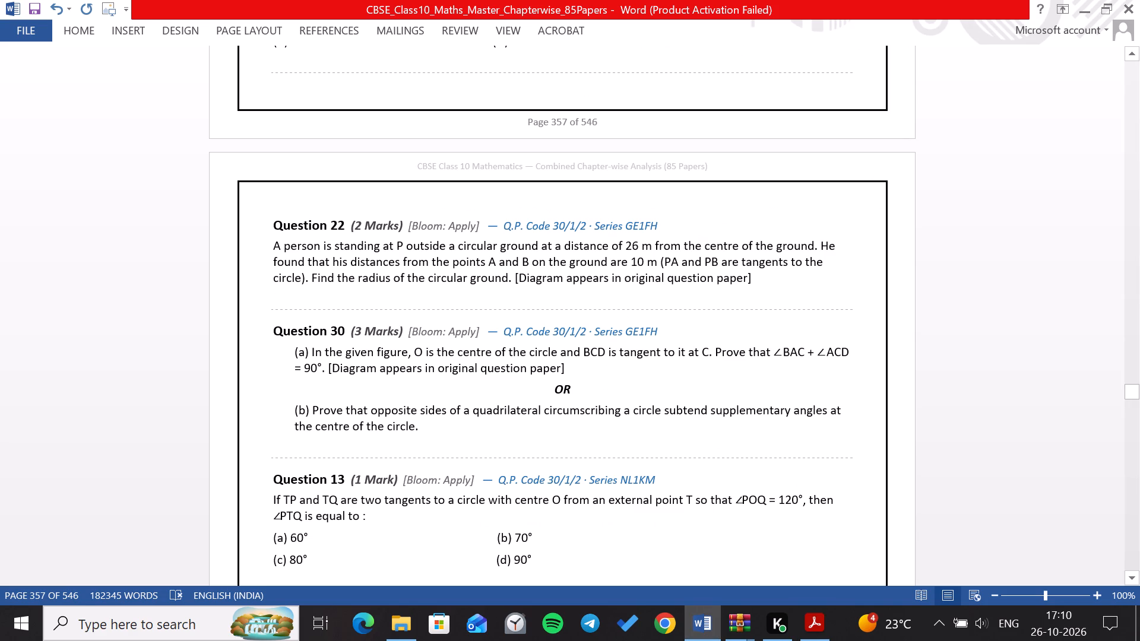
drag(516, 277, 752, 285)
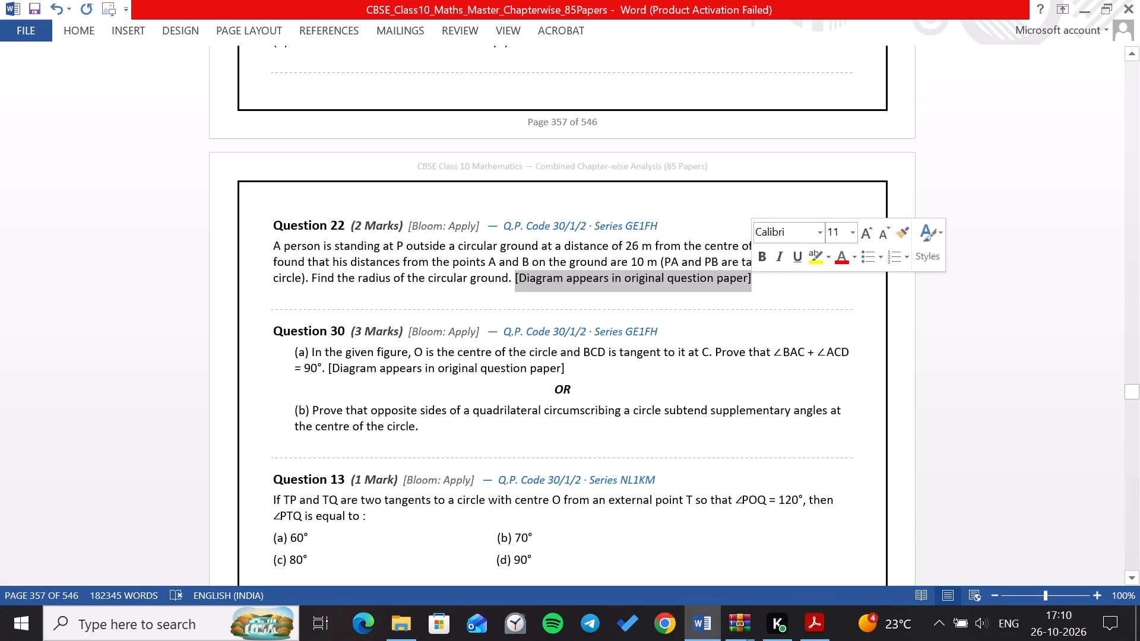
key(BackSpace)
key(Return)
key(ctrl+v)
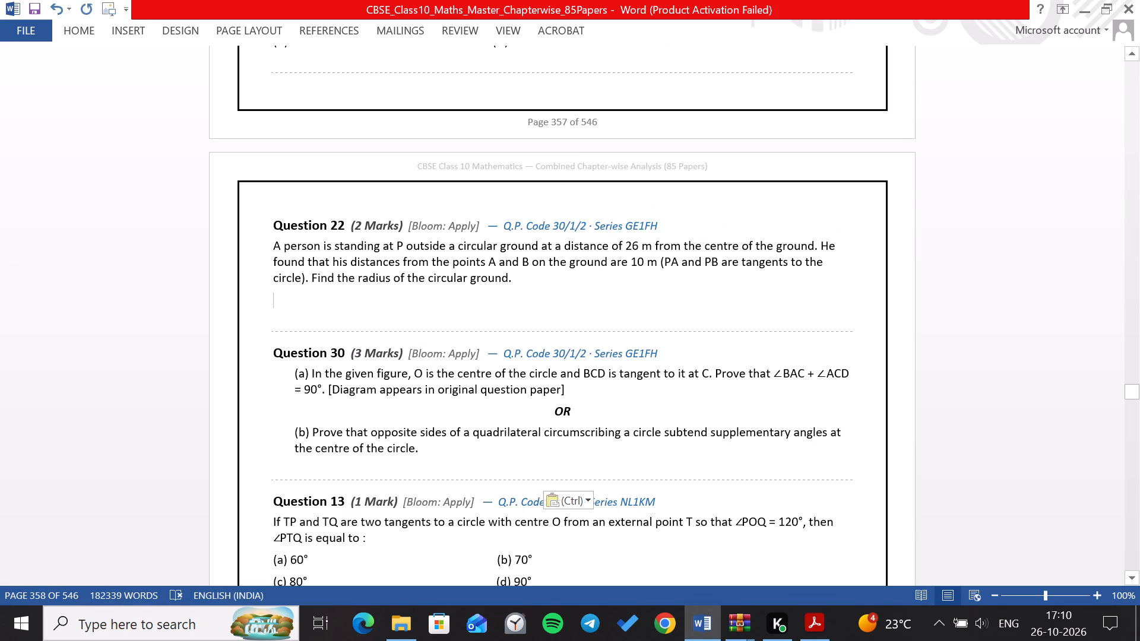
Centre the pasted Question 22 diagram and shrink it proportionally.
click(470, 403)
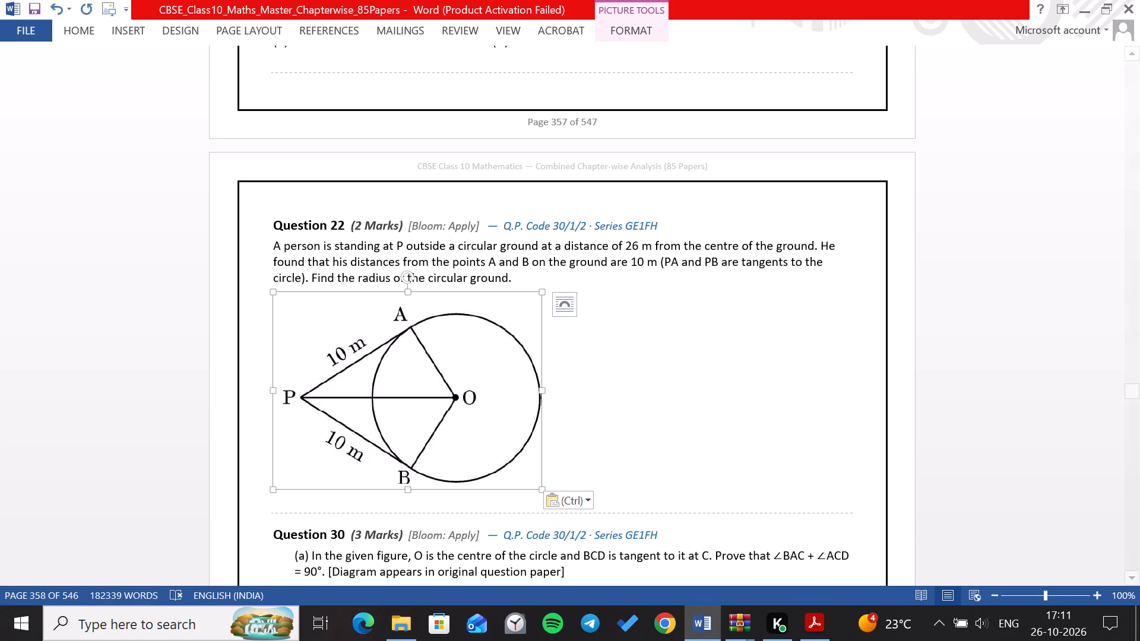
click(81, 31)
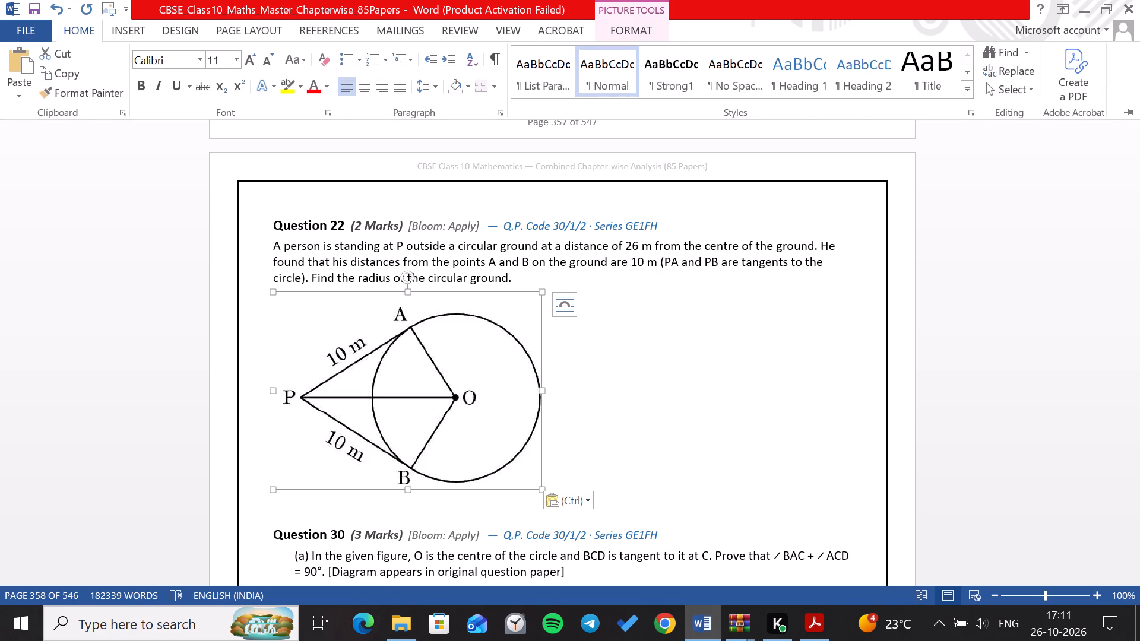
click(356, 84)
scroll(521, 234, down, 7)
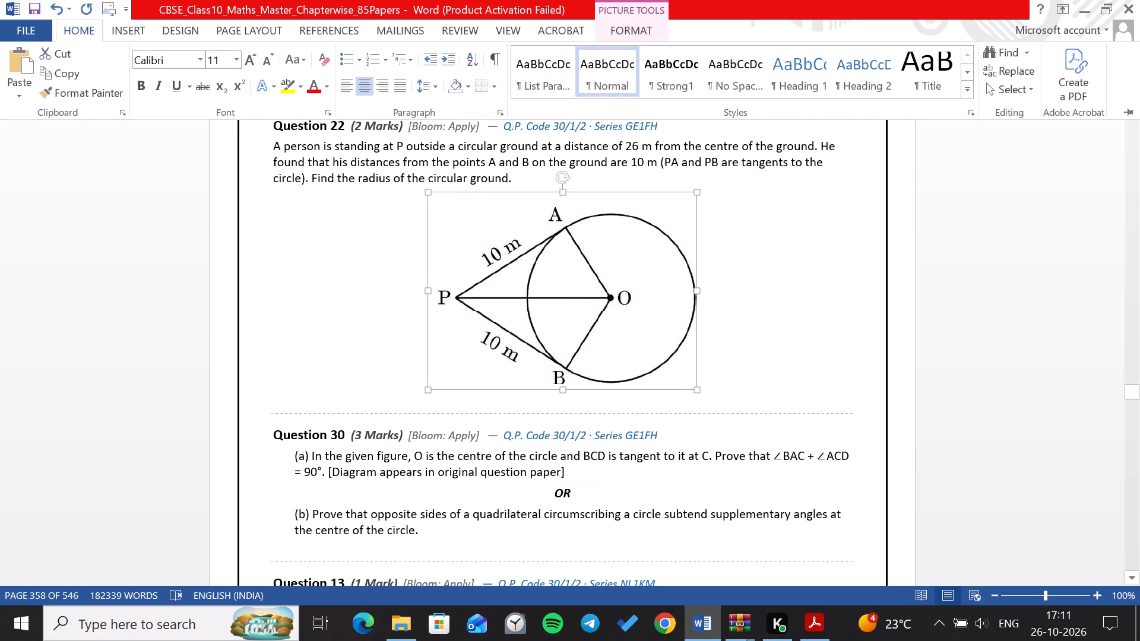
click(699, 390)
drag(699, 390, 631, 306)
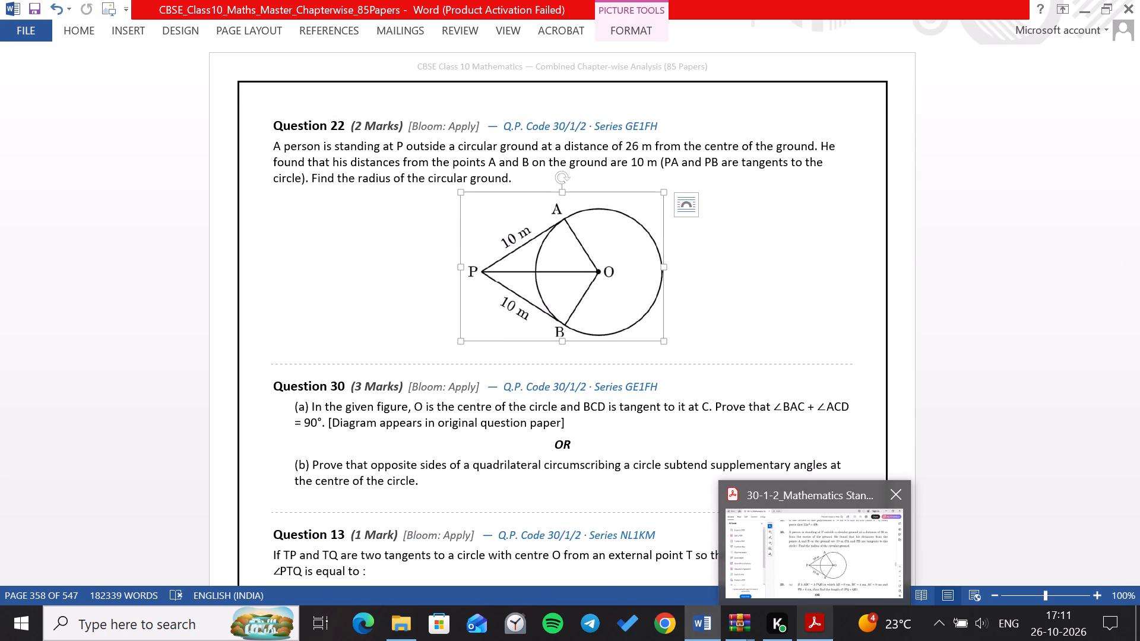
Capture a screen snip of Question 30's circle diagram with tangent BCD from page 18 of the 30-1-2_Mathematics Standard PDF.
scroll(578, 271, down, 7)
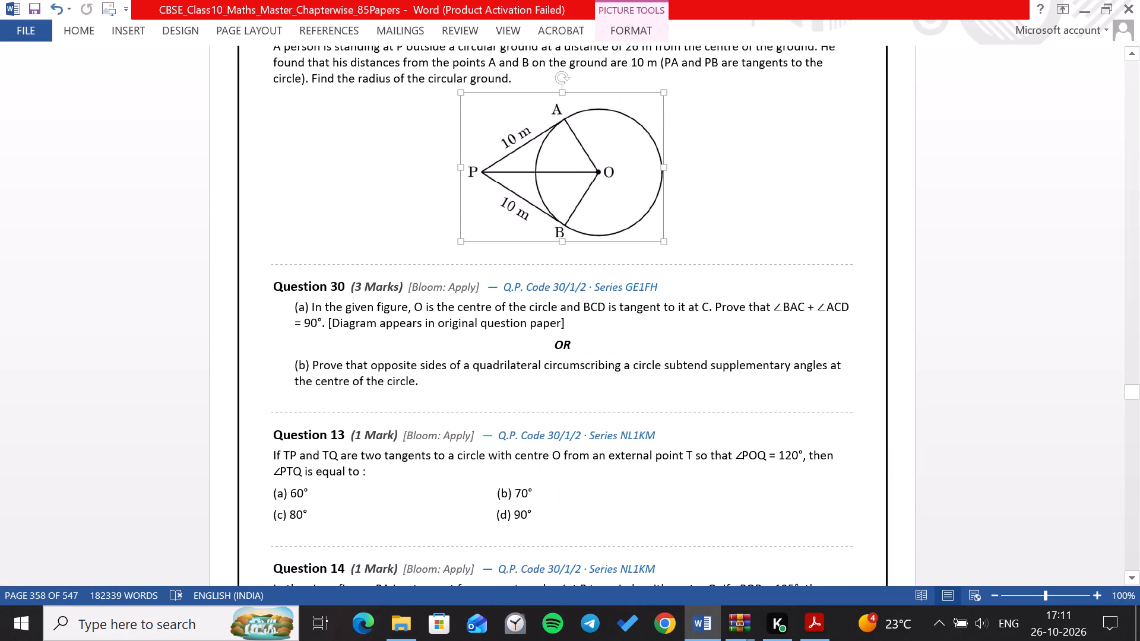
click(827, 633)
scroll(734, 414, down, 13)
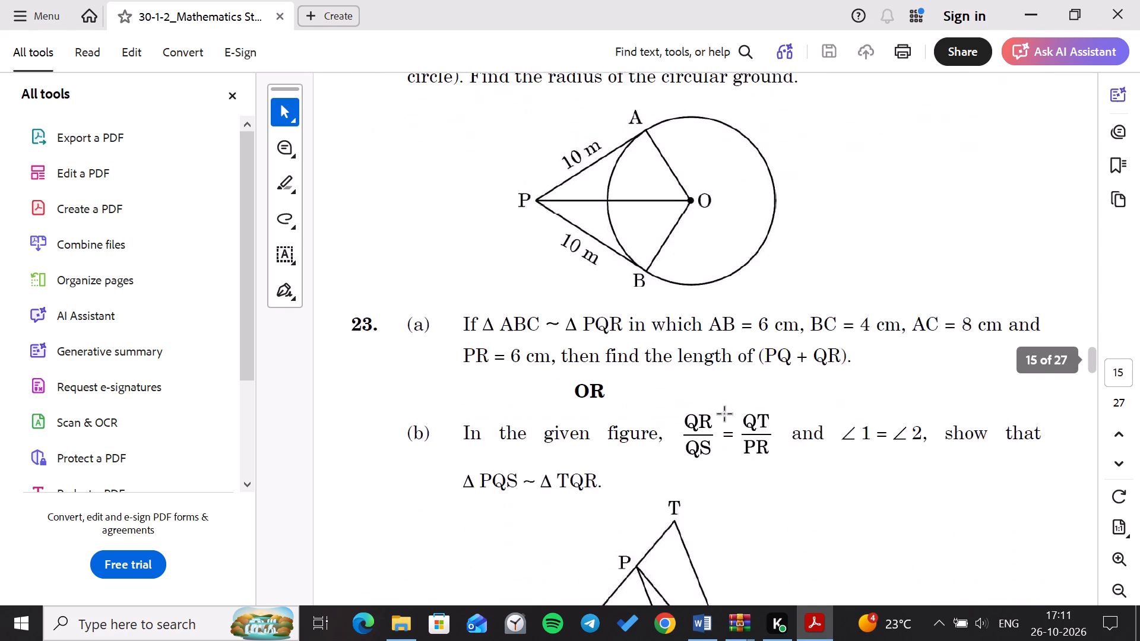
scroll(725, 414, down, 11)
drag(1090, 364, 1095, 436)
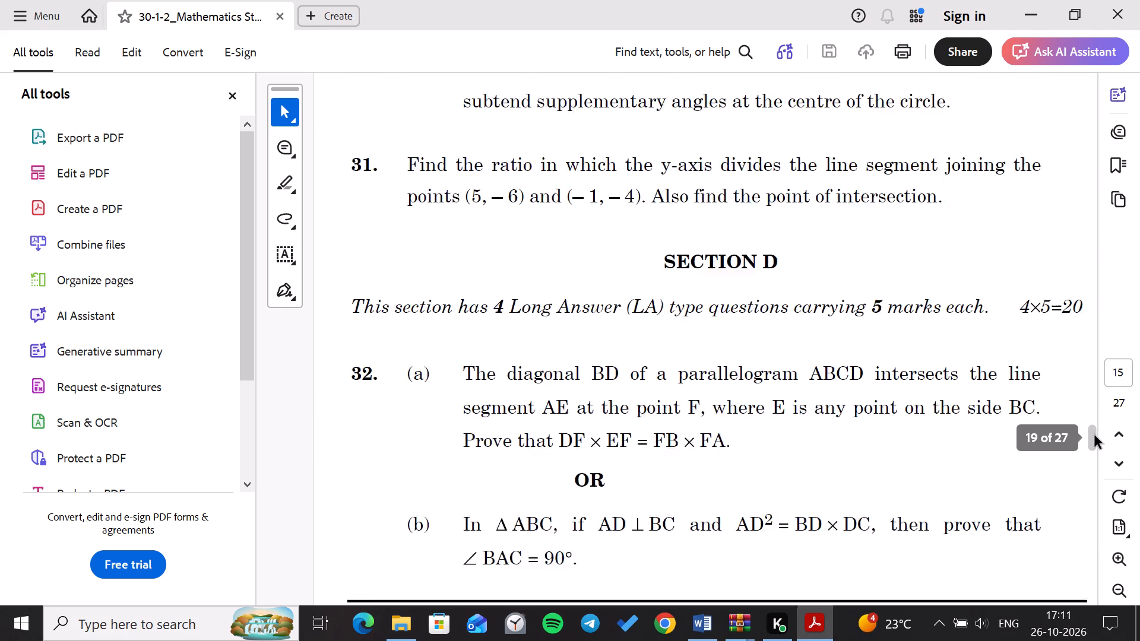
drag(1095, 436, 1090, 402)
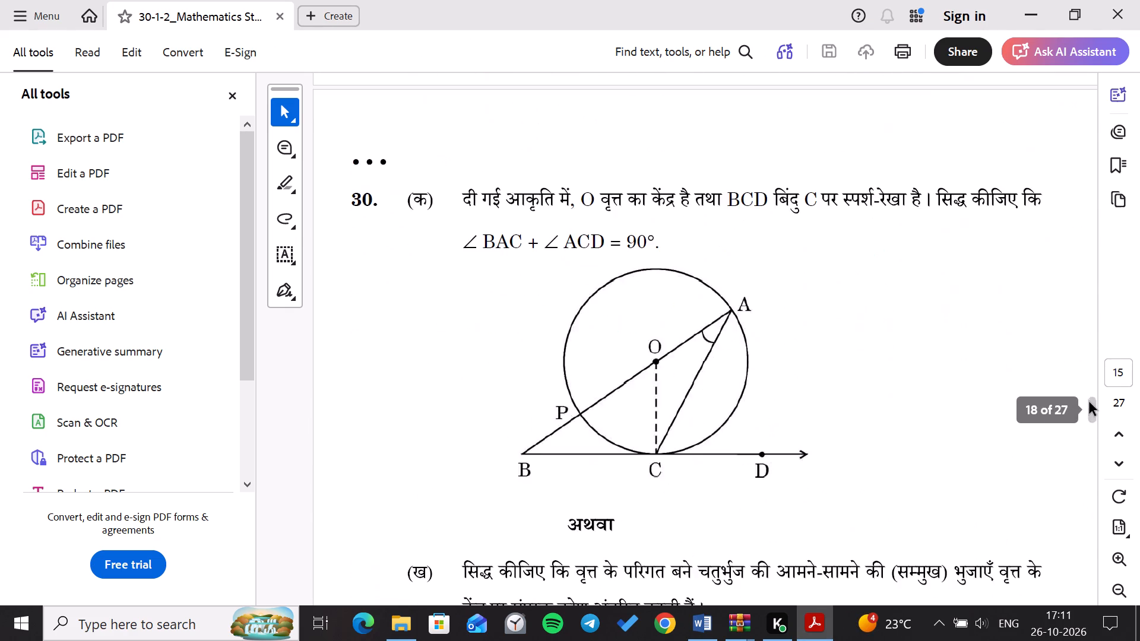
drag(1090, 402, 1089, 410)
scroll(742, 380, up, 1)
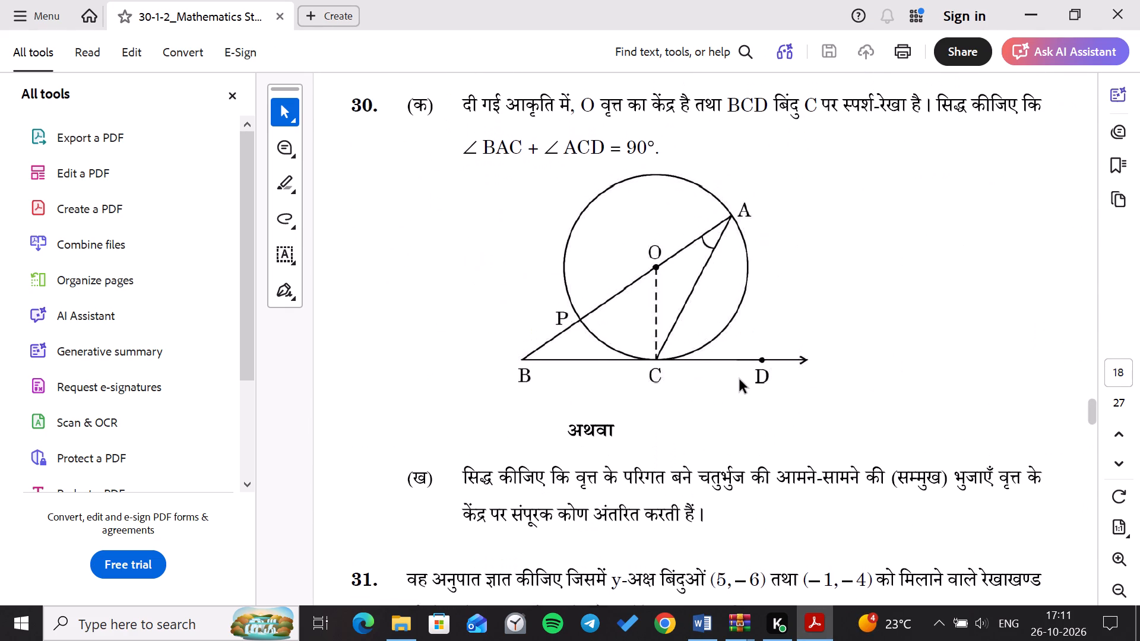
key(shift+super+s)
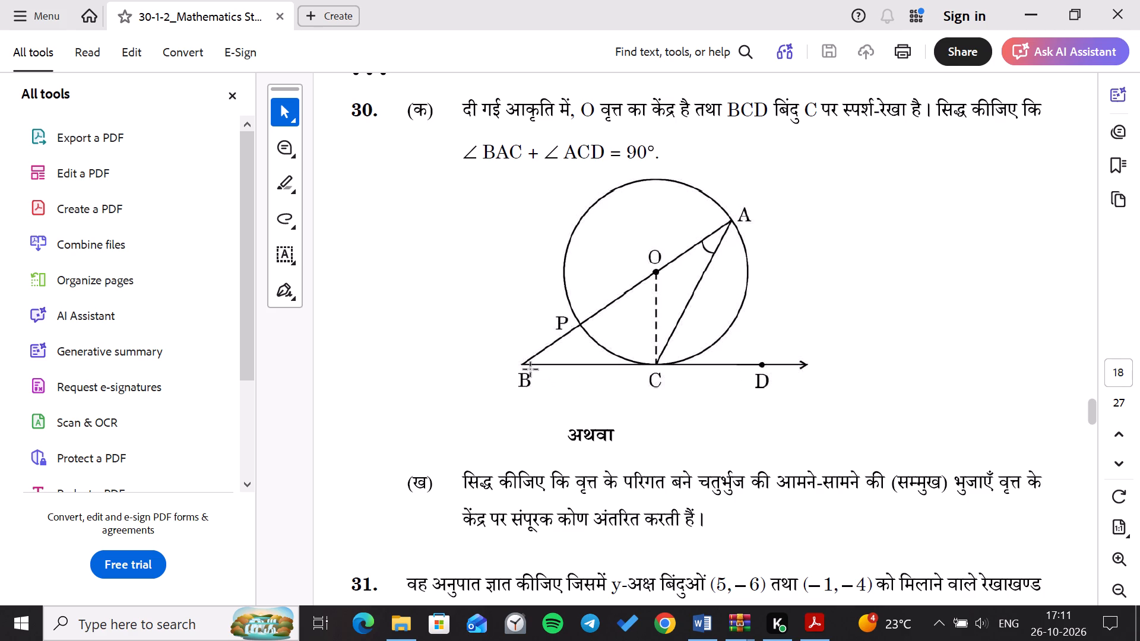
drag(500, 166, 696, 348)
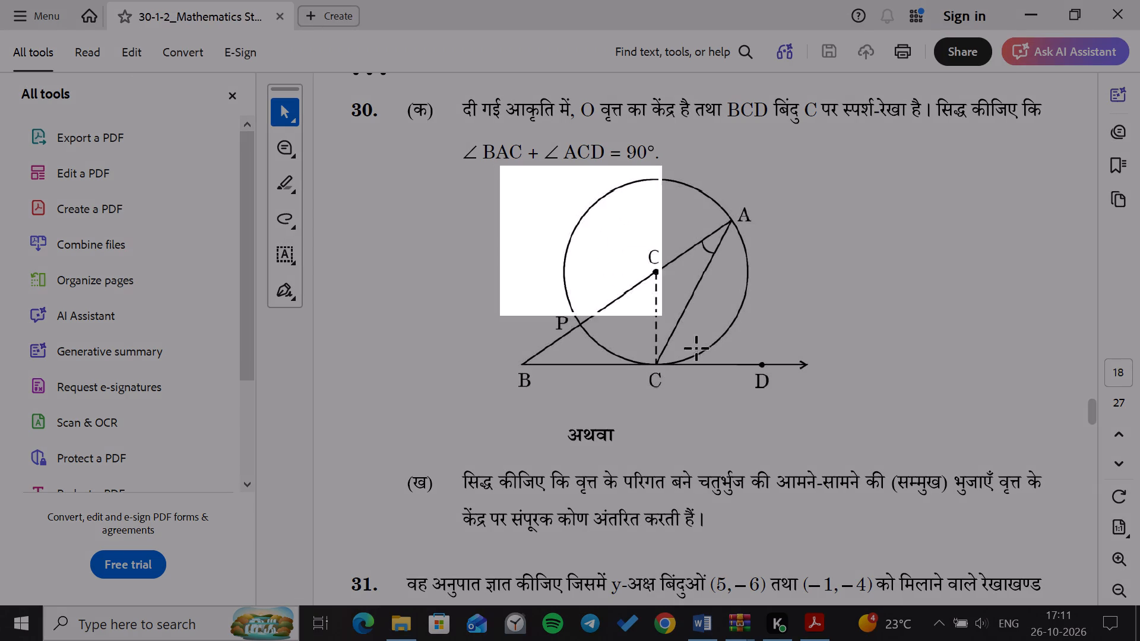
drag(696, 348, 815, 395)
In Word, replace Question 30(a)'s "[Diagram appears in original question paper]" placeholder with the captured diagram on a new line, undoing the automatic list numbering.
drag(699, 633, 695, 628)
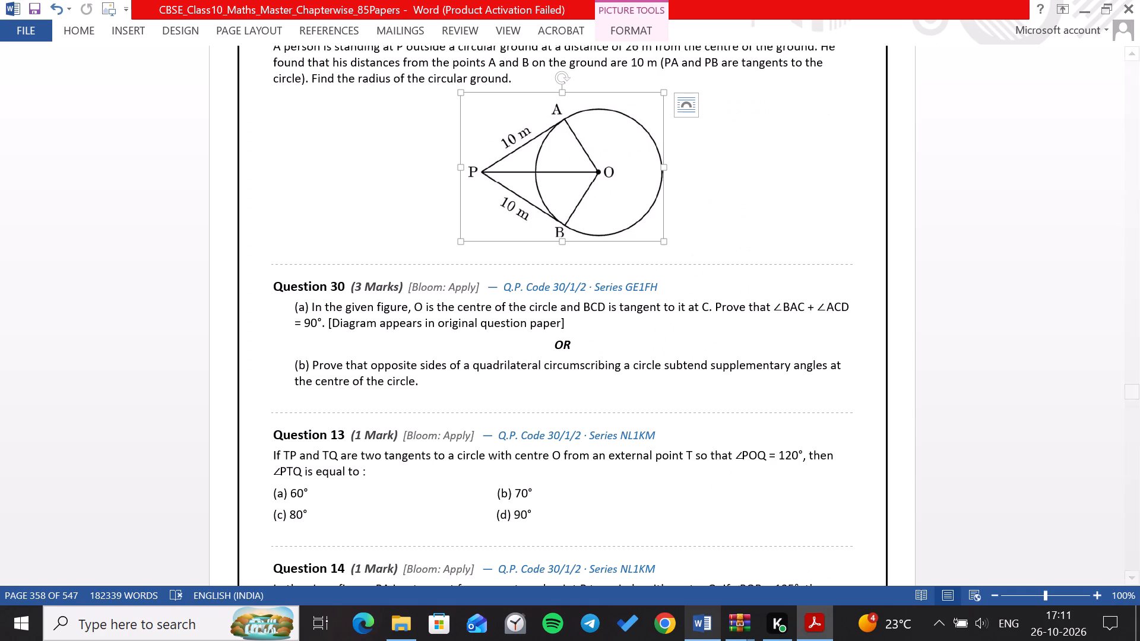
click(332, 322)
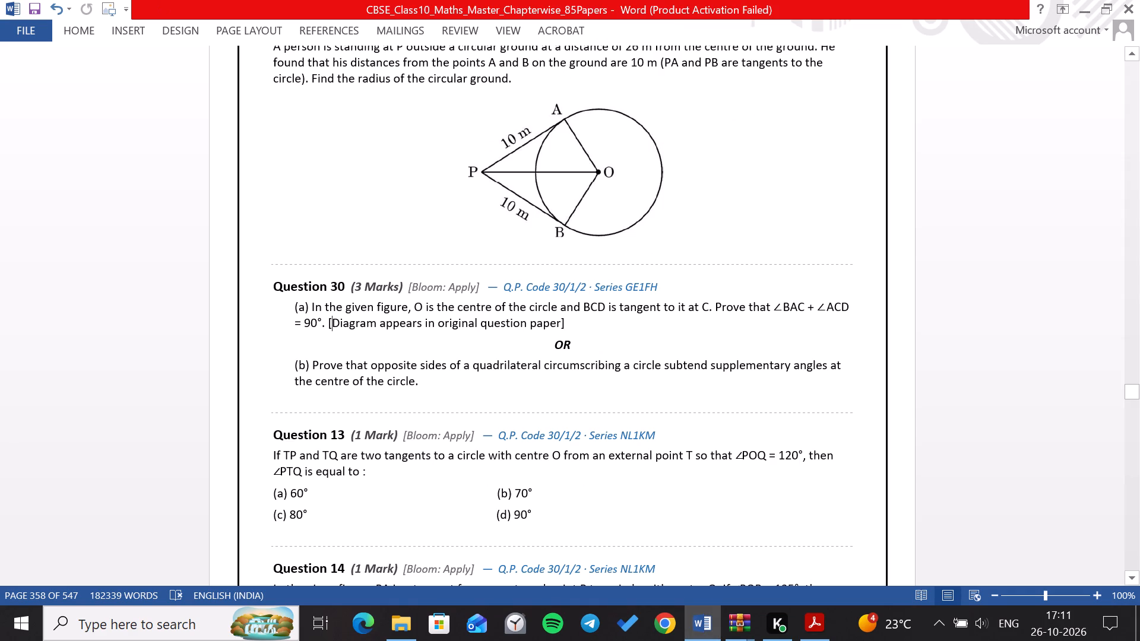
drag(328, 322, 569, 324)
key(BackSpace)
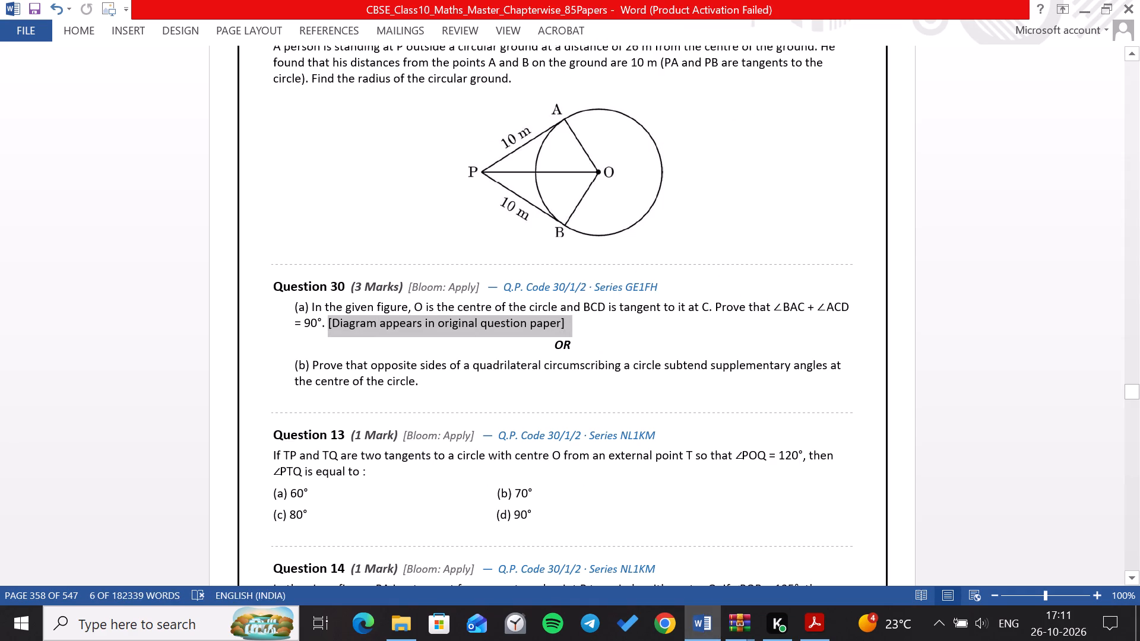
key(Return)
key(ctrl+z)
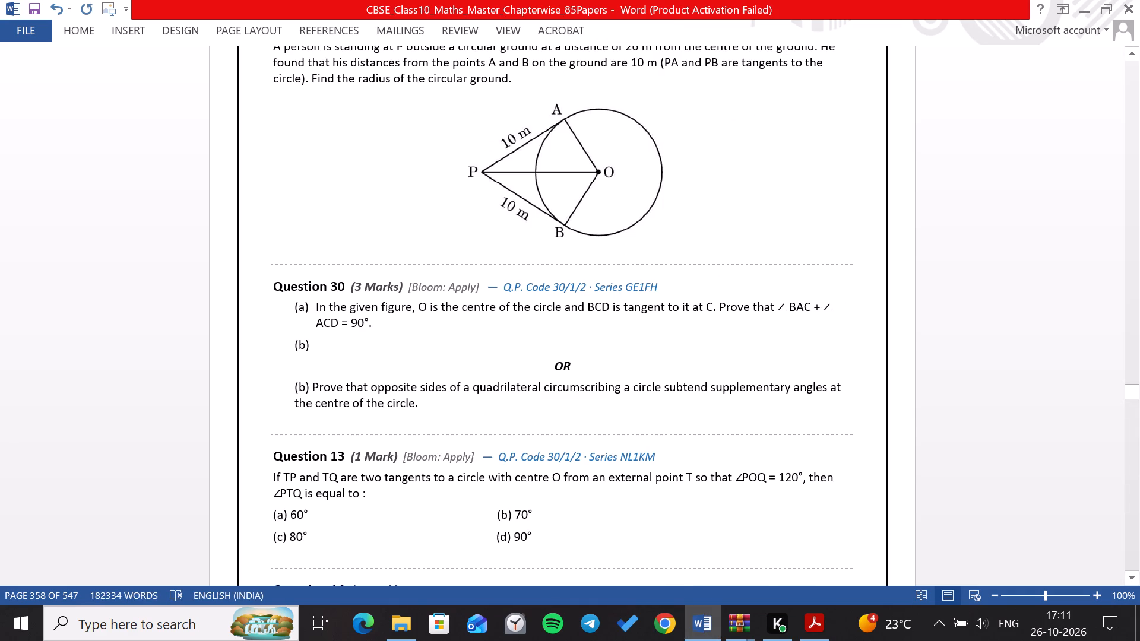
key(ctrl+v)
Shrink the pasted Question 30 diagram proportionally and centre it above the OR line.
click(420, 432)
scroll(455, 394, down, 6)
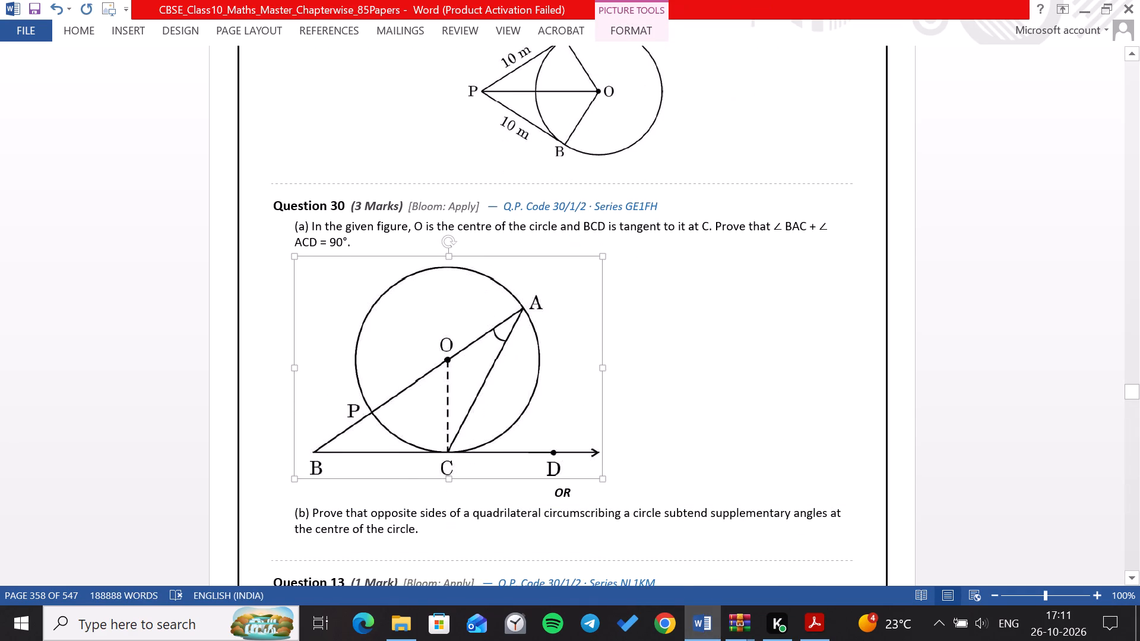
drag(603, 474, 509, 353)
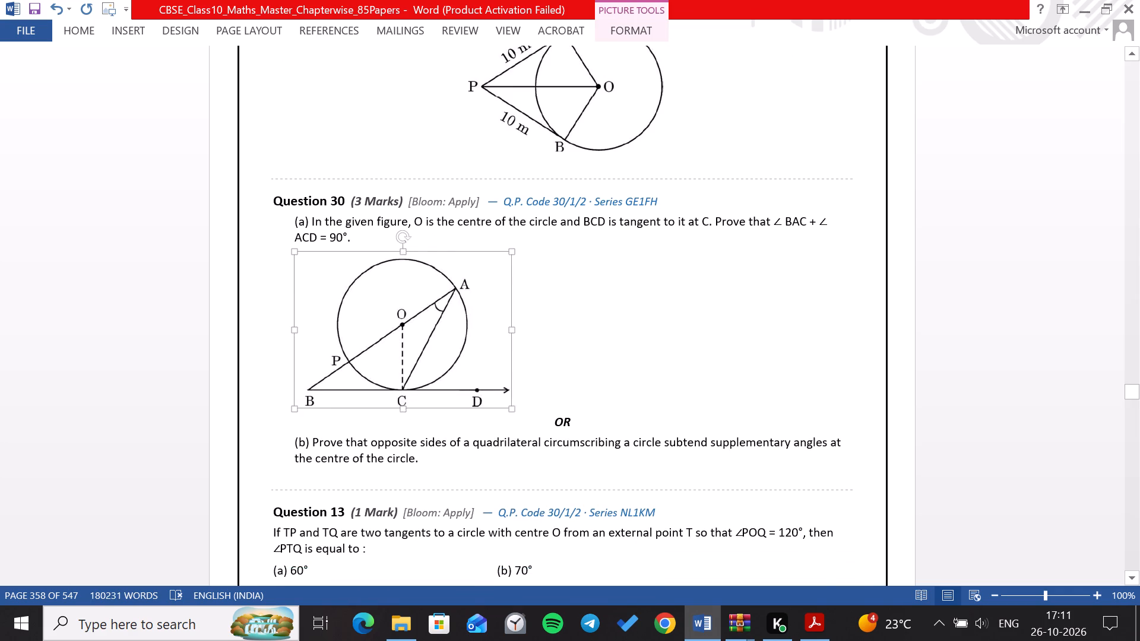
drag(509, 353, 480, 314)
click(73, 23)
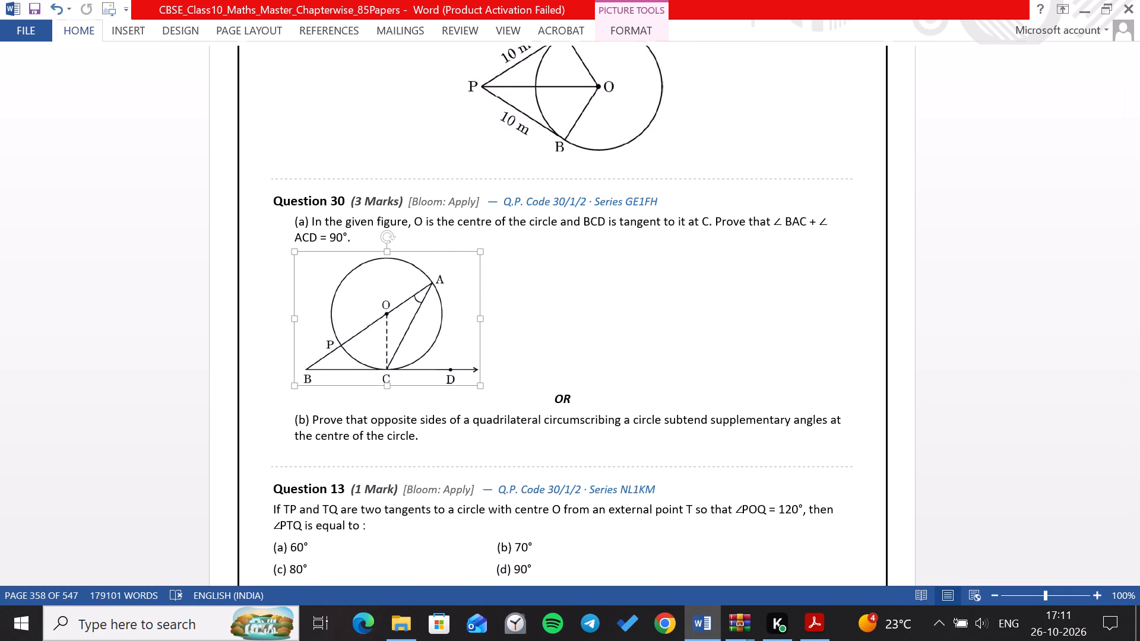
click(363, 84)
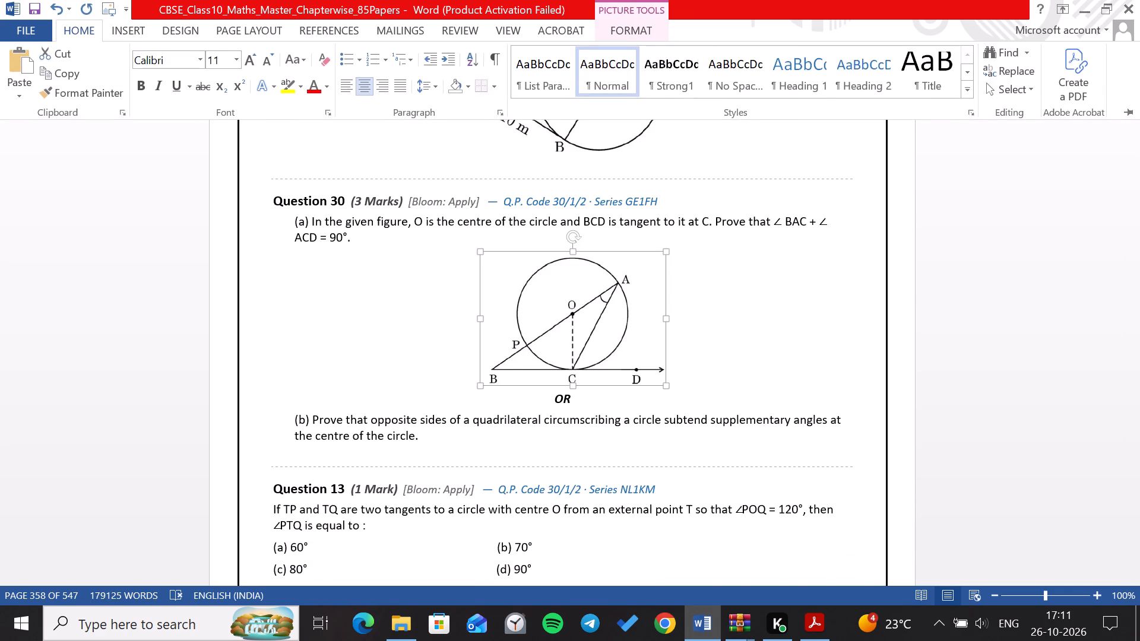
For Question 14 of Series NL1KM, open 30-1-2P-Maths (Std)_X.pdf from the iLoveZIP_Create LM.zip archive.
scroll(702, 294, down, 14)
scroll(565, 240, down, 5)
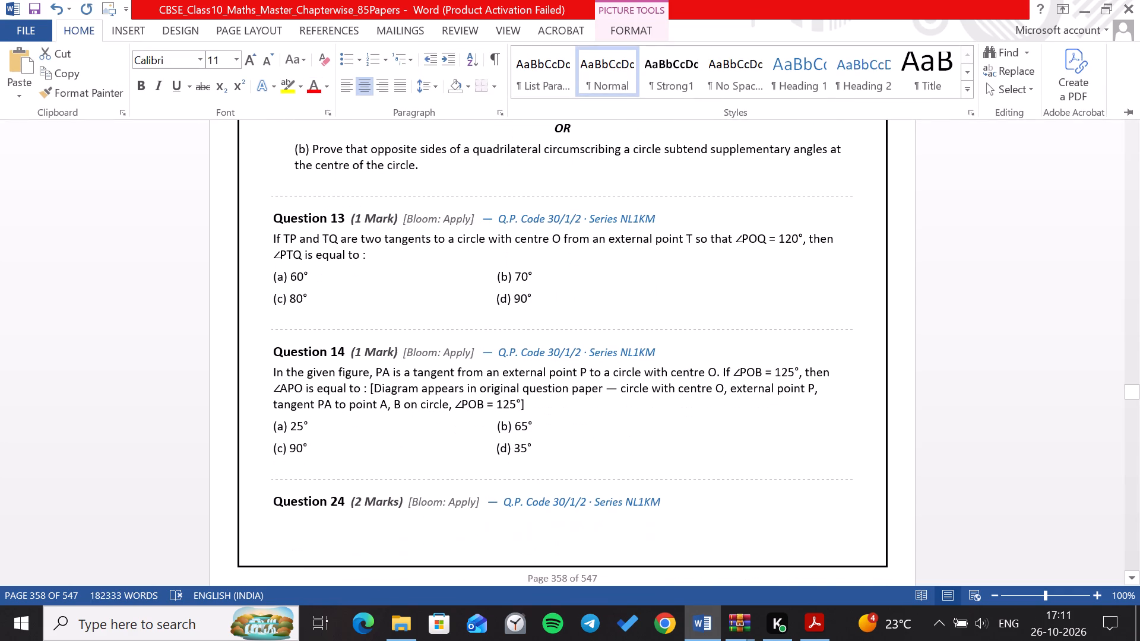
scroll(568, 265, down, 5)
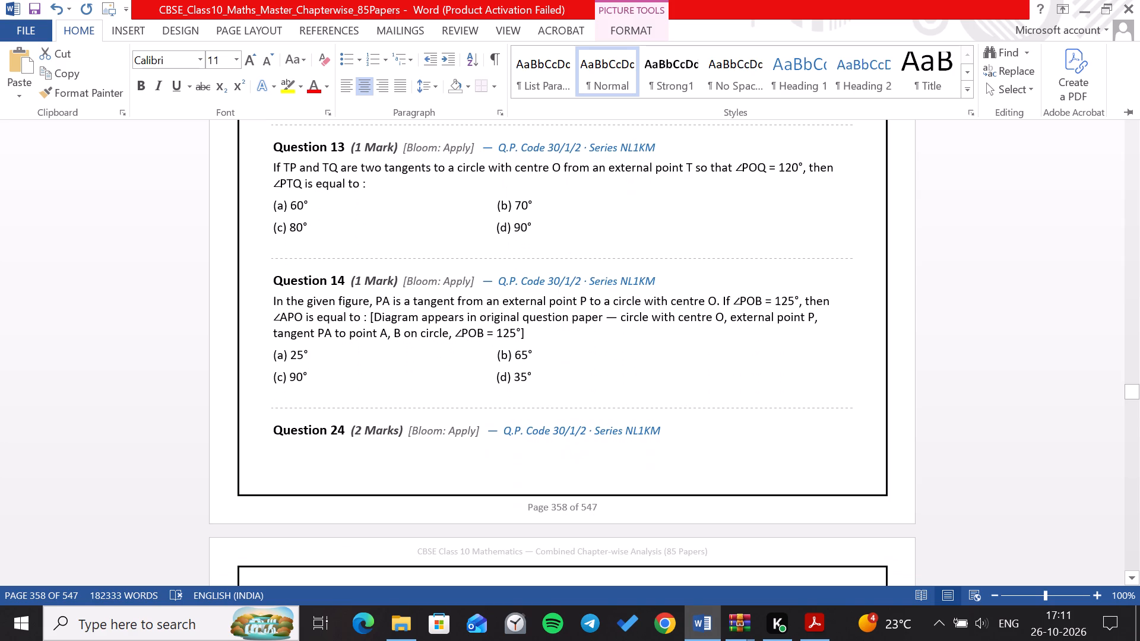
scroll(568, 265, up, 5)
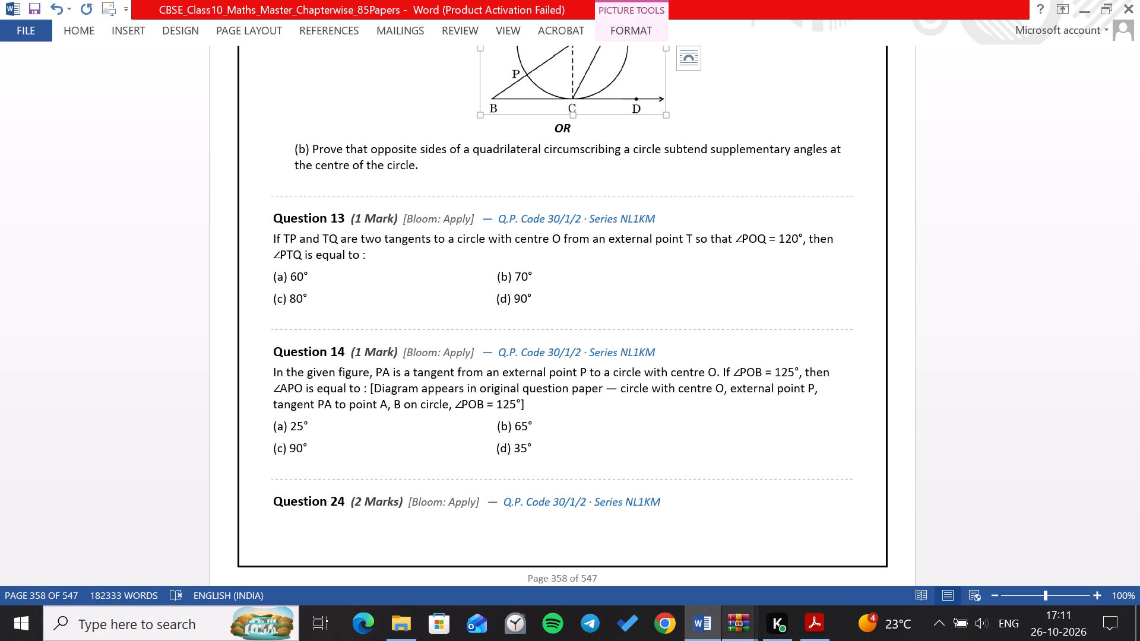
click(147, 554)
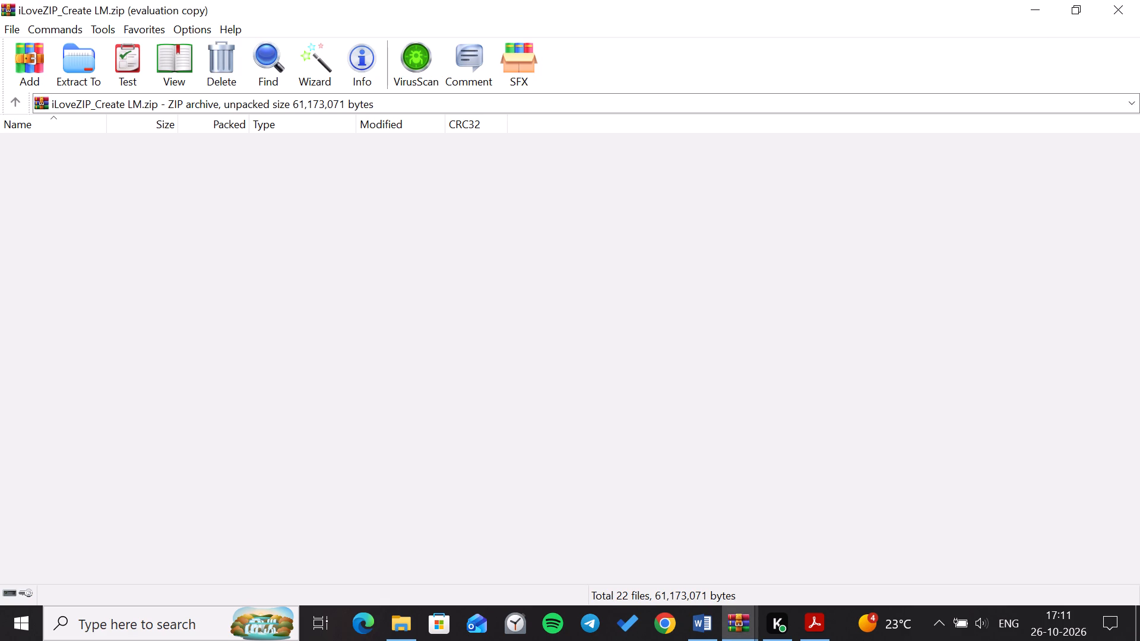
scroll(61, 175, up, 2)
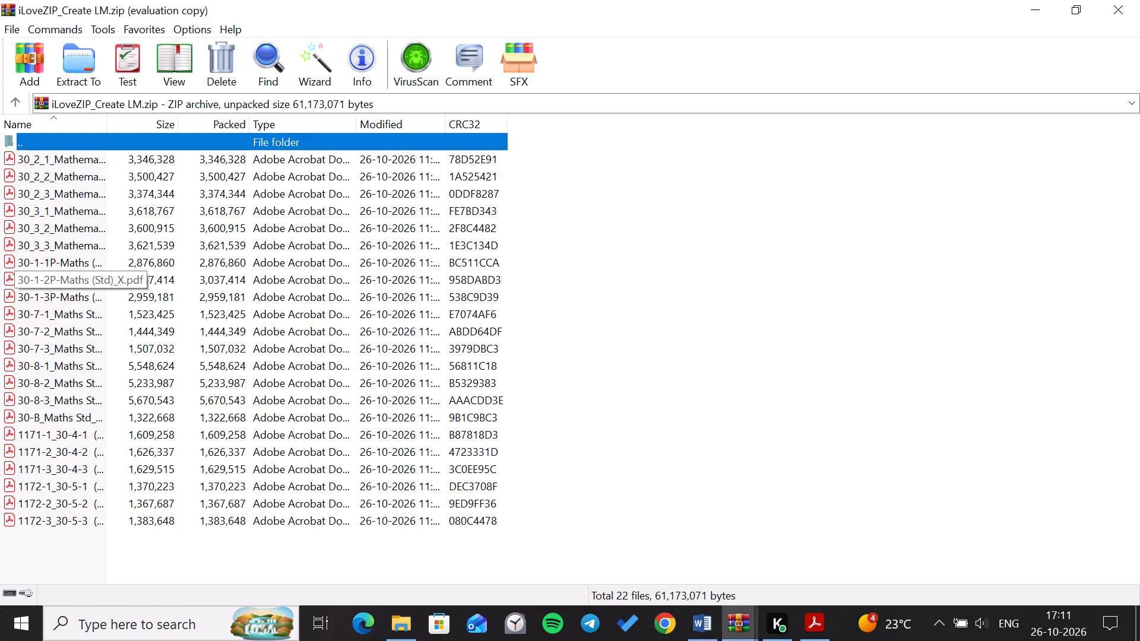
double_click(68, 277)
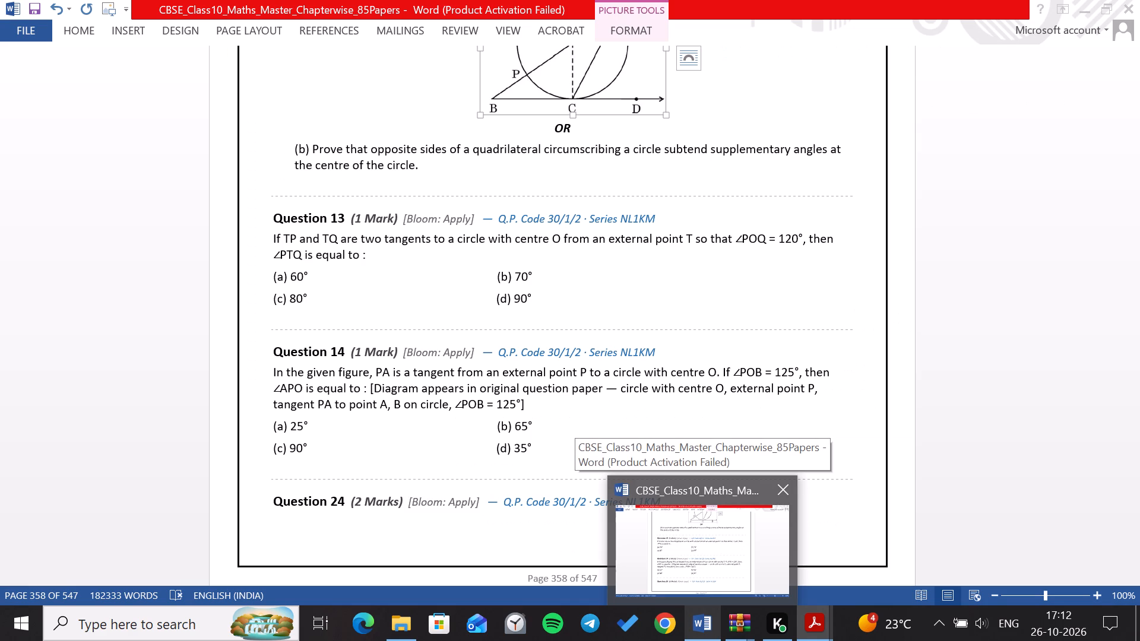
Capture a screen snip of Question 14's circle diagram with tangent PA and the 125° angle from page 5 of the PDF.
drag(1090, 82, 1103, 207)
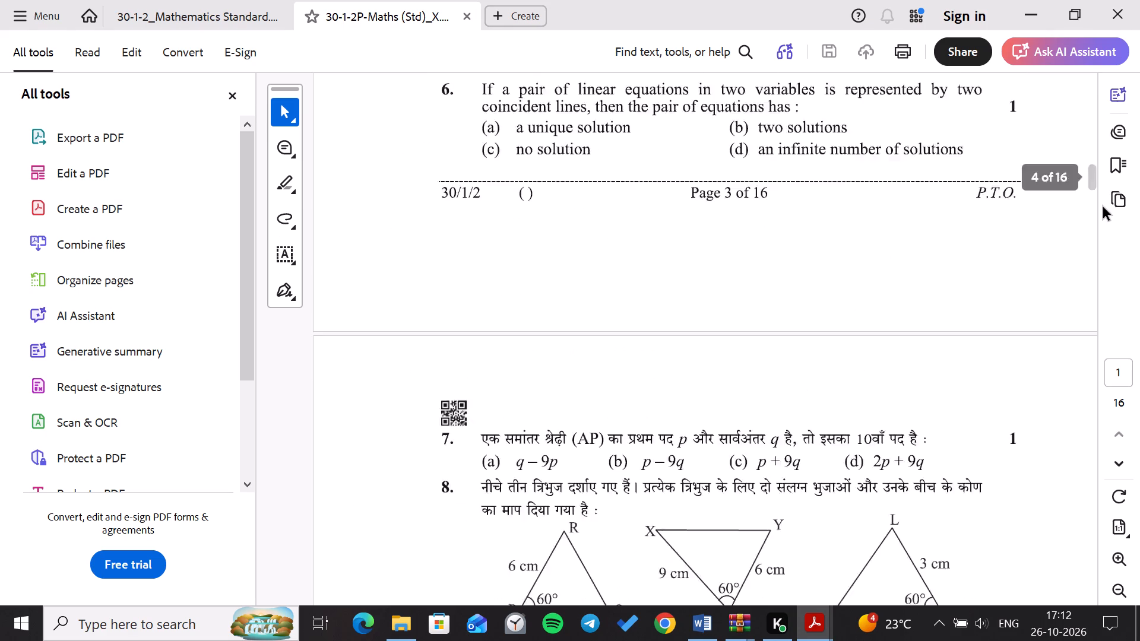
drag(1103, 207, 1102, 260)
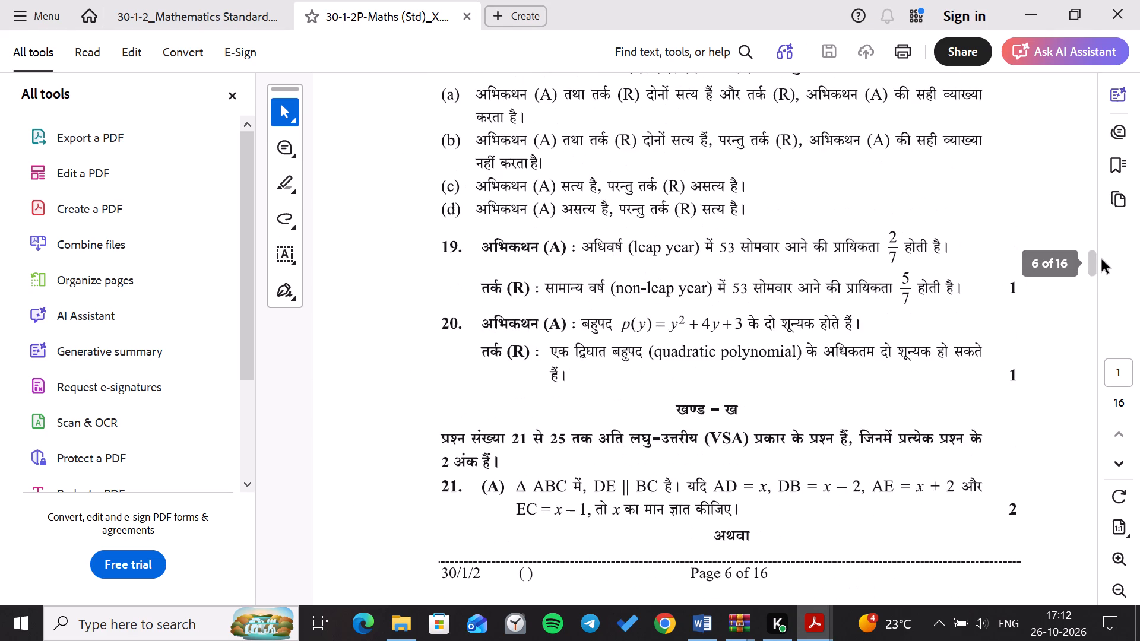
drag(1102, 260, 1094, 224)
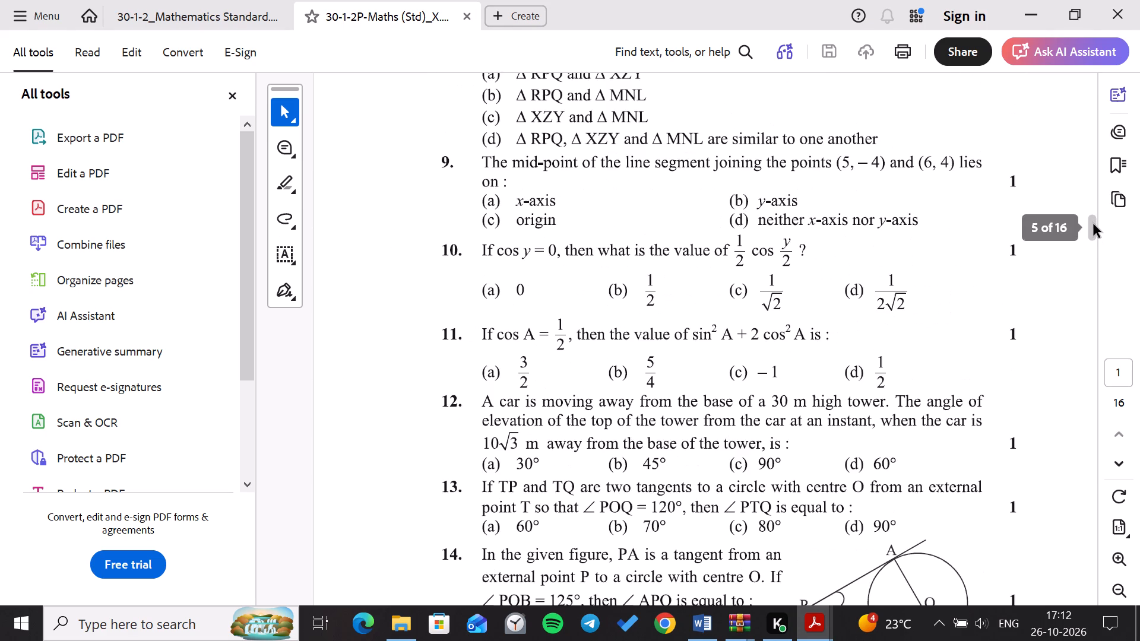
drag(1094, 224, 1094, 226)
scroll(858, 464, down, 2)
key(shift+super+s)
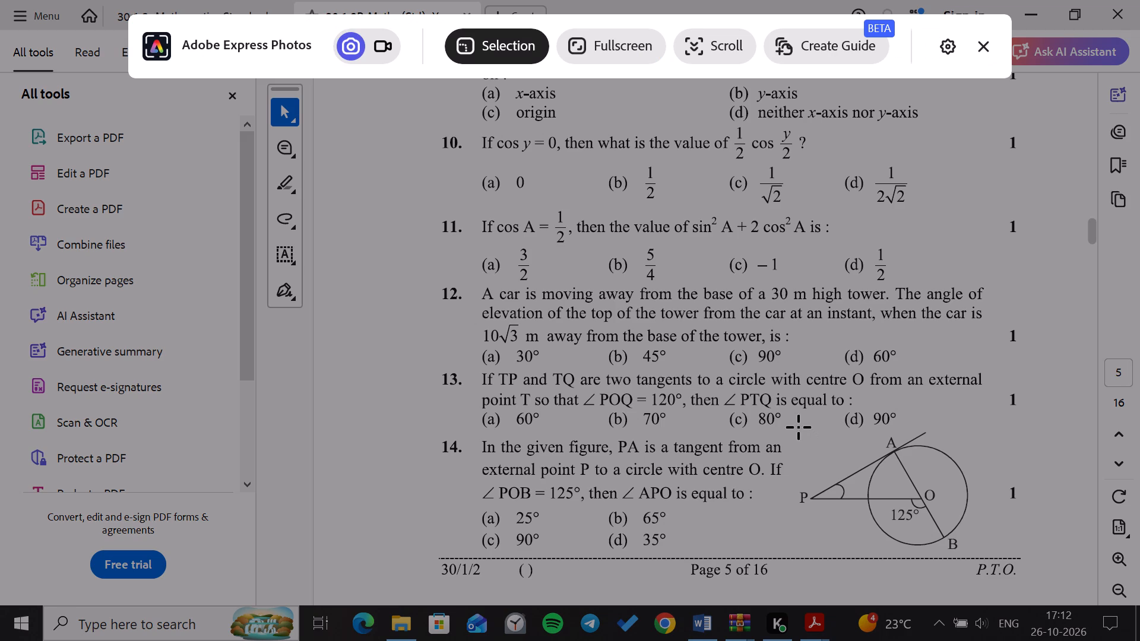
drag(794, 425, 946, 539)
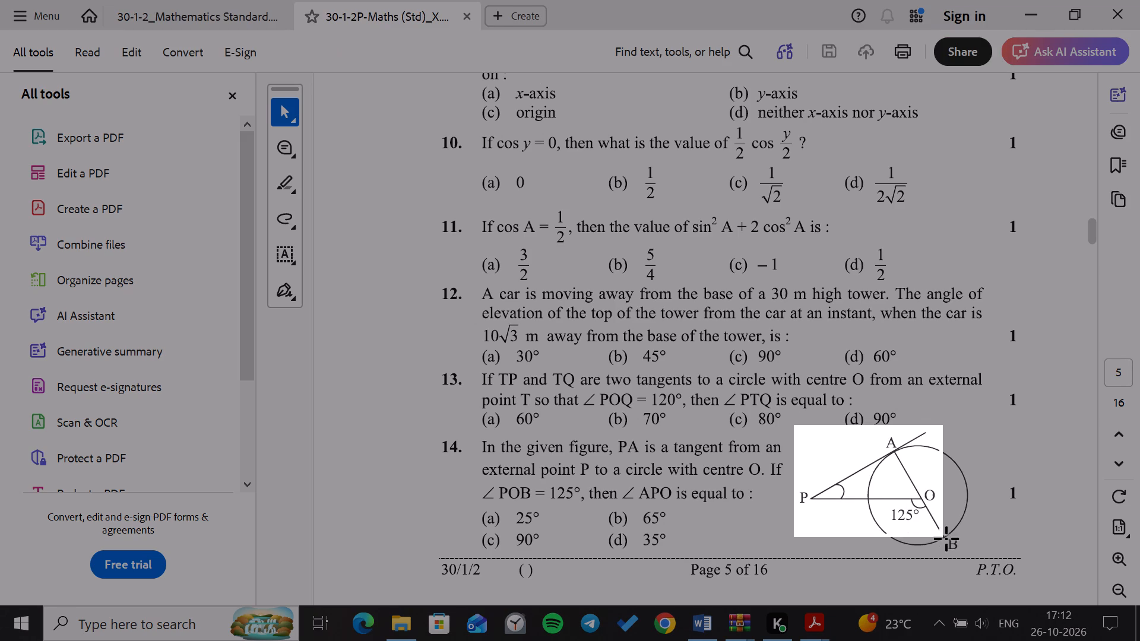
drag(946, 539, 983, 554)
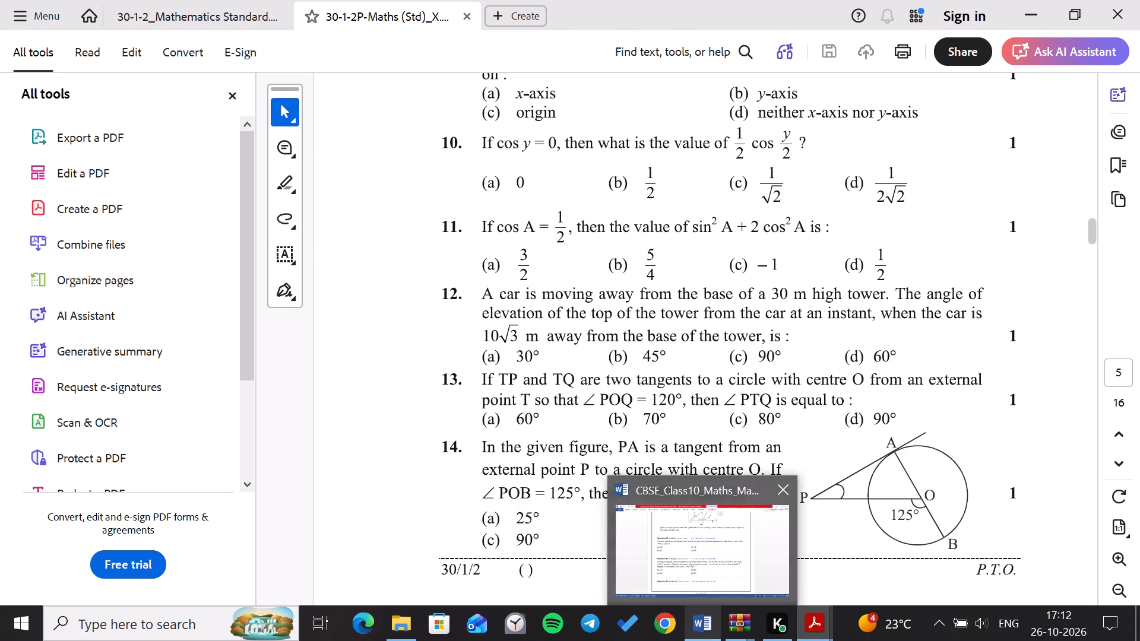
In the Word document, replace Question 14's bracketed diagram description with the captured diagram on a new line.
click(690, 574)
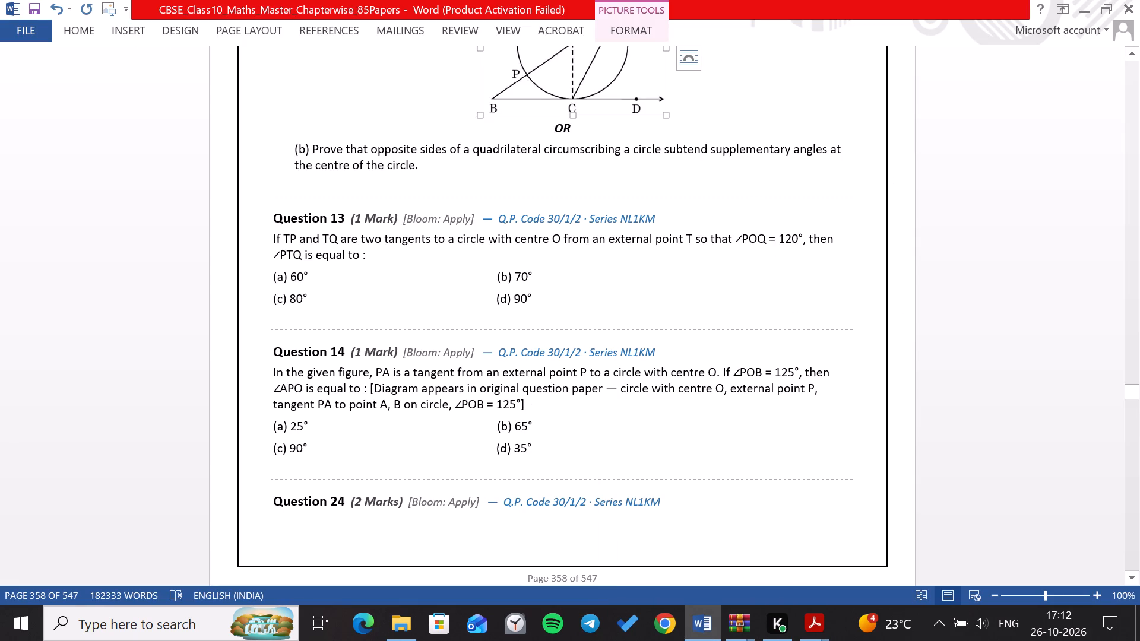
drag(369, 389, 522, 401)
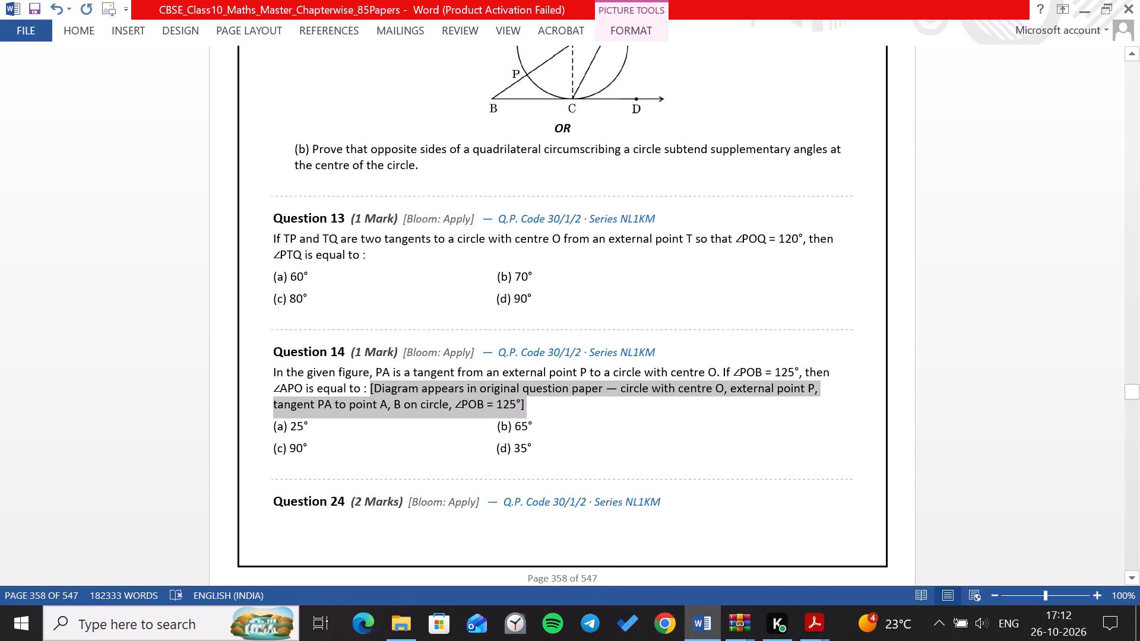
drag(522, 401, 537, 403)
key(BackSpace)
key(Return)
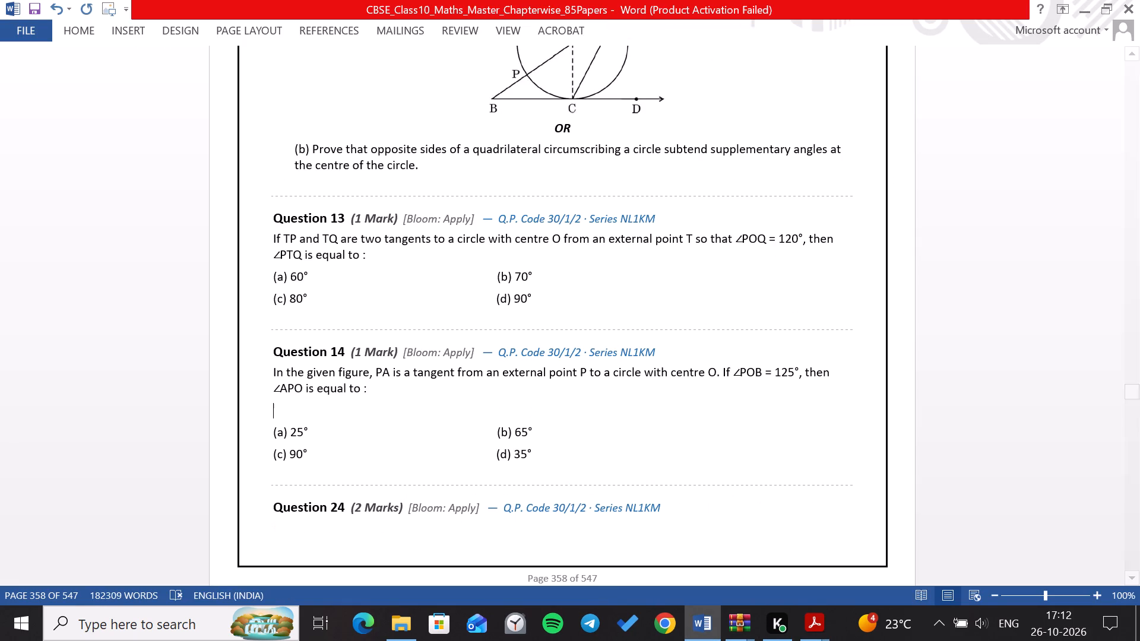
key(ctrl+v)
Centre the pasted Question 14 diagram between the question text and the answer options.
click(328, 469)
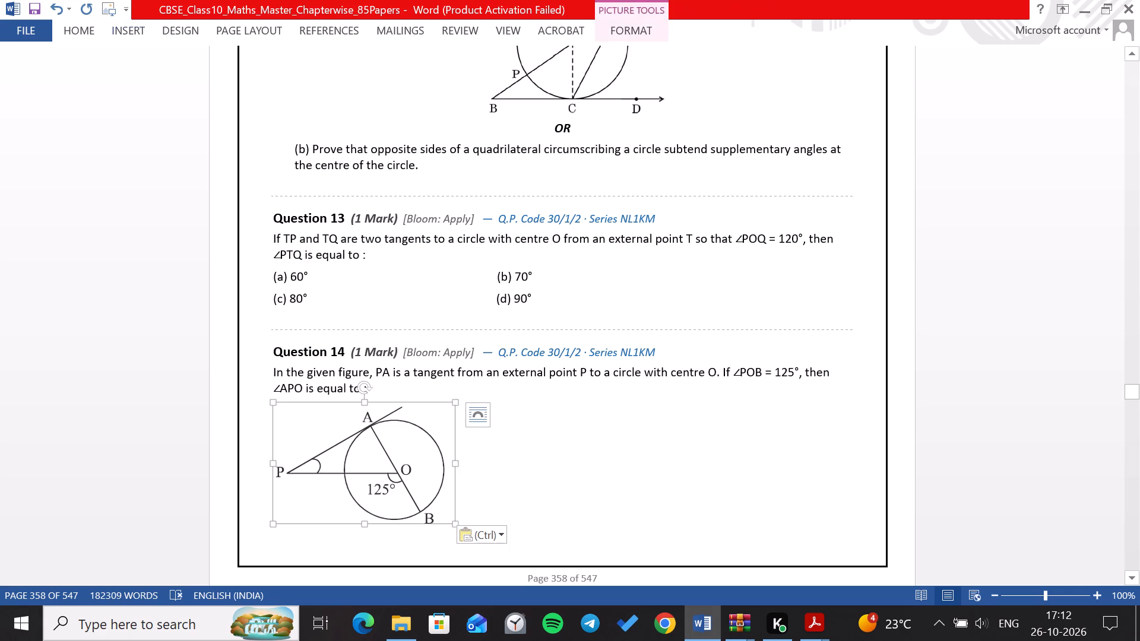
click(97, 28)
click(370, 85)
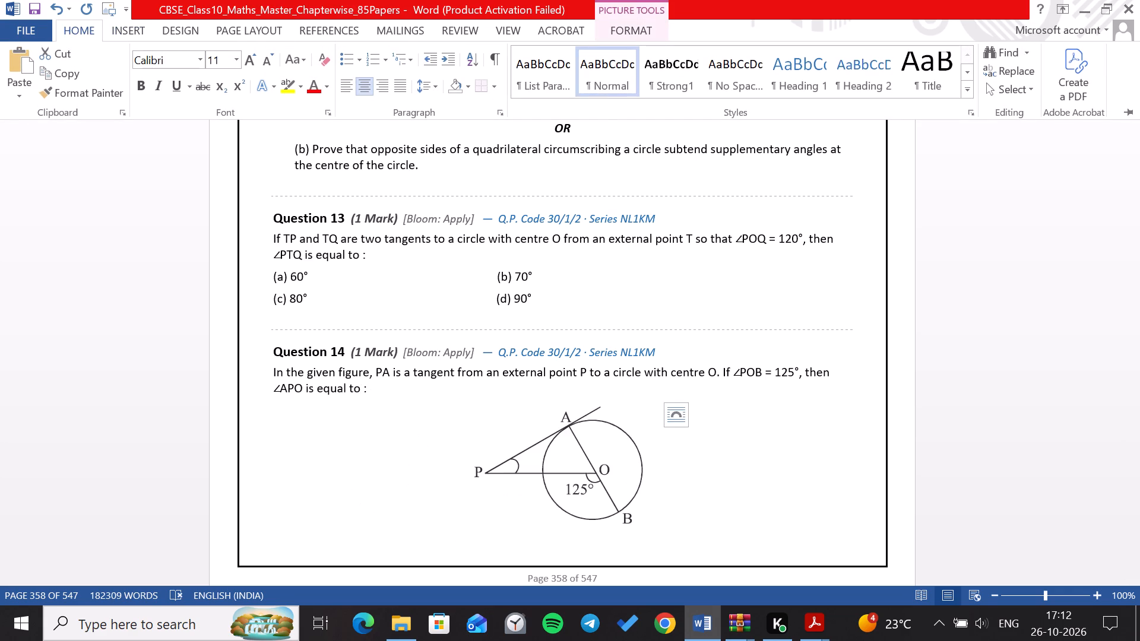
Capture a screen snip of Question 24's triangle LMN diagram with inscribed circle and 240° angle from page 8 of 30-1-2P-Maths (Std)_X.pdf.
scroll(558, 338, down, 20)
scroll(558, 338, down, 17)
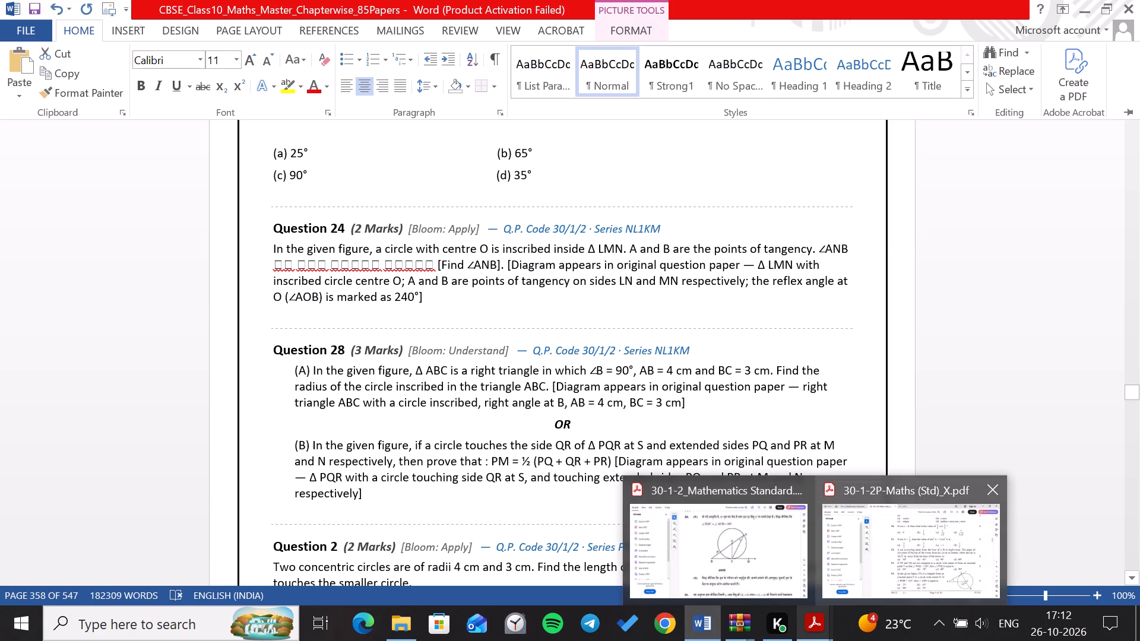
click(971, 550)
drag(1092, 230, 1094, 288)
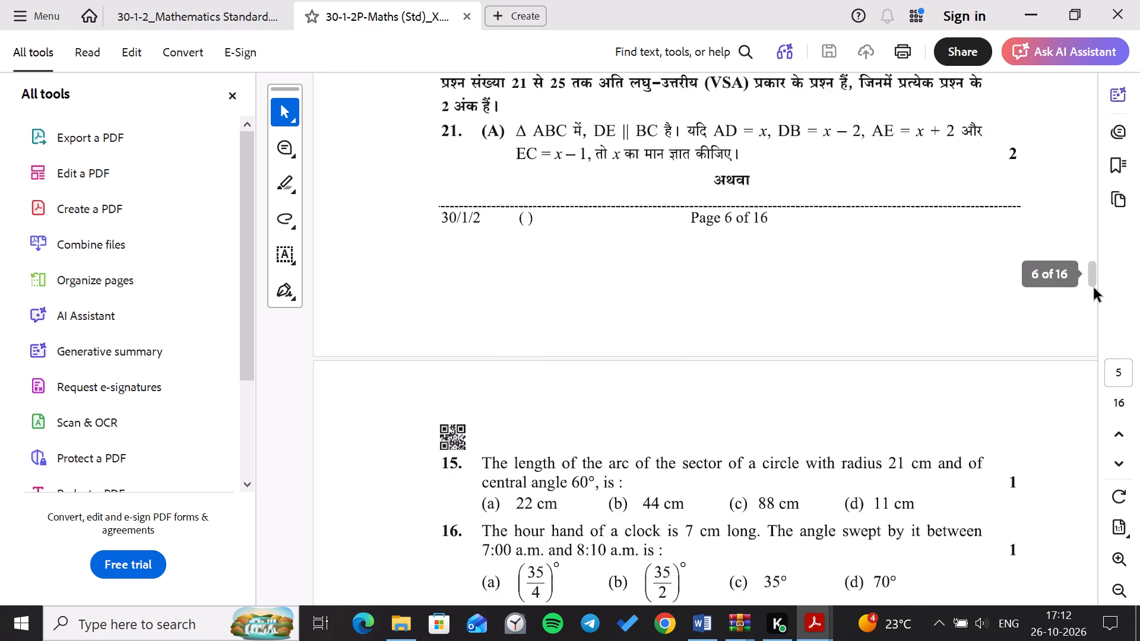
drag(1094, 288, 1098, 323)
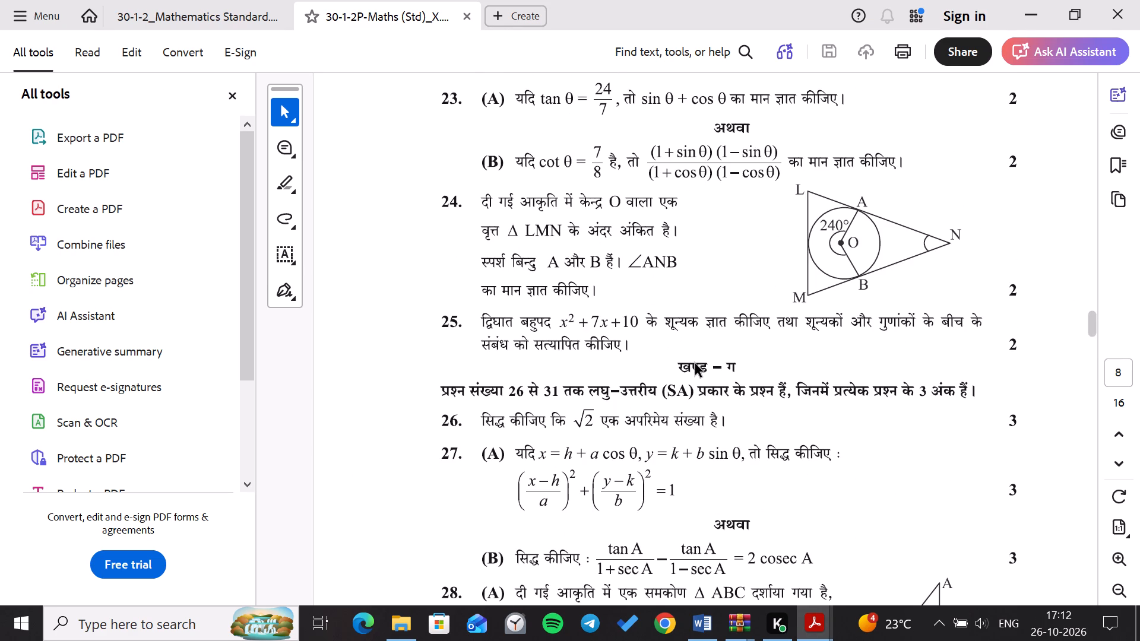
key(shift+super+s)
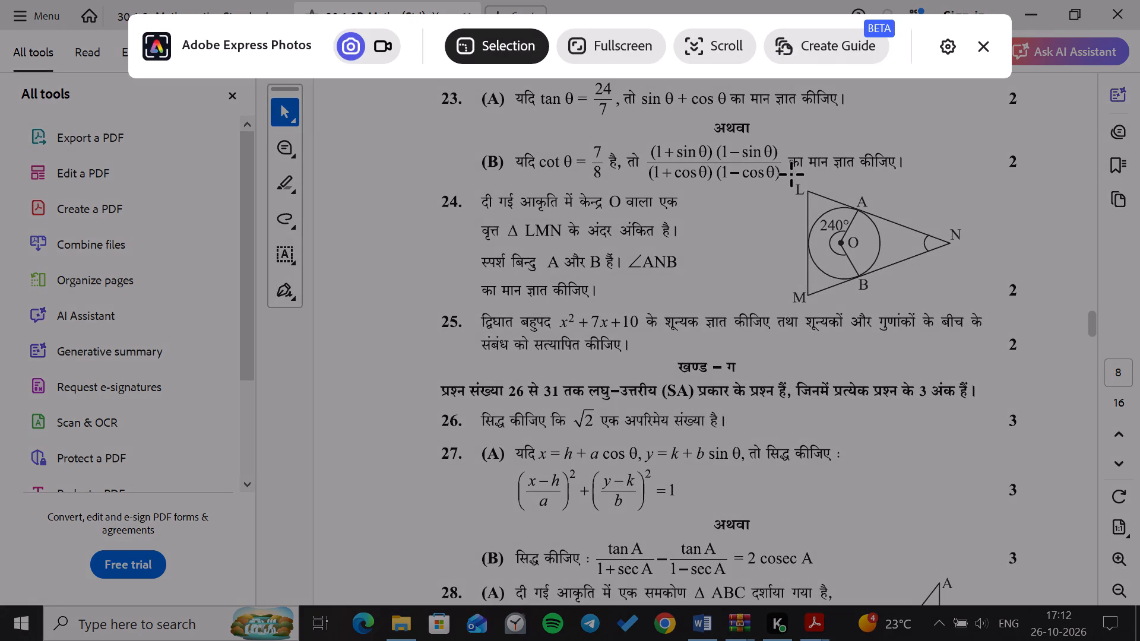
drag(787, 176, 894, 310)
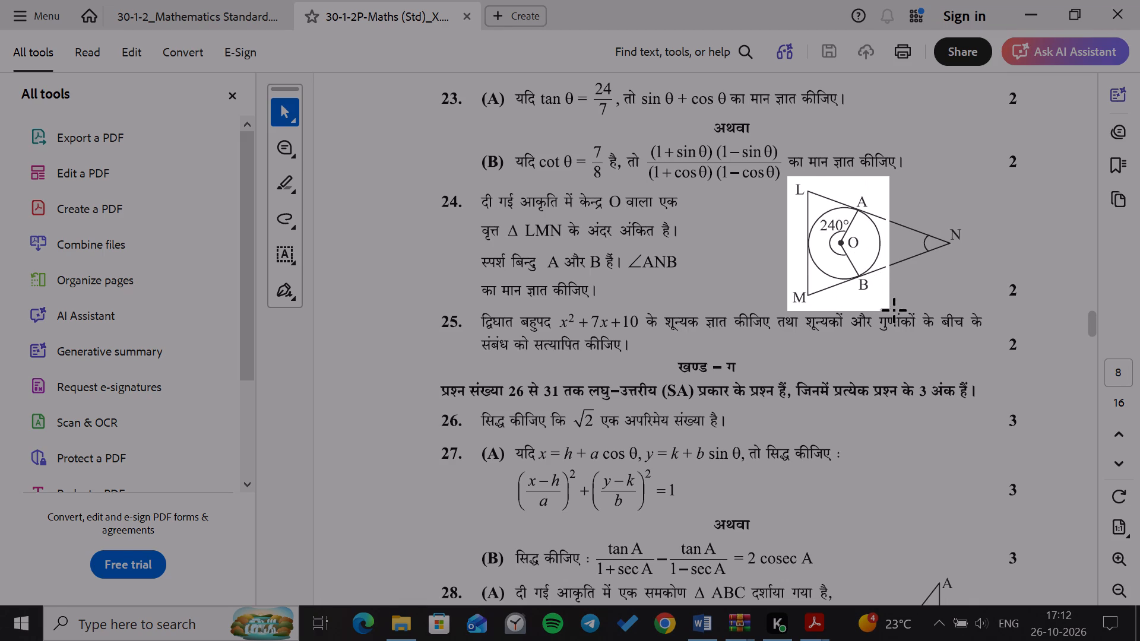
drag(894, 310, 967, 305)
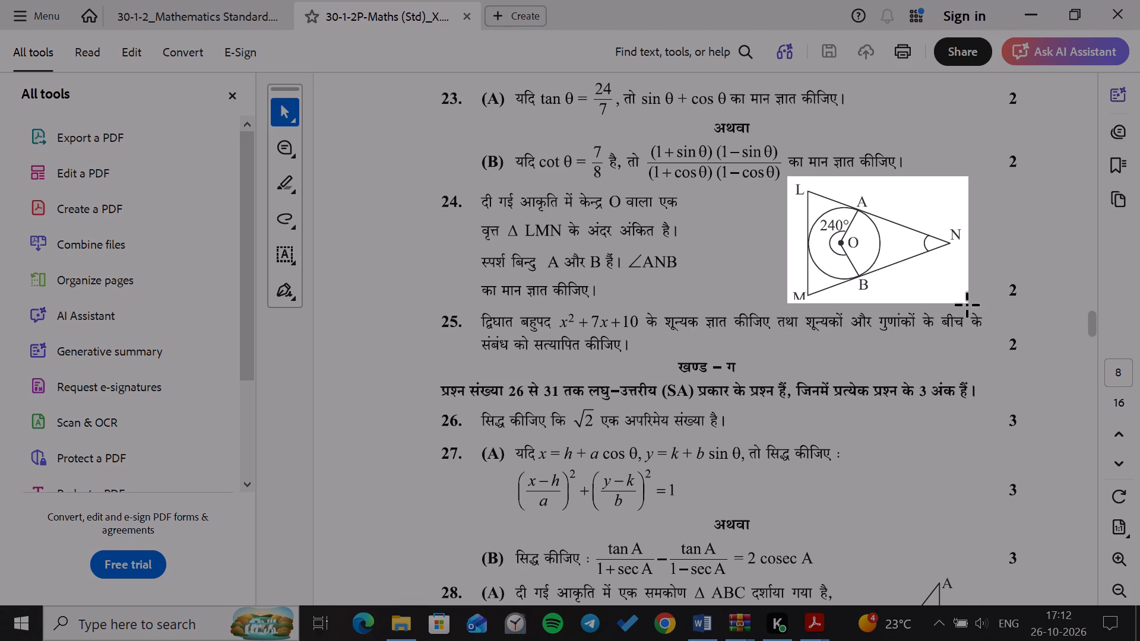
drag(967, 305, 967, 309)
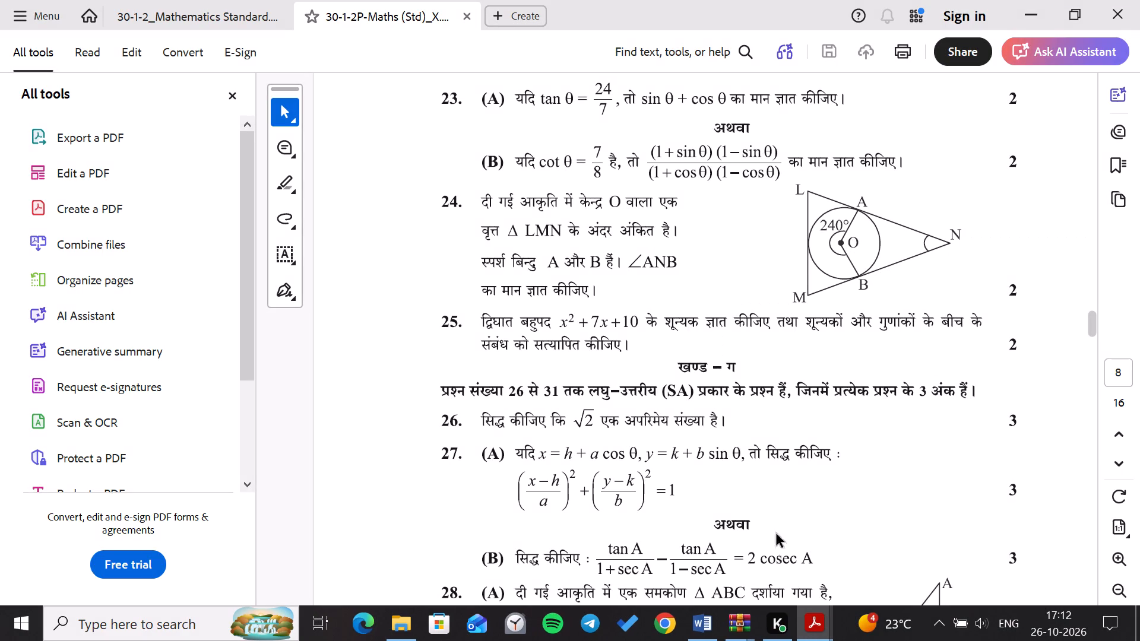
Back in the Word document, replace Question 24's bracketed diagram description with the captured triangle LMN diagram on a new line.
click(683, 640)
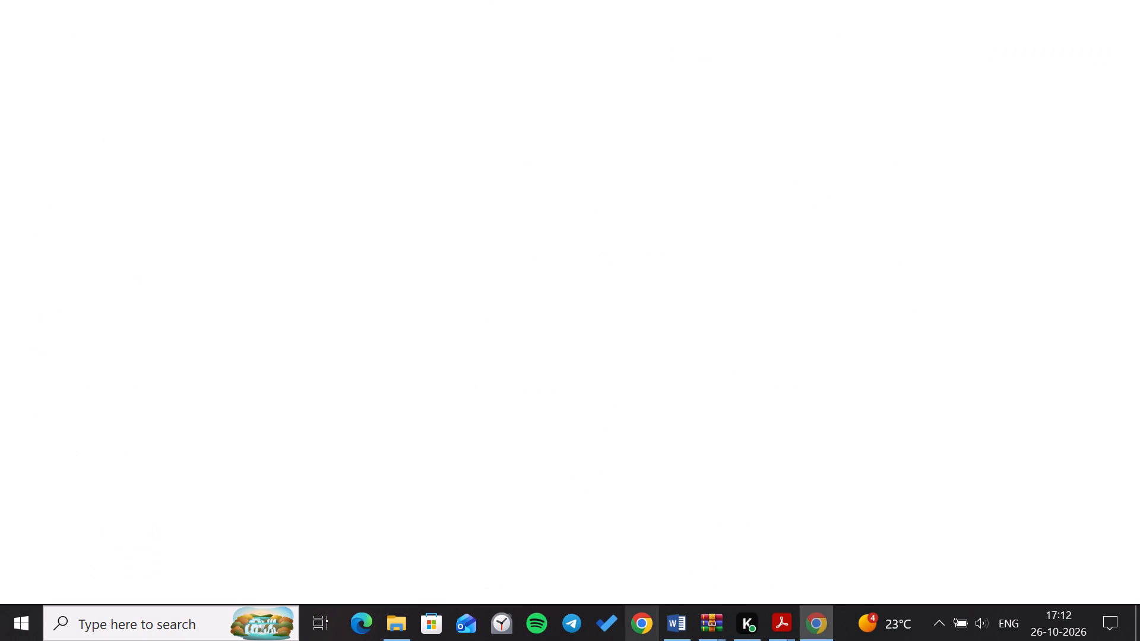
click(685, 634)
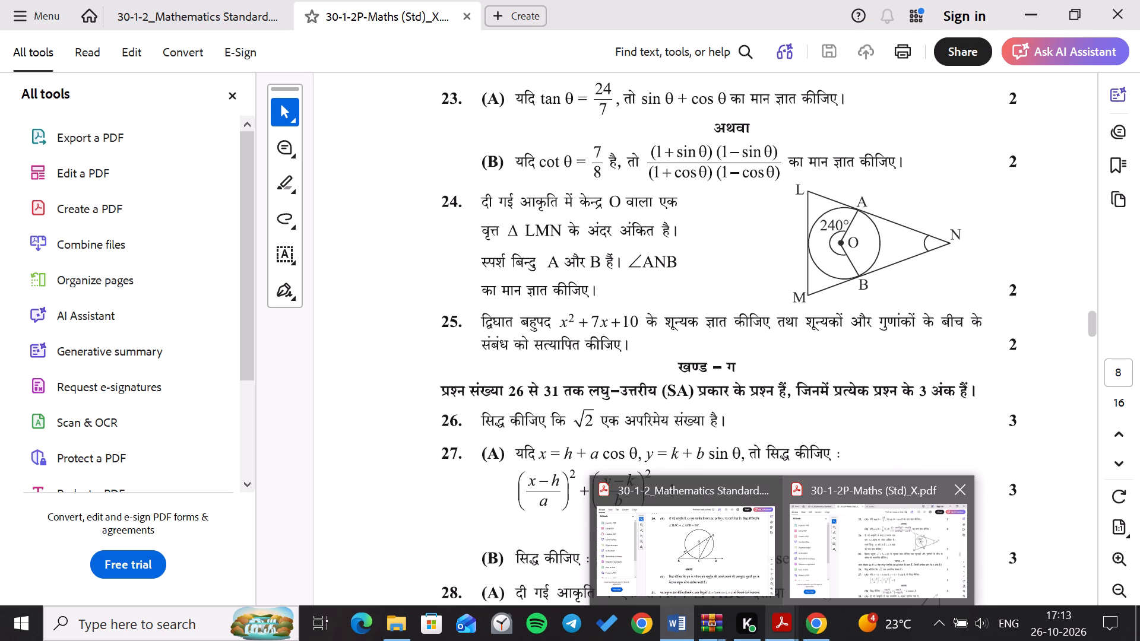
click(836, 569)
scroll(679, 307, down, 20)
scroll(679, 307, down, 19)
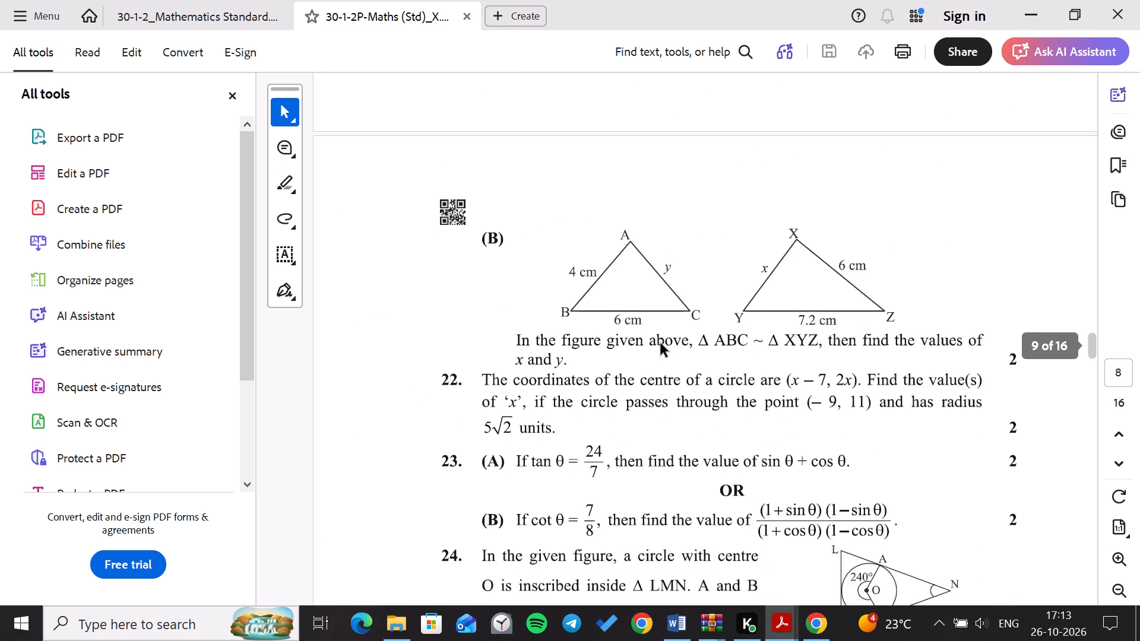
scroll(661, 344, down, 10)
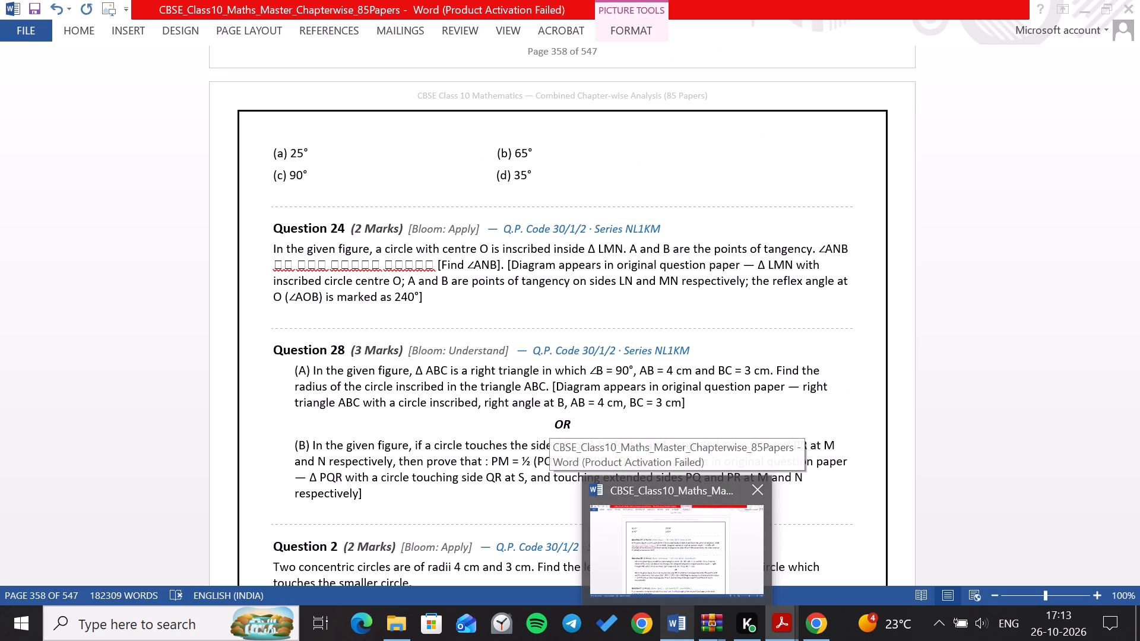
click(680, 566)
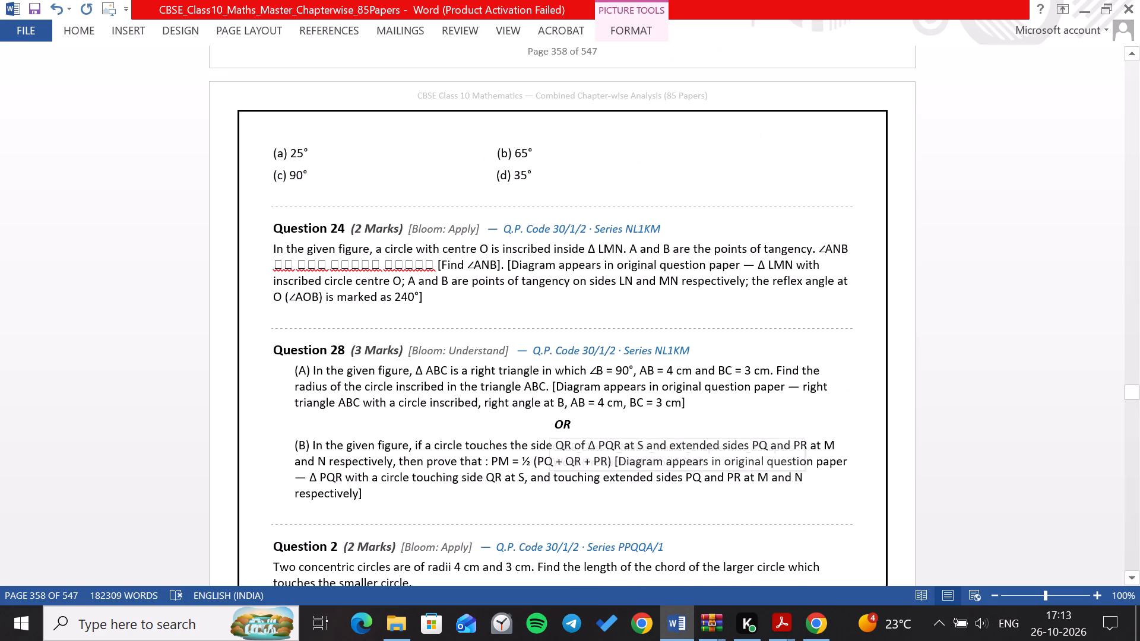
click(440, 265)
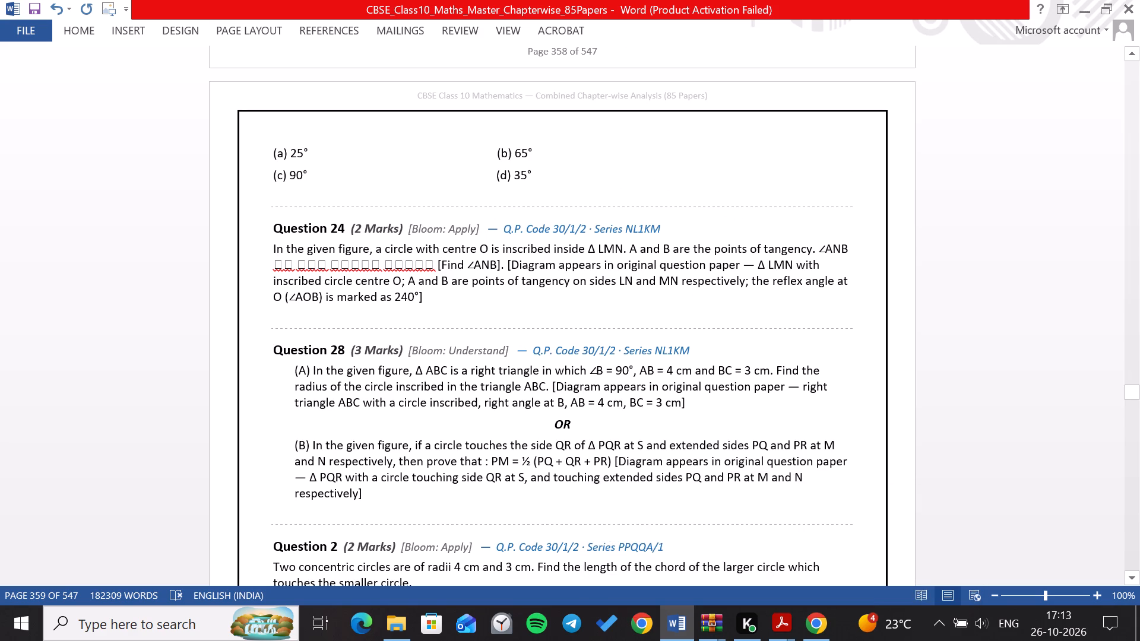
drag(507, 266, 509, 300)
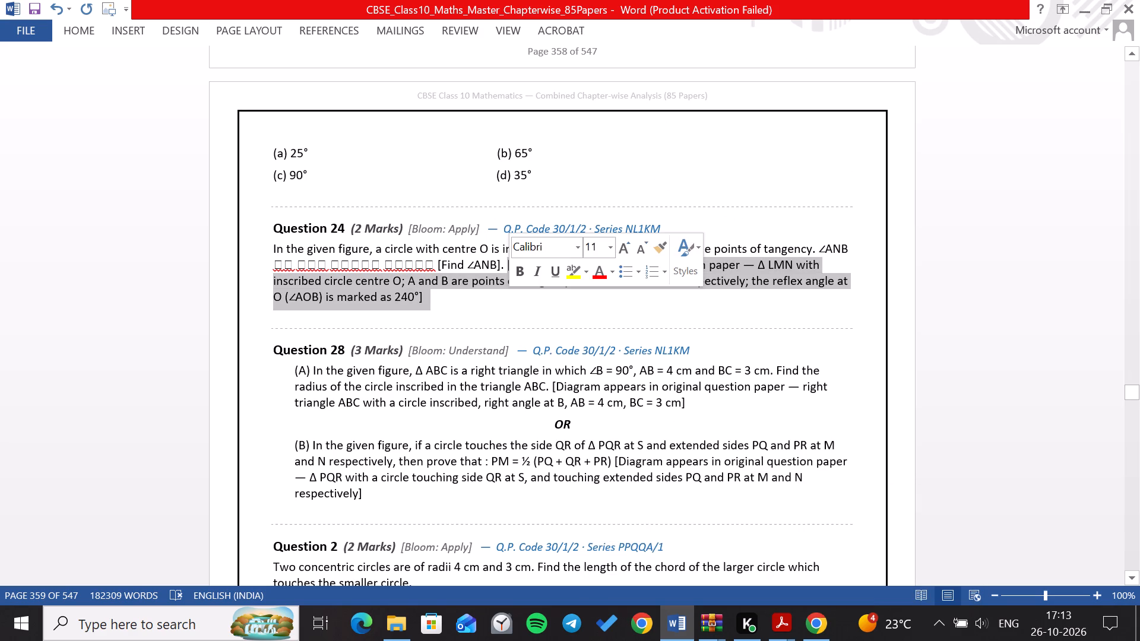
key(BackSpace)
key(Return)
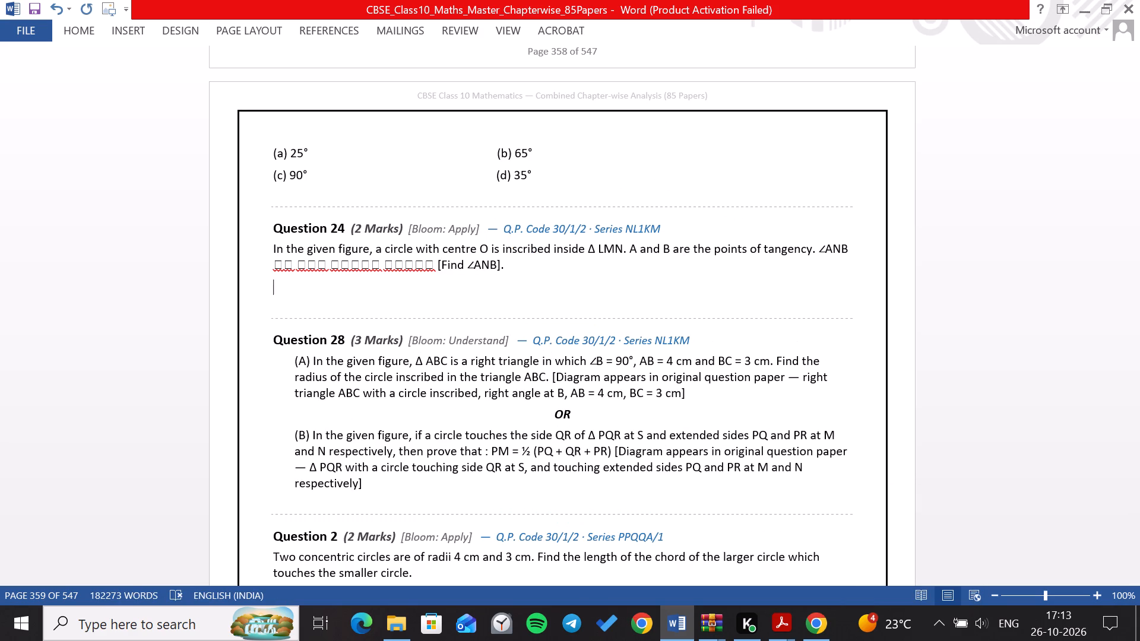
key(ctrl+v)
Centre the pasted triangle LMN diagram under Question 24's text.
click(333, 329)
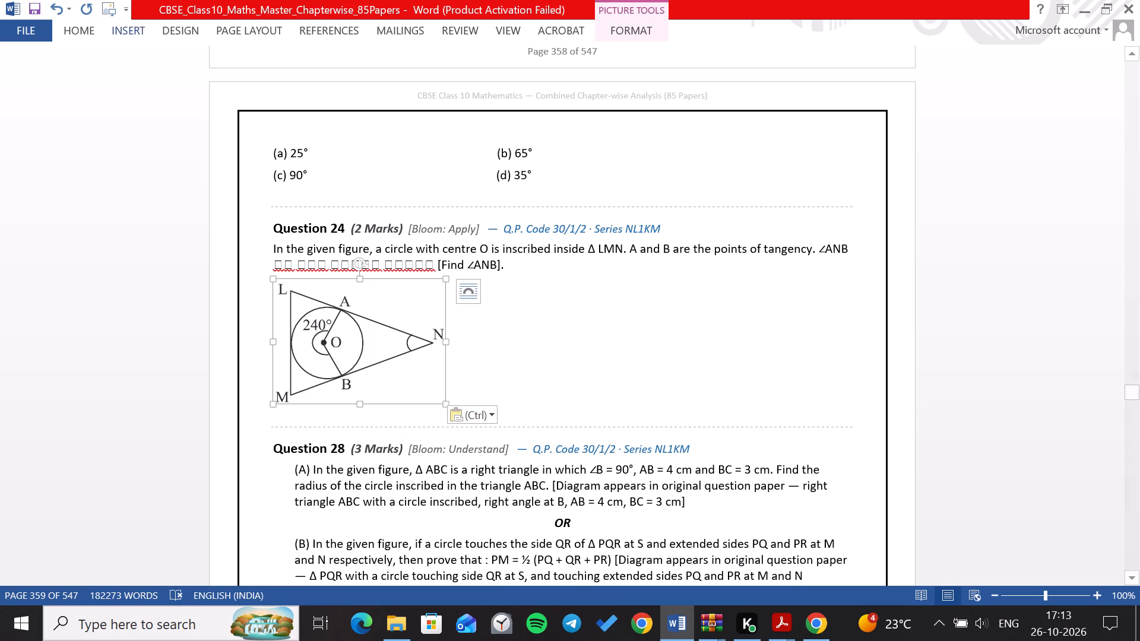
click(83, 29)
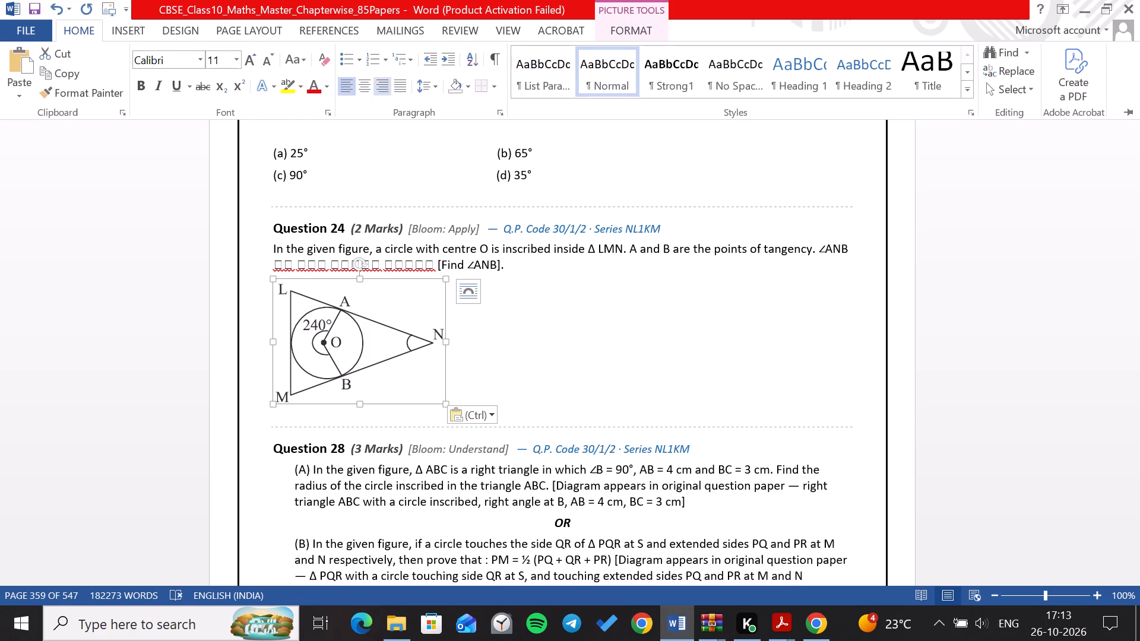
click(372, 88)
double_click(756, 362)
Delete the line of garbled characters and "[Find ∠ANB]." from Question 24's text.
scroll(756, 362, down, 7)
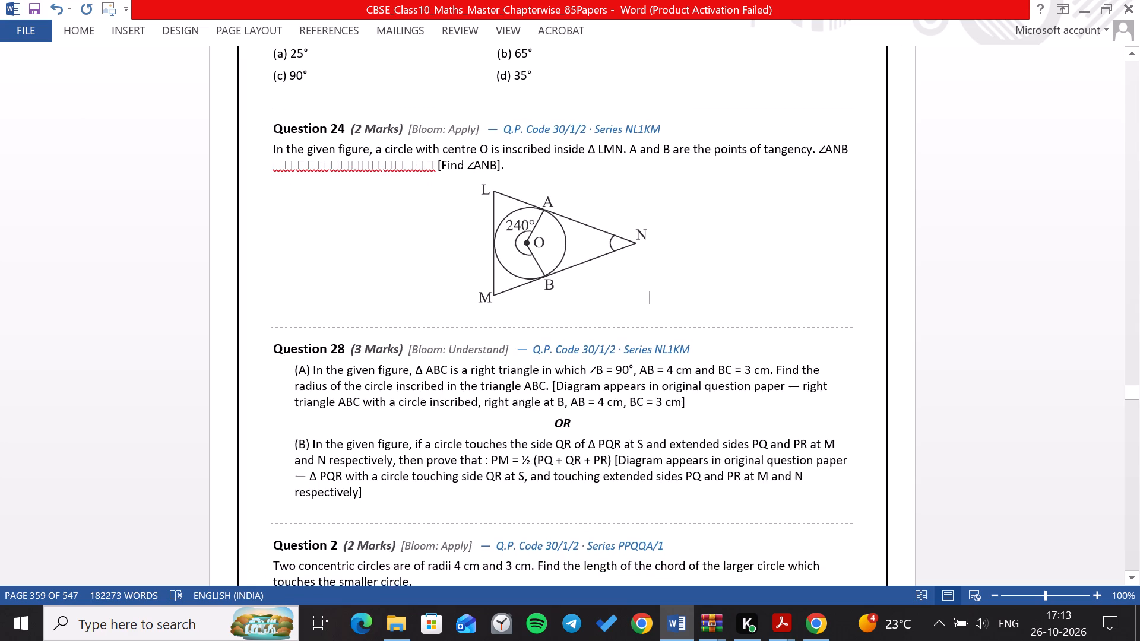
scroll(706, 364, down, 5)
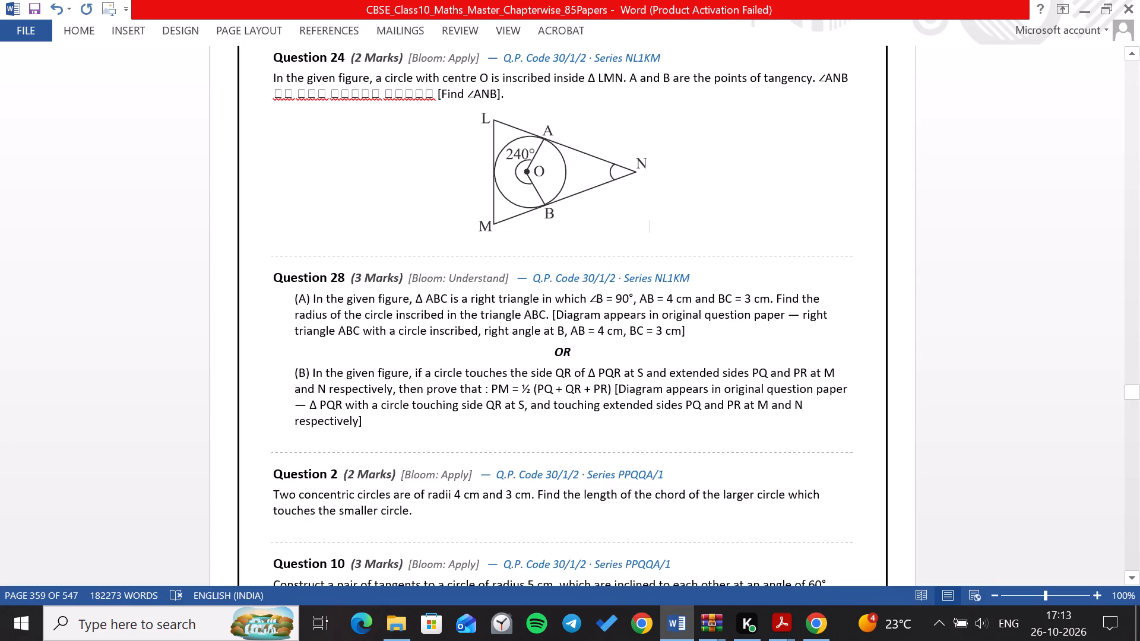
drag(273, 90, 502, 97)
key(BackSpace)
Capture a screen snip of Question 28(A)'s right triangle ABC diagram with inscribed circle from page 9 of the PDF.
scroll(450, 173, down, 5)
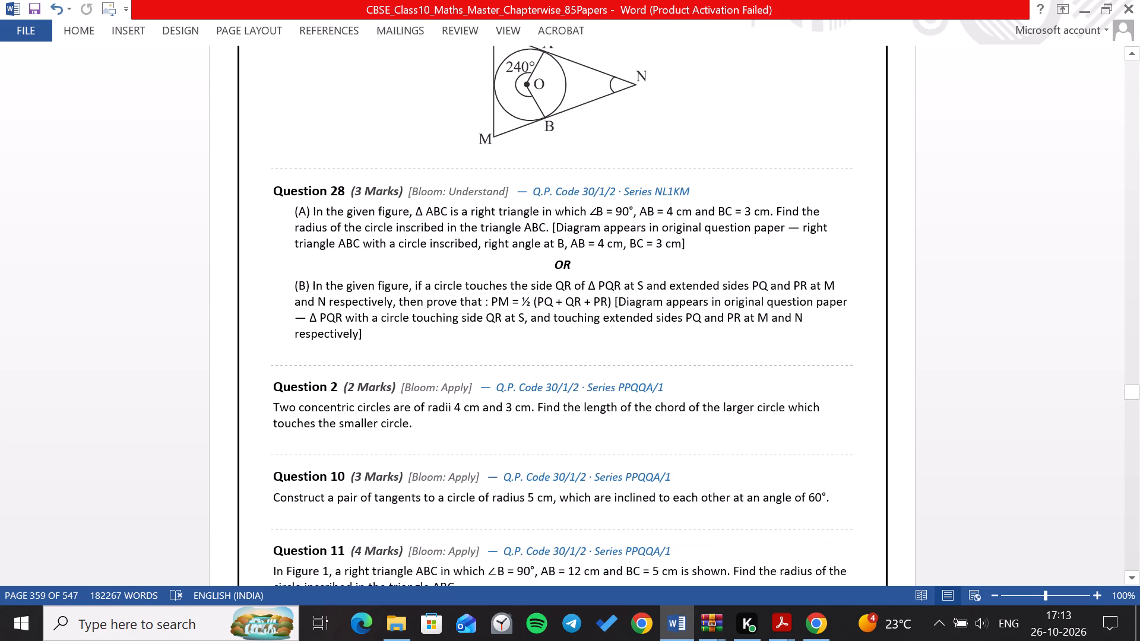
scroll(450, 174, down, 1)
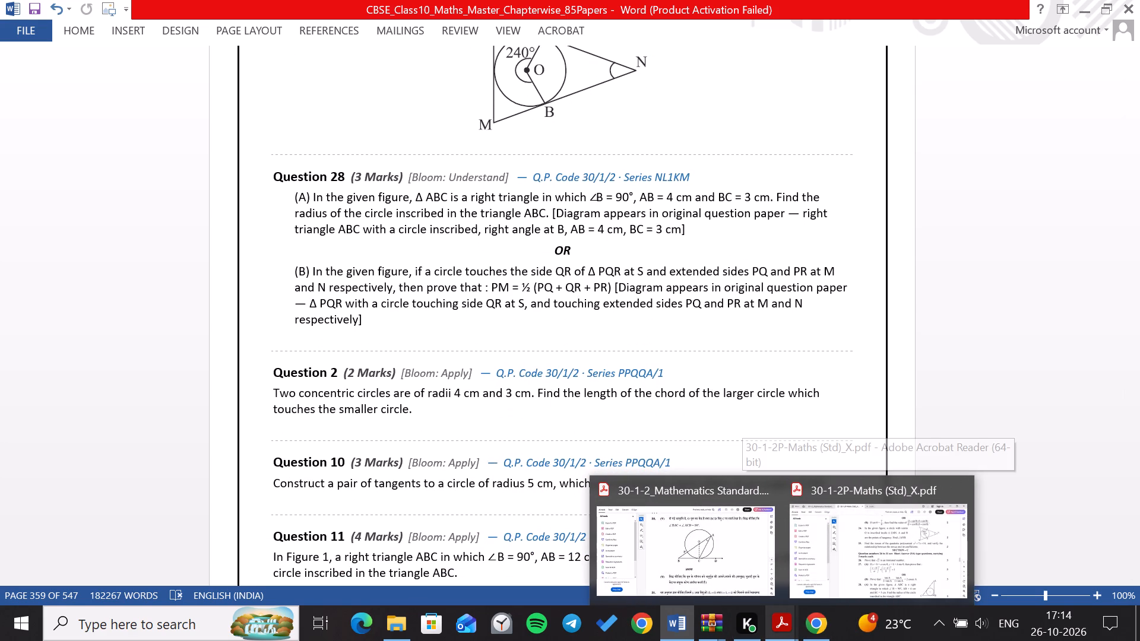
click(910, 552)
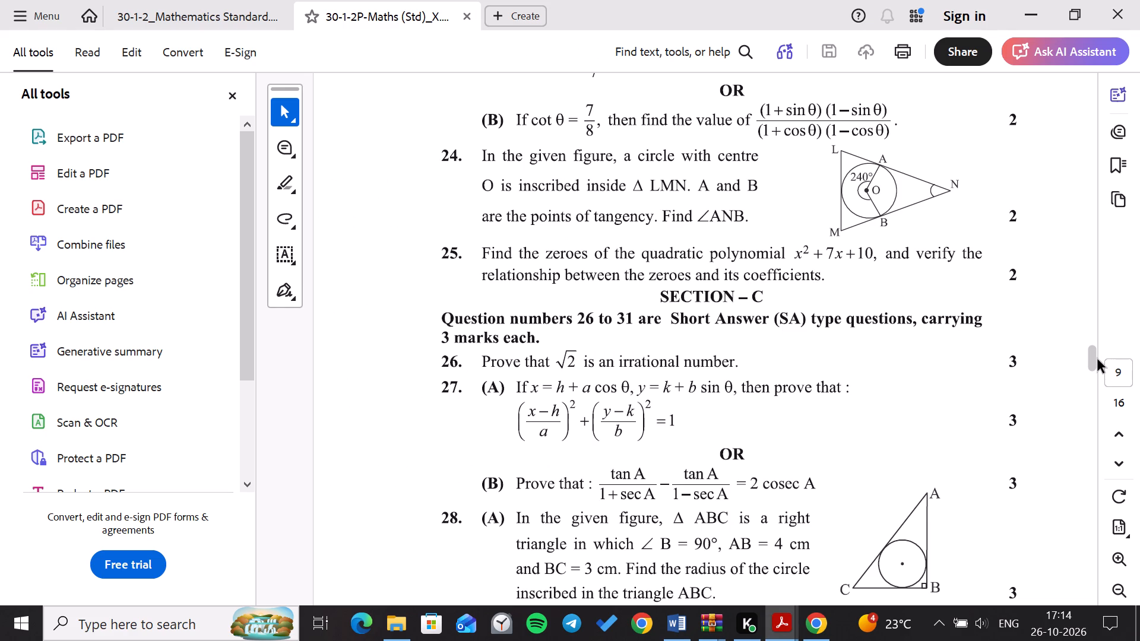
drag(1101, 354, 1101, 366)
scroll(788, 430, down, 7)
key(shift+super+s)
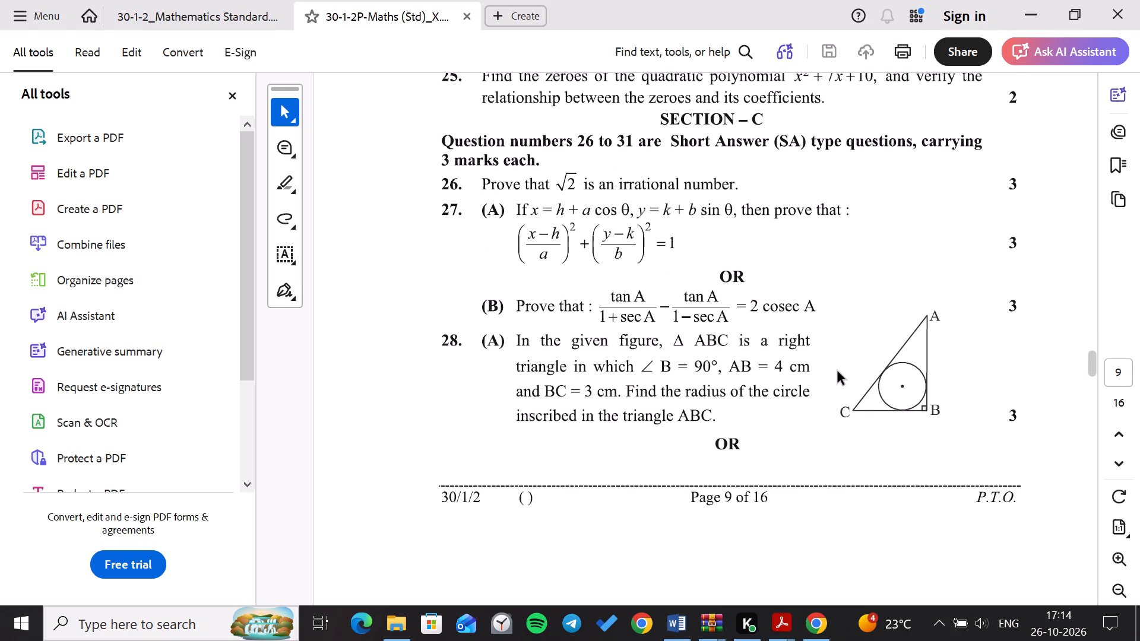
drag(829, 299, 905, 442)
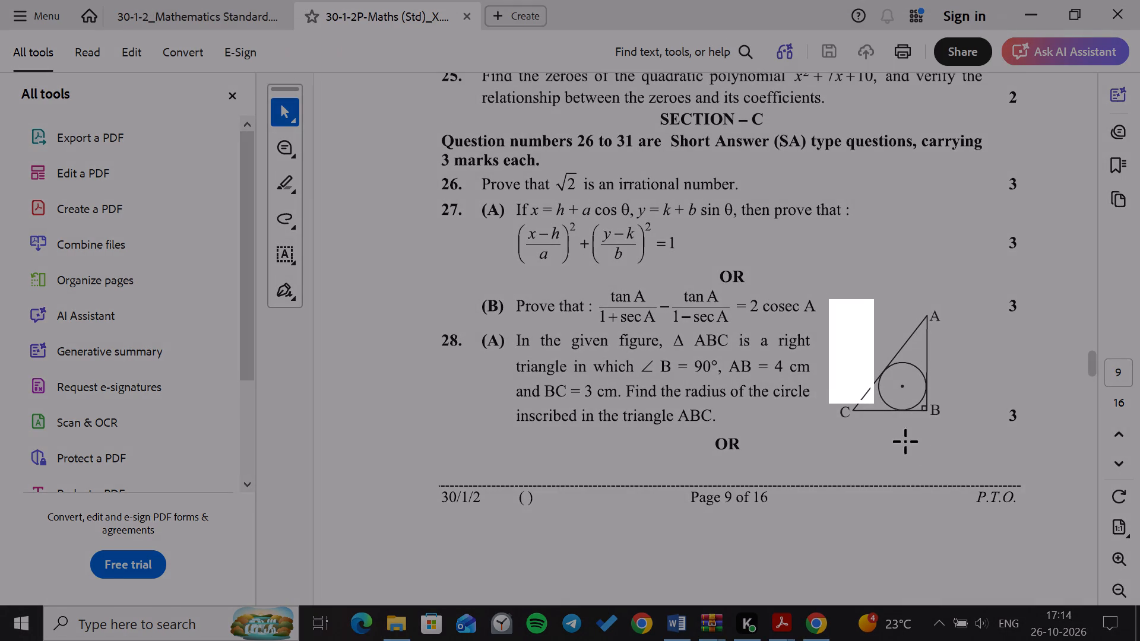
drag(905, 442, 955, 433)
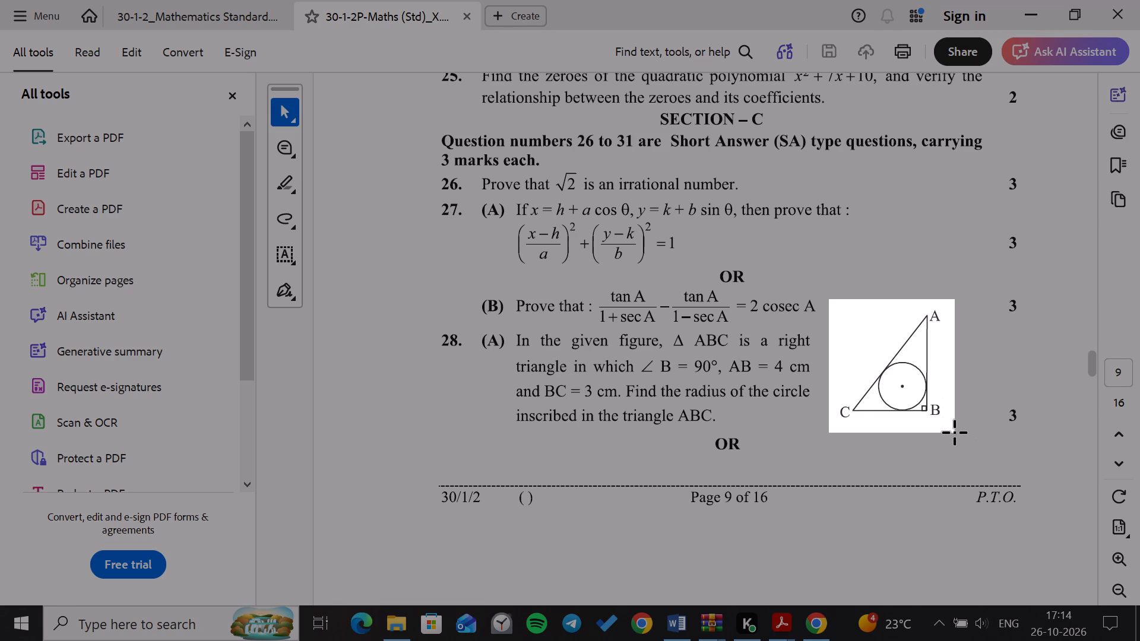
In the Word document, replace Question 28(A)'s bracketed diagram description with the captured diagram on a new line, undoing the automatic list numbering.
scroll(471, 518, down, 20)
scroll(471, 518, down, 3)
scroll(653, 503, down, 2)
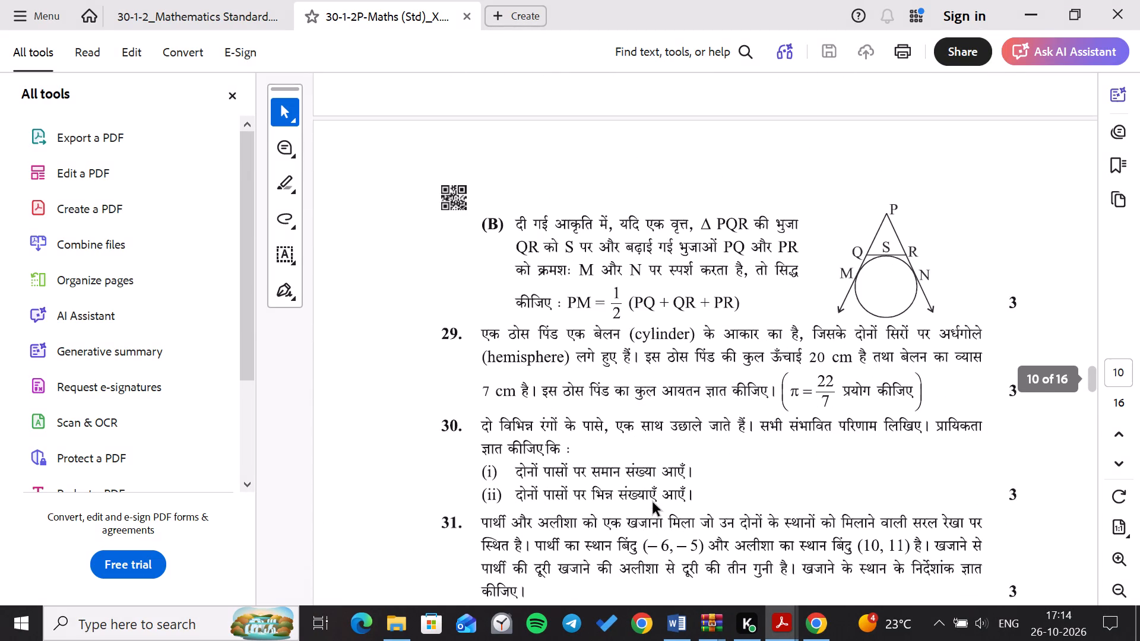
scroll(653, 503, up, 1)
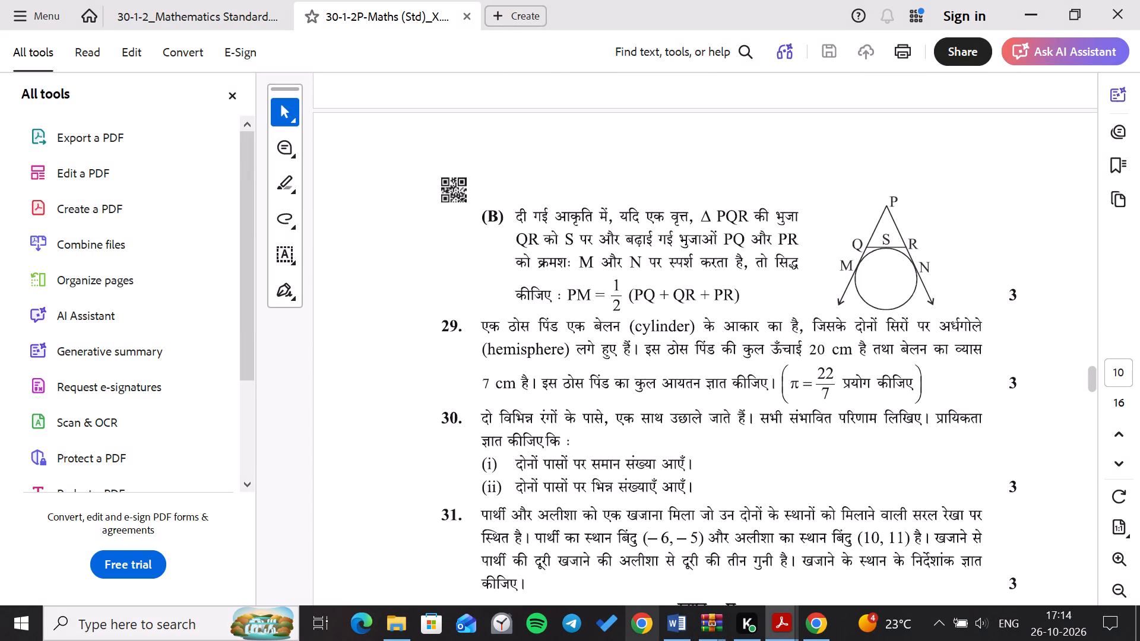
click(677, 633)
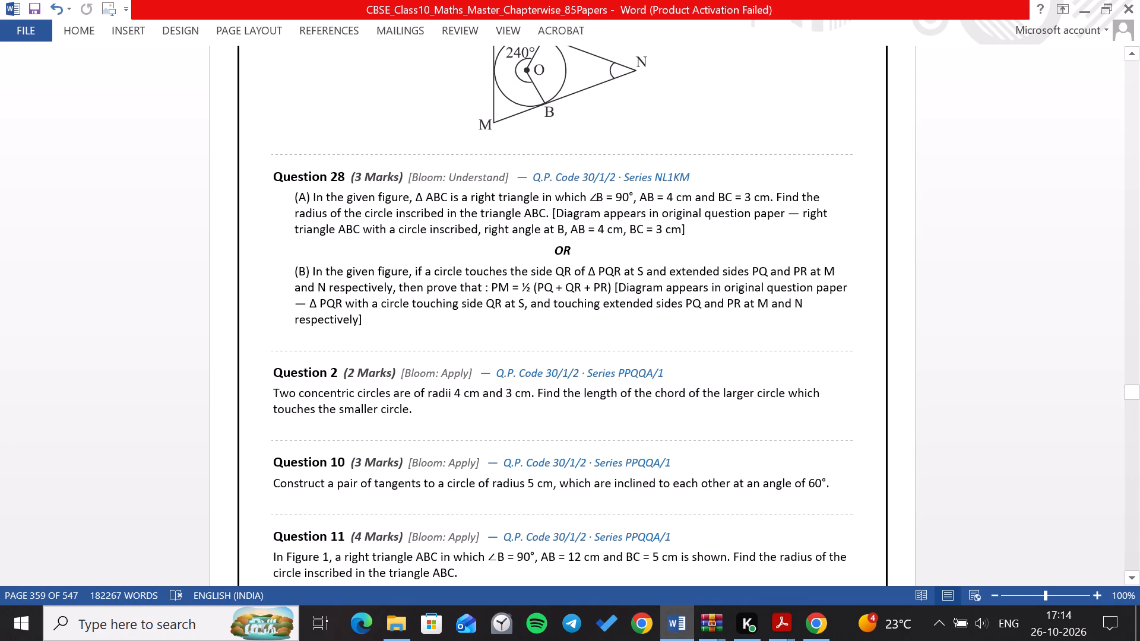
drag(553, 216, 691, 230)
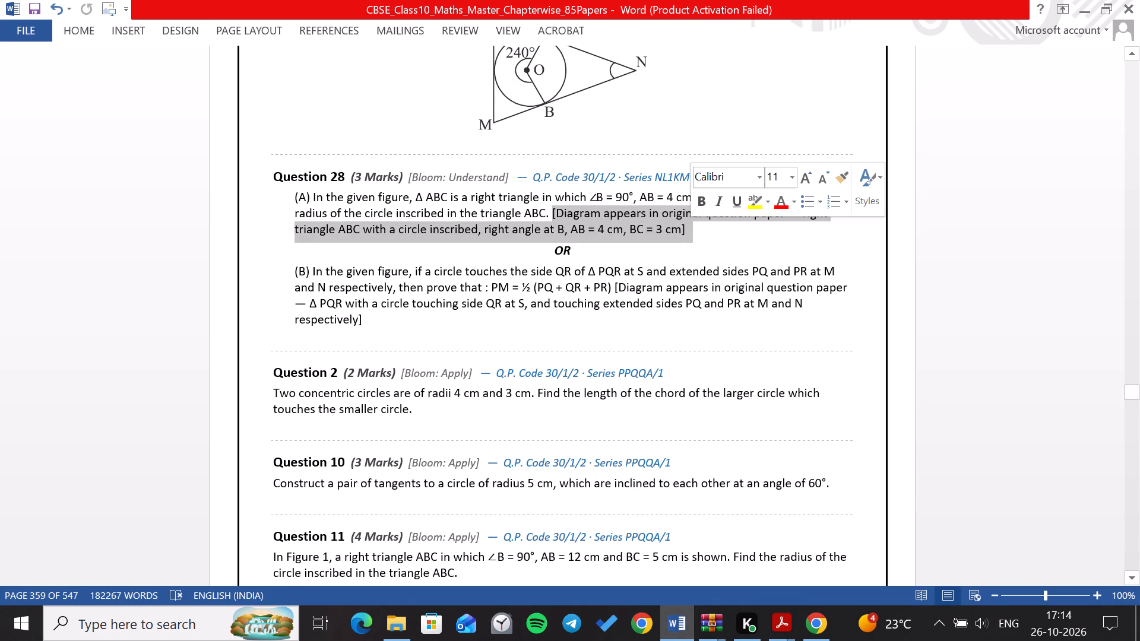
key(BackSpace)
key(Return)
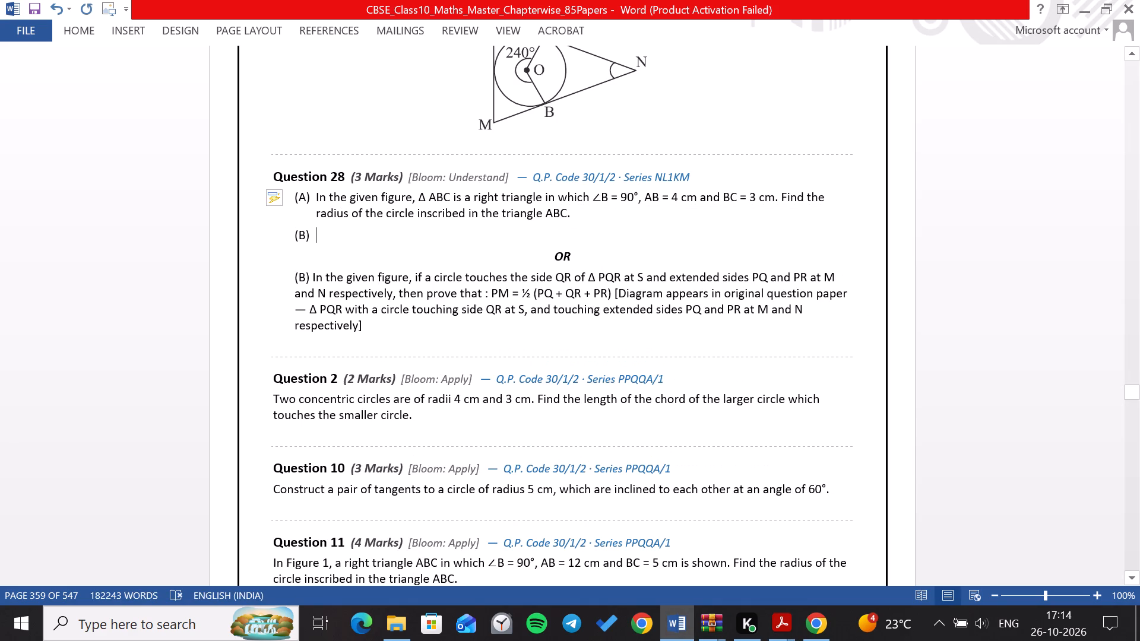
key(ctrl+z)
key(ctrl+v)
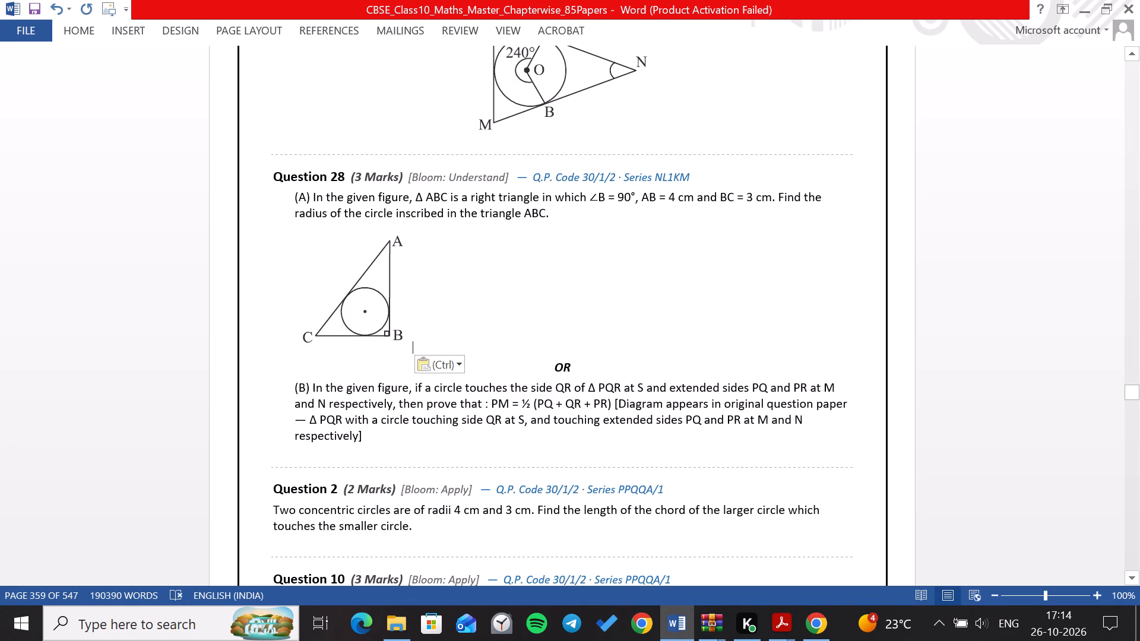
Centre the pasted triangle ABC diagram between Question 28(A)'s text and the OR line.
click(396, 272)
click(71, 26)
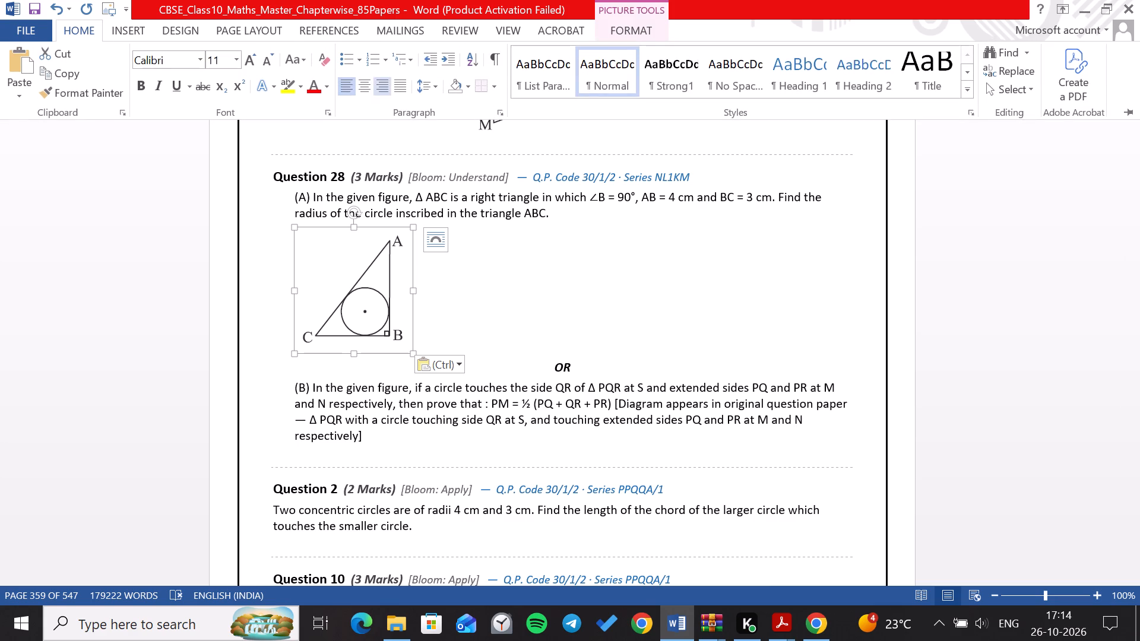
click(360, 85)
Capture a screen snip of Question 28(B)'s triangle PQR diagram with the touching circle from page 10 of the 30-1-2P PDF.
scroll(733, 373, down, 5)
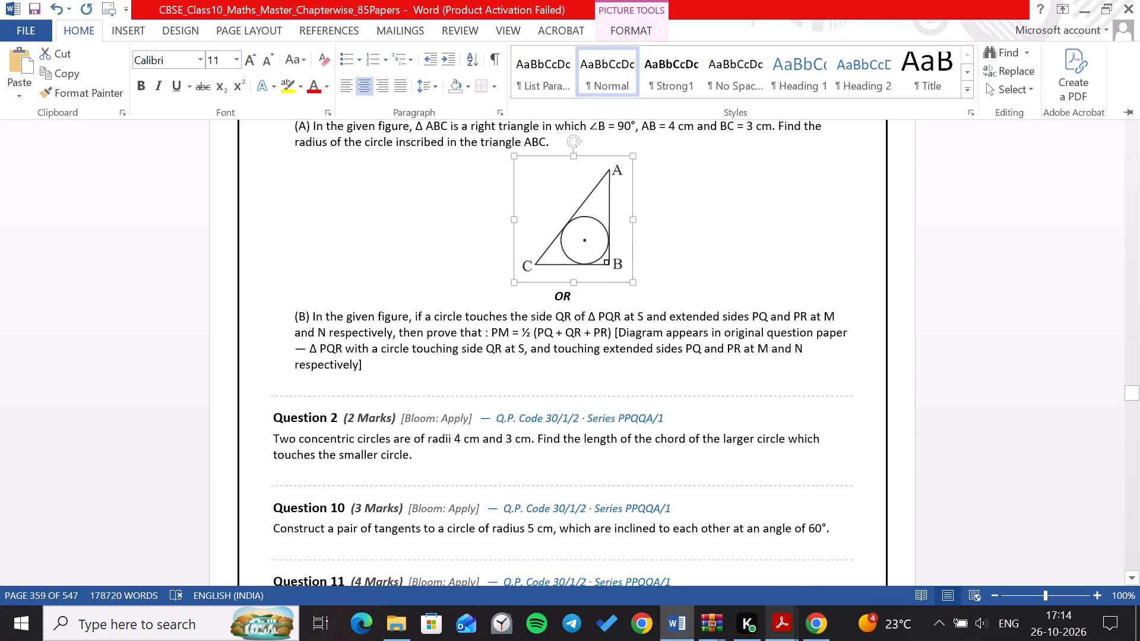
click(881, 549)
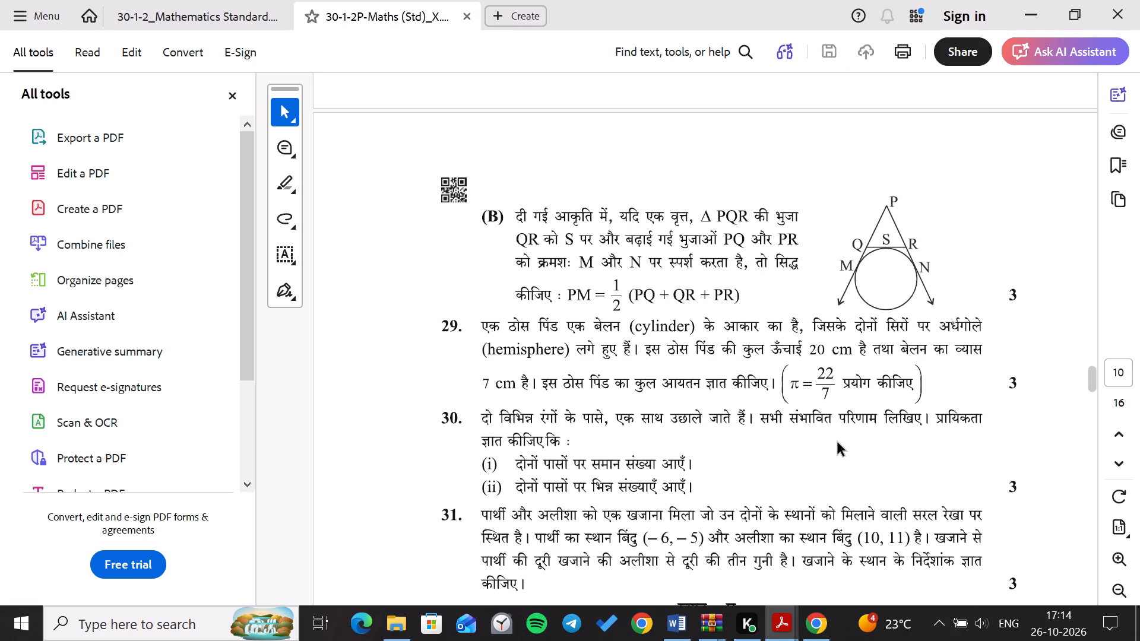
key(shift+super+s)
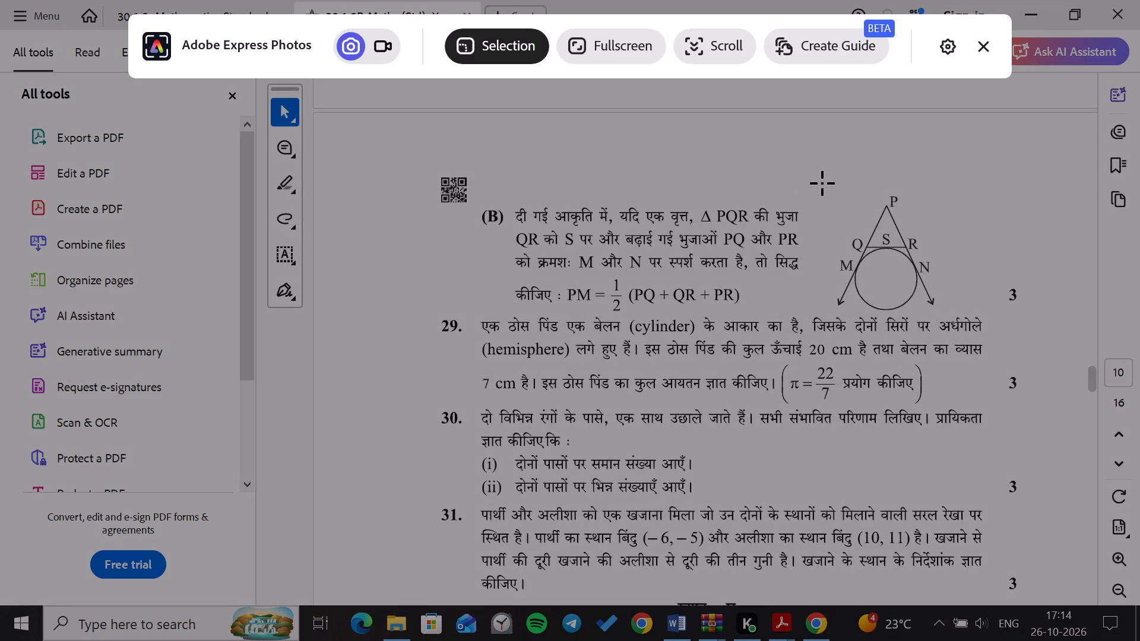
drag(822, 183, 943, 314)
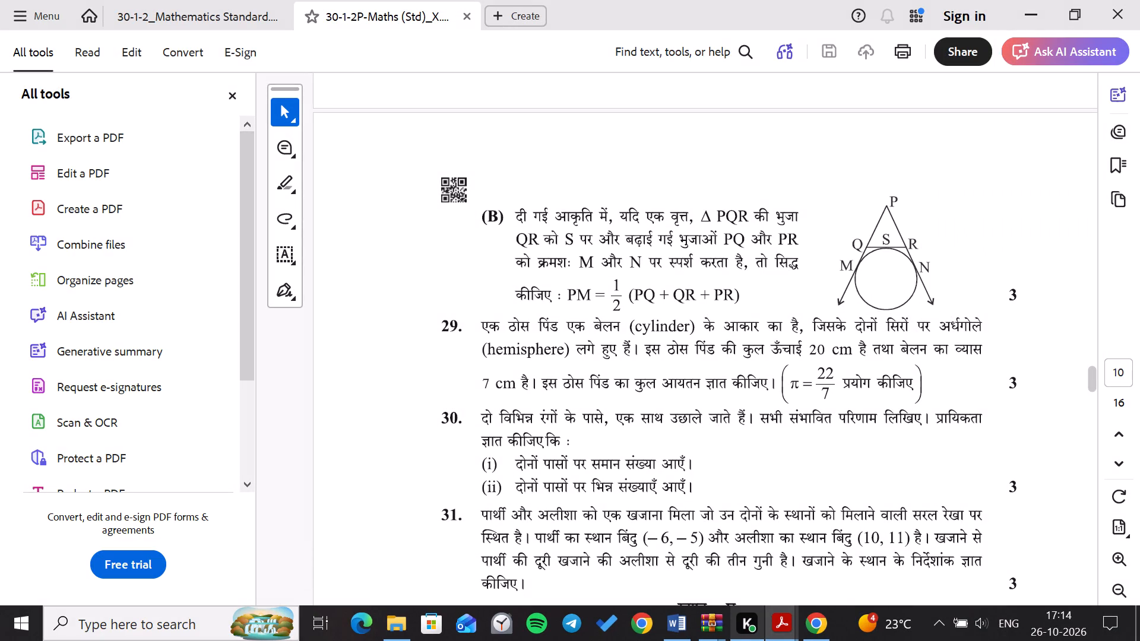
In the Word document, replace Question 28(B)'s bracketed diagram description with the captured diagram on a new line.
click(686, 629)
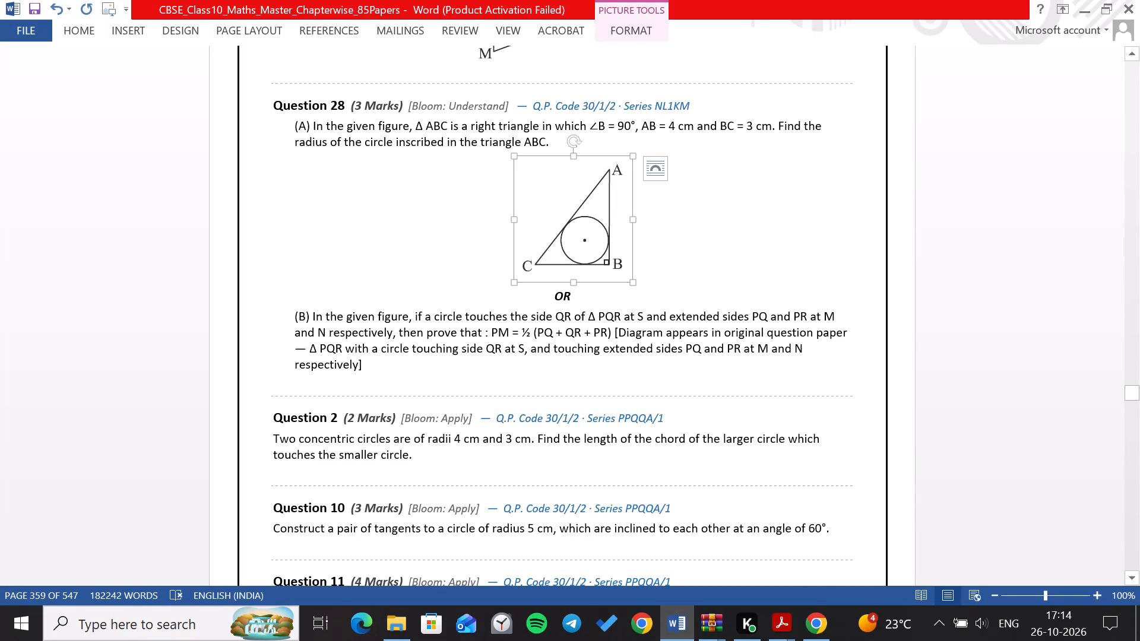
drag(614, 334, 620, 362)
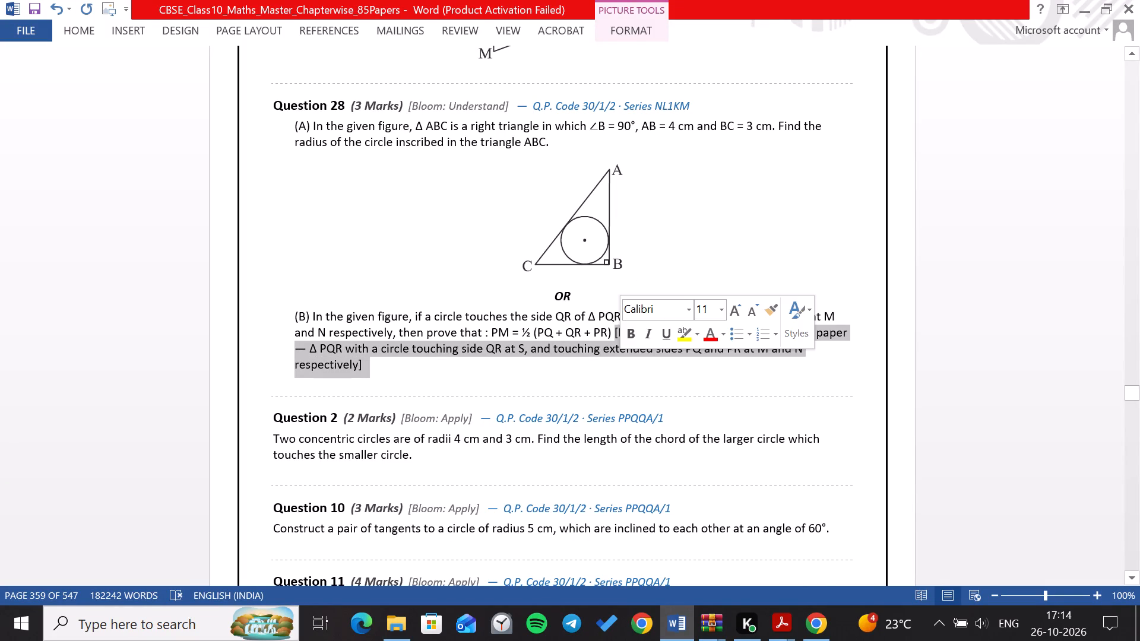
key(BackSpace)
key(Return)
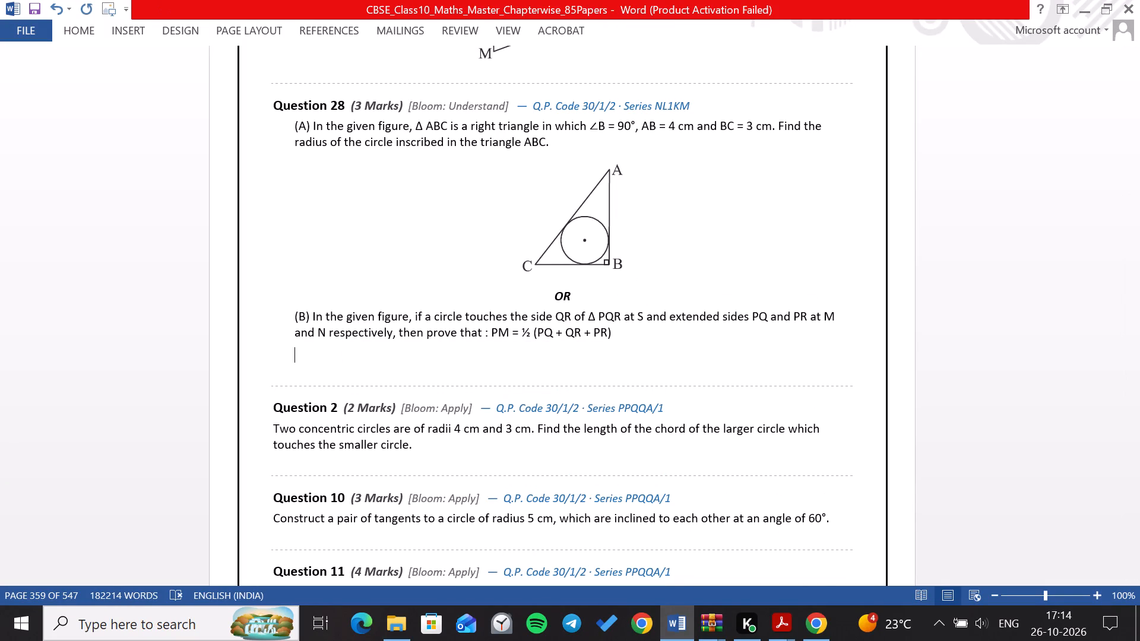
key(ctrl+v)
Centre the pasted triangle PQR diagram below Question 28(B)'s text.
click(340, 408)
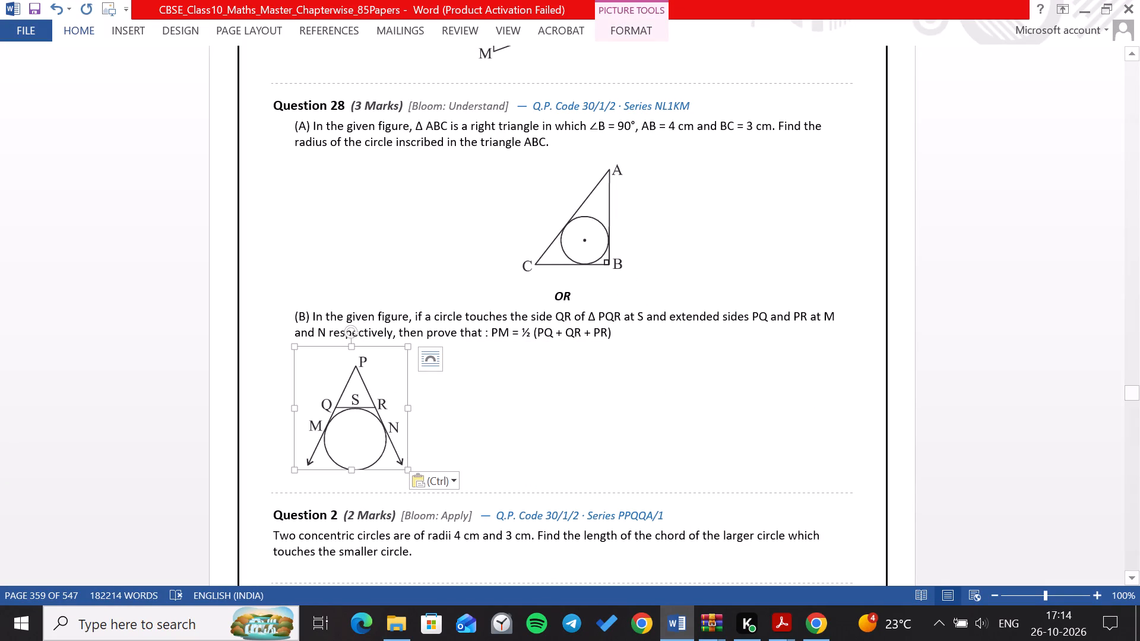
click(87, 30)
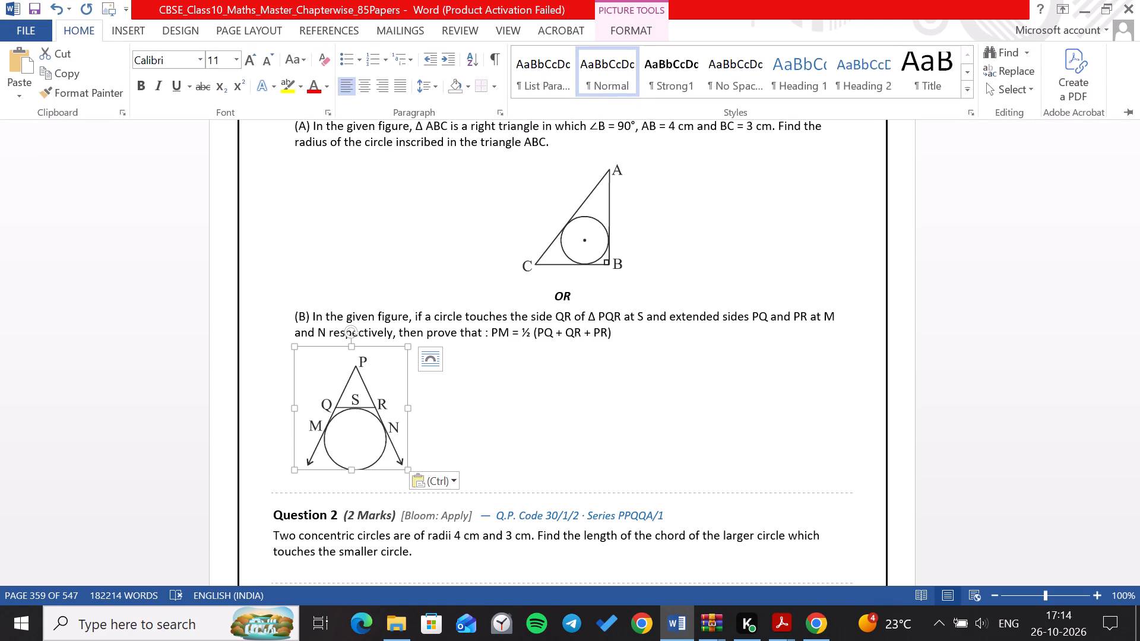
click(372, 82)
For Question 11 of Series PPQQA/1, open the 30-1-2 Maths Standard PDF from the iLoveZIP_Create PP.zip archive.
scroll(620, 338, down, 19)
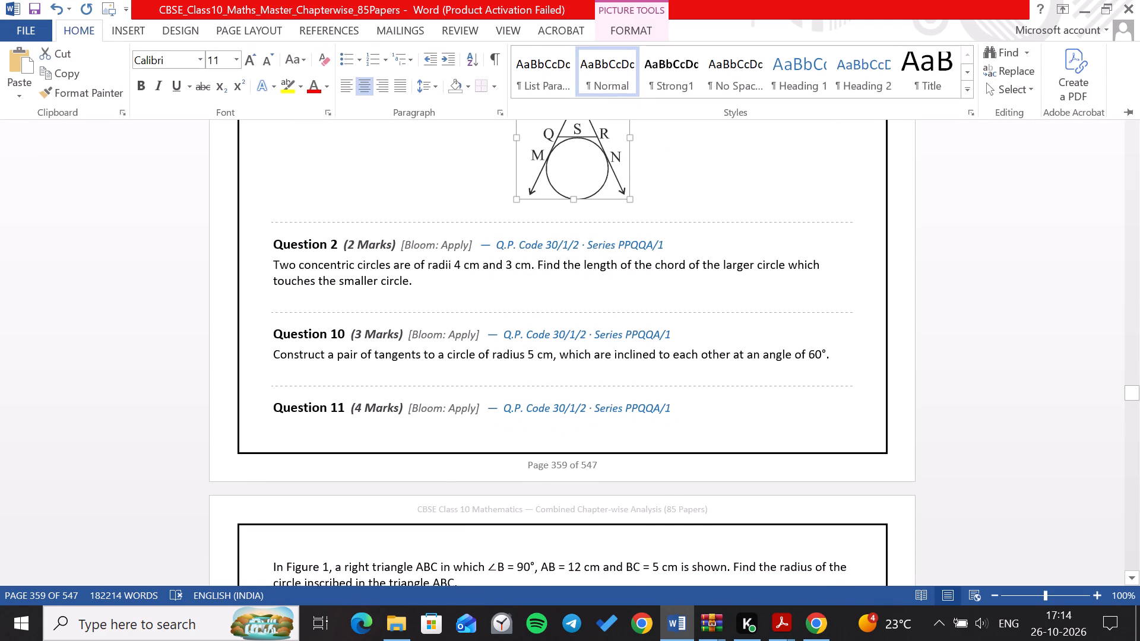
scroll(659, 367, down, 16)
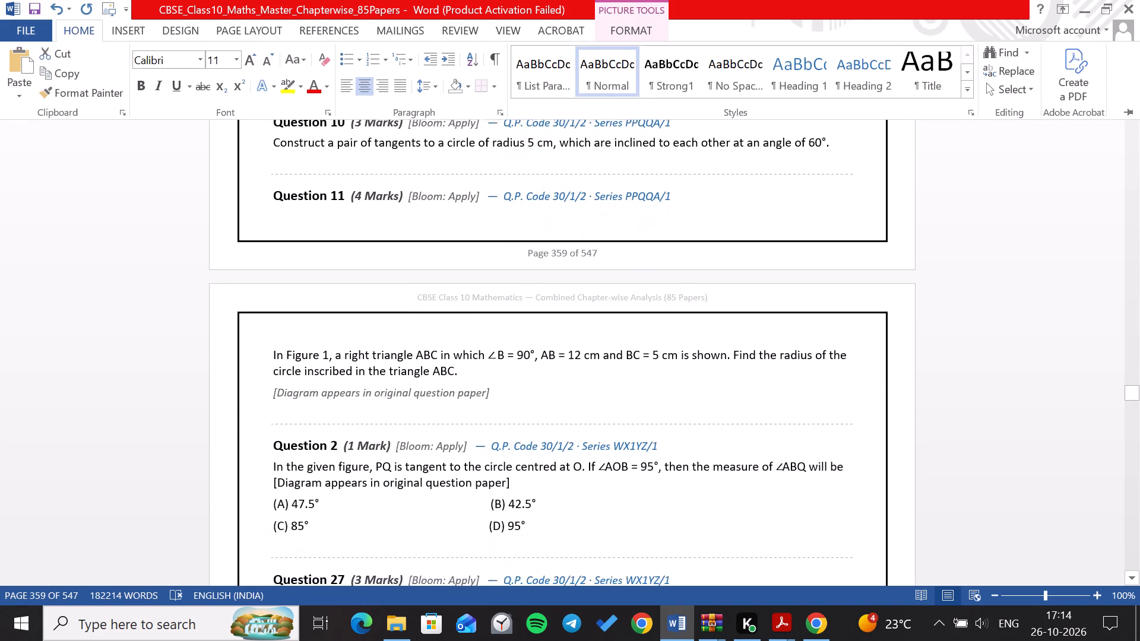
scroll(612, 367, down, 3)
scroll(612, 367, up, 2)
scroll(612, 367, down, 1)
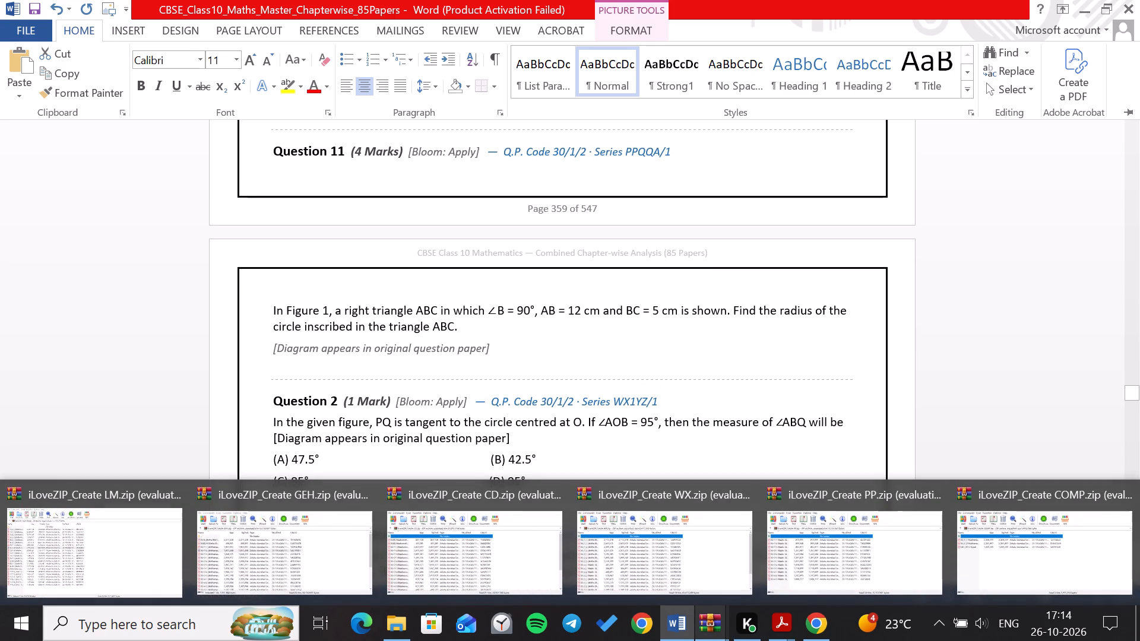
click(827, 569)
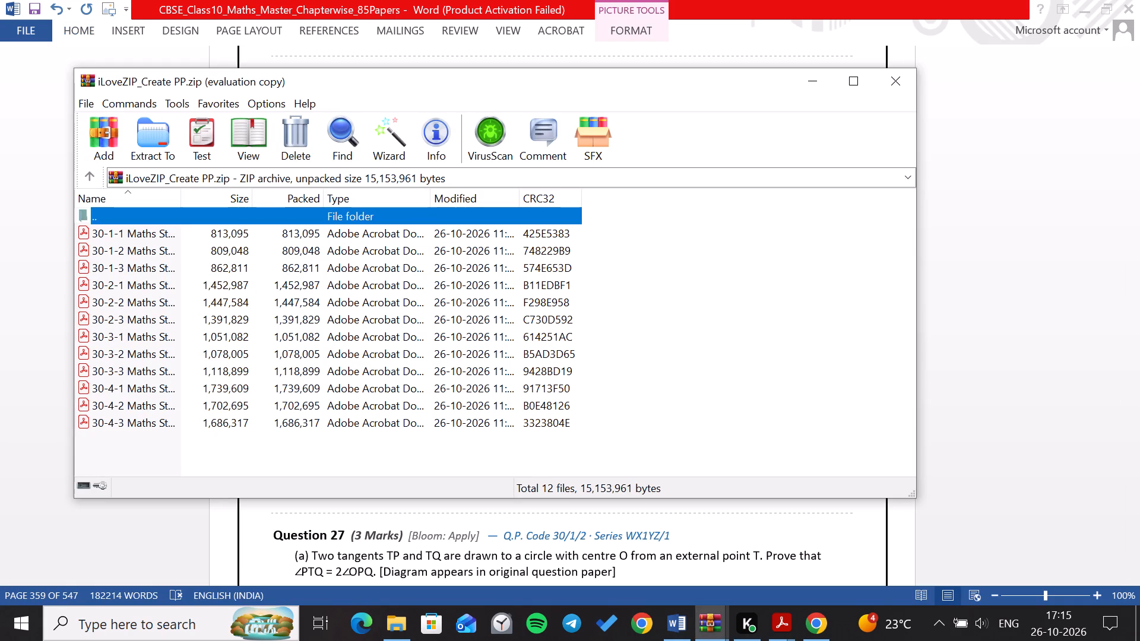
double_click(138, 249)
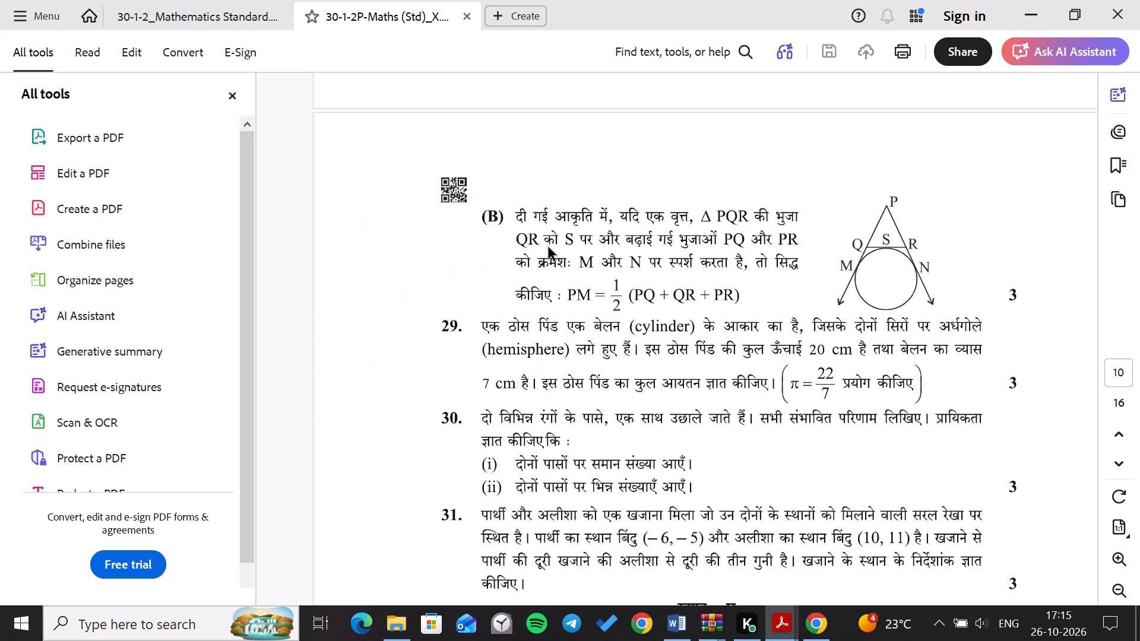
Find Question 11's English version on page 7 and capture a screen snip of triangle ABC with its inscribed circle, excluding the Figure 1 caption.
drag(1093, 86, 1087, 289)
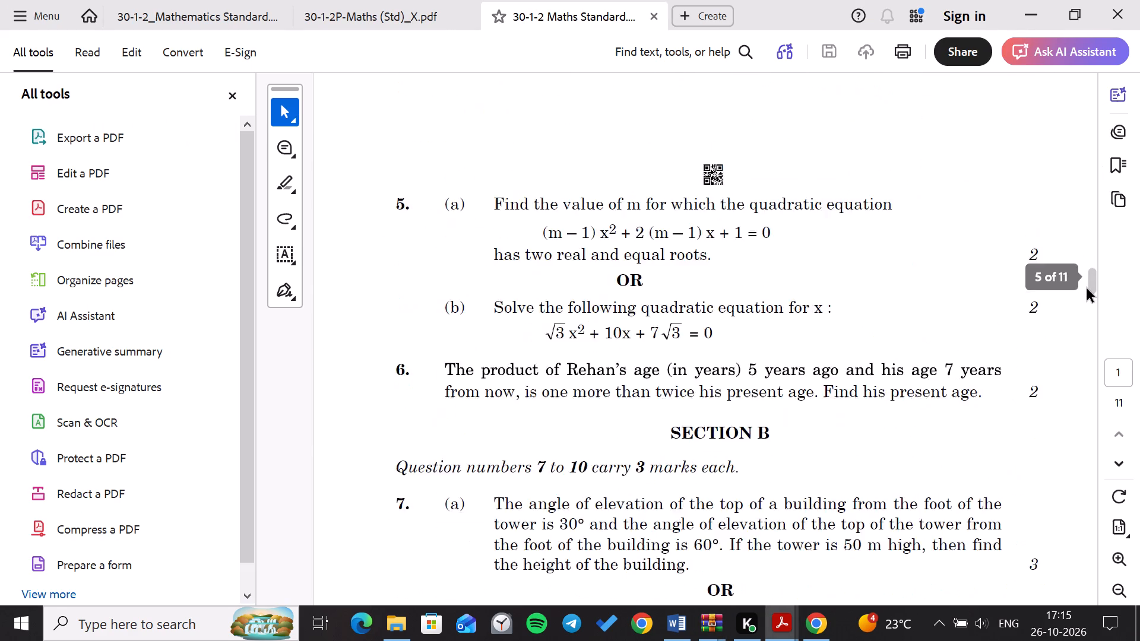
drag(1087, 289, 1090, 350)
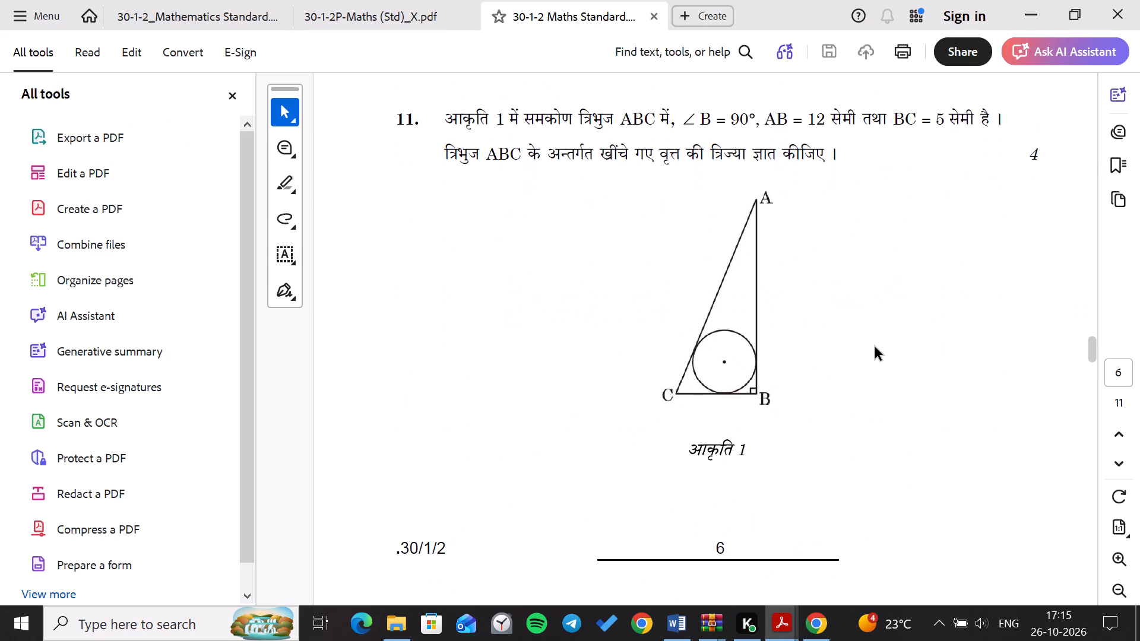
scroll(872, 347, up, 1)
scroll(873, 344, down, 18)
scroll(873, 339, down, 18)
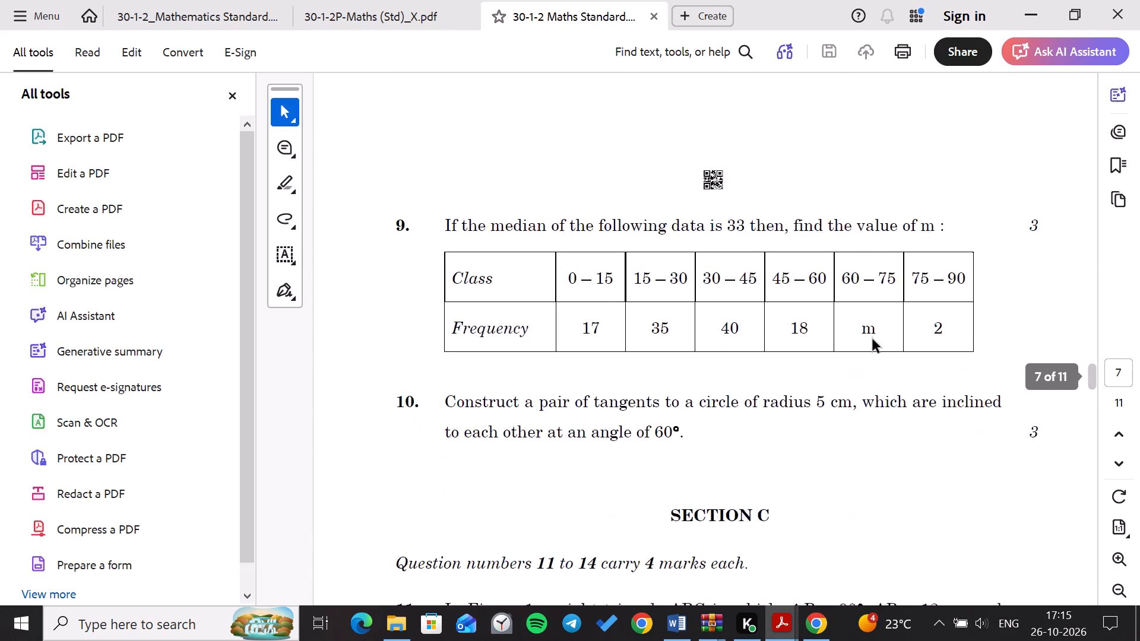
scroll(873, 339, down, 15)
key(shift+super+s)
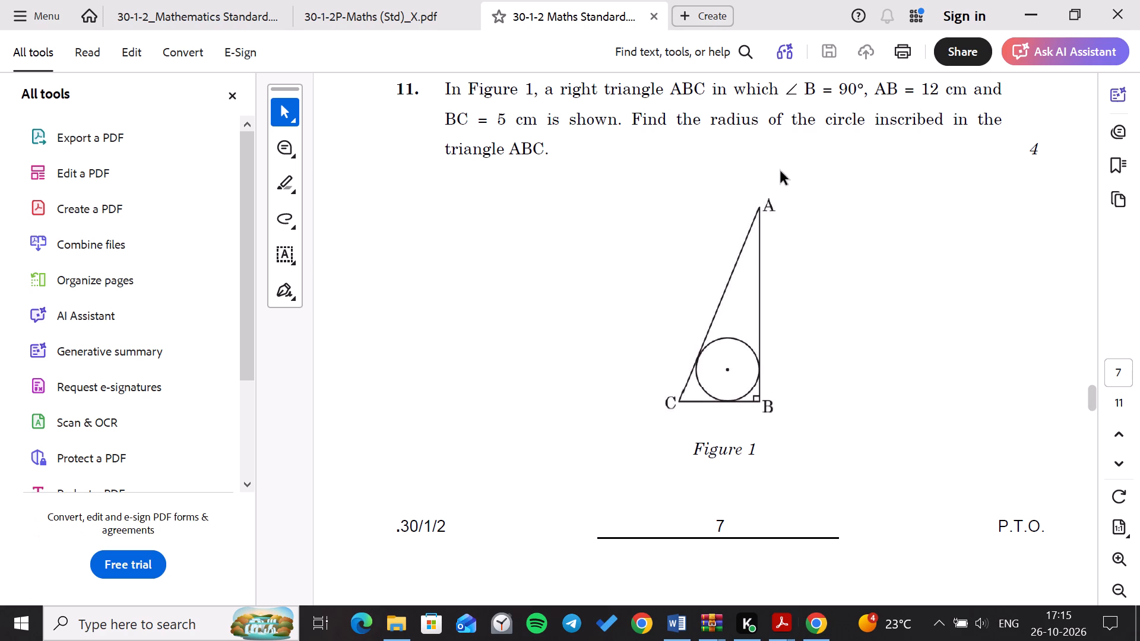
drag(655, 195, 734, 379)
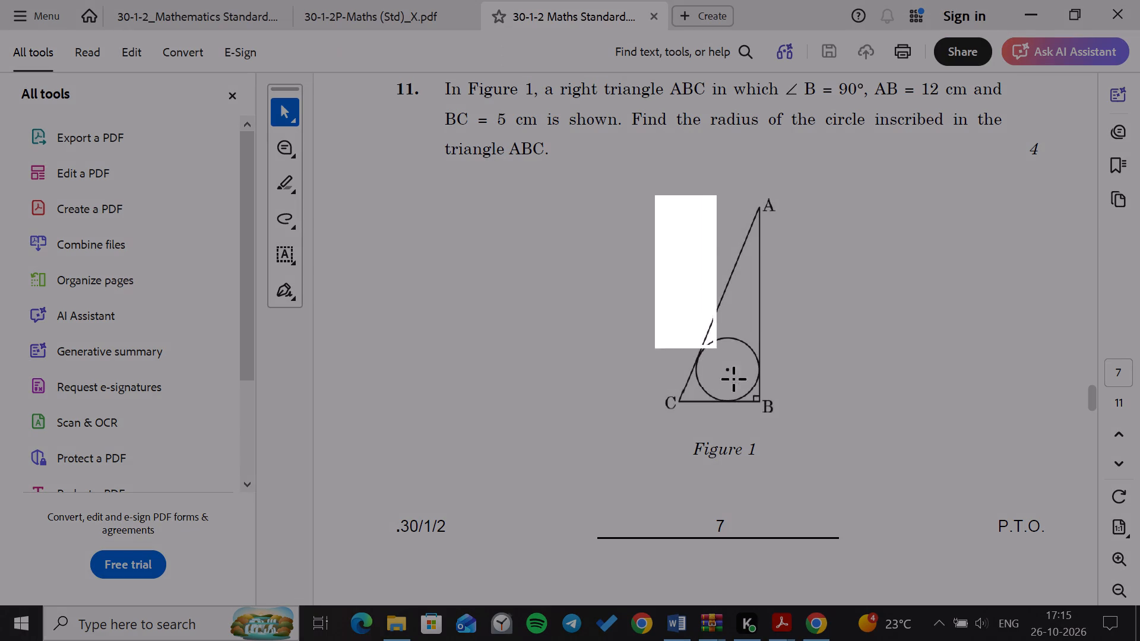
drag(734, 379, 784, 418)
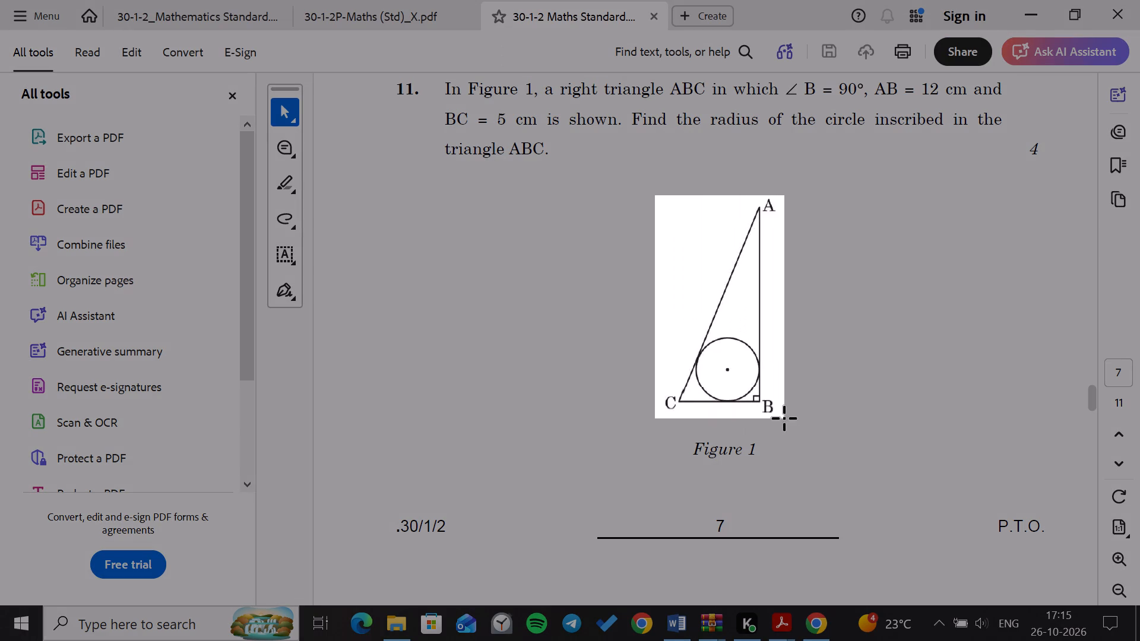
scroll(784, 418, down, 20)
scroll(784, 418, down, 4)
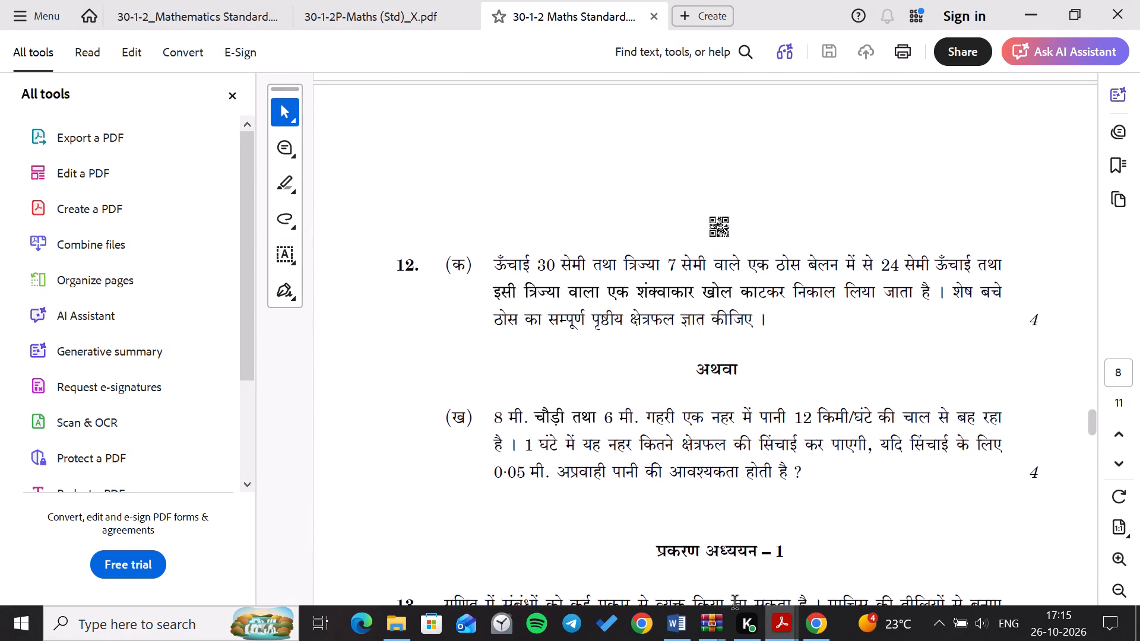
In the Word document, replace the diagram placeholder under Question 11's text with the captured triangle ABC figure.
click(681, 632)
drag(268, 348, 500, 346)
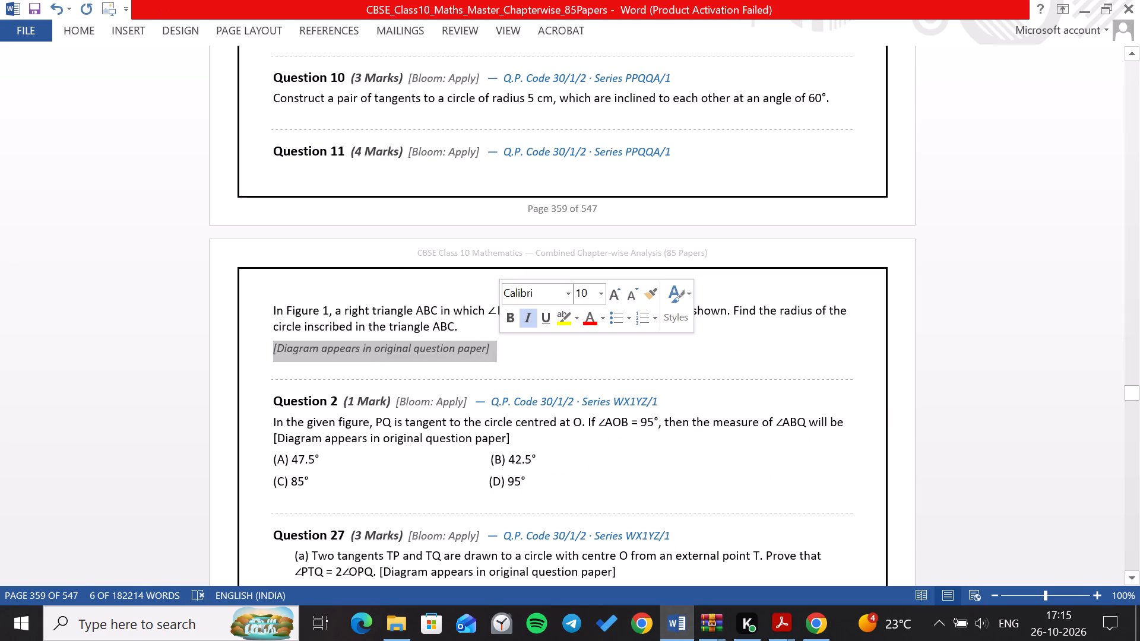
key(BackSpace)
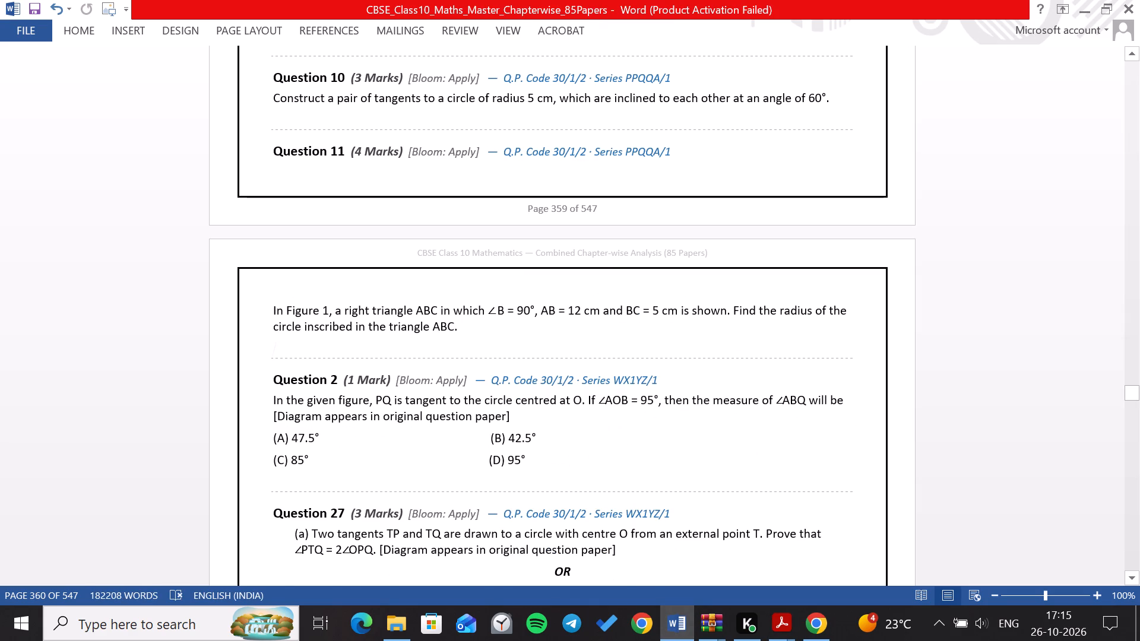
key(ctrl+v)
Centre the pasted triangle ABC figure below Question 11's text.
scroll(508, 381, down, 3)
click(393, 386)
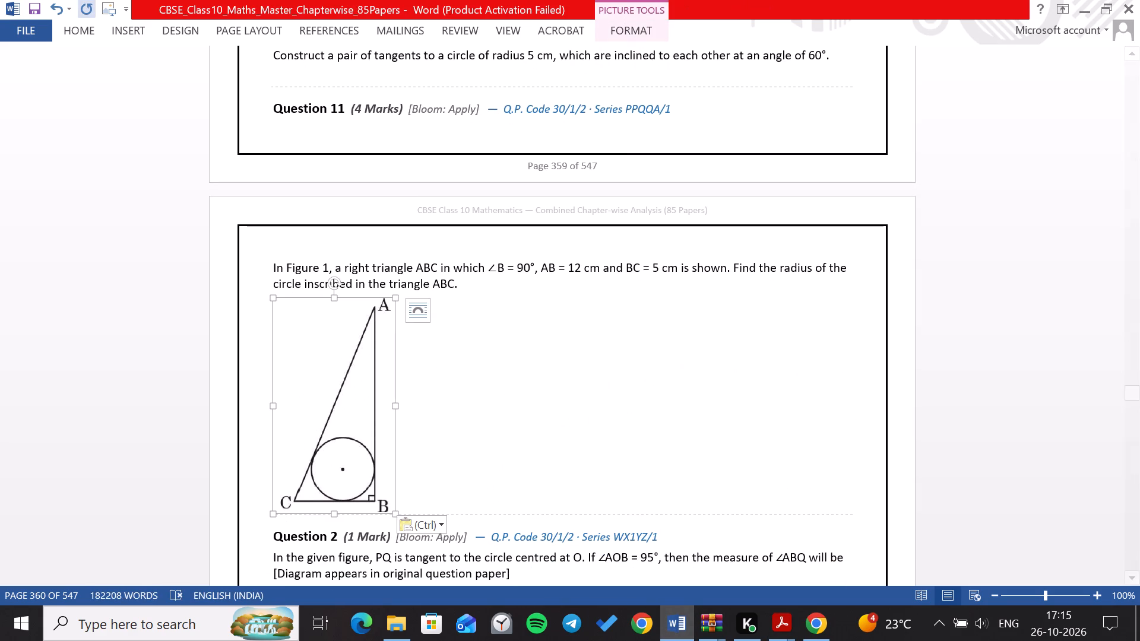
click(77, 24)
click(362, 87)
Shrink Question 11's triangle ABC figure proportionally to about 70 percent of its pasted size.
scroll(619, 412, down, 7)
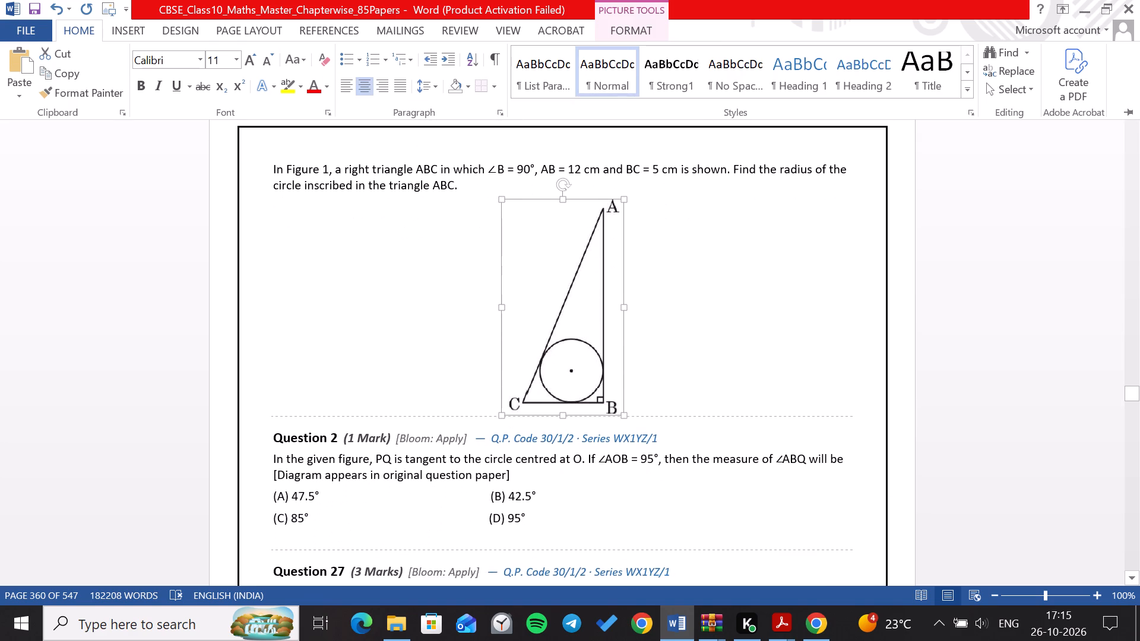
click(625, 412)
drag(625, 412, 587, 324)
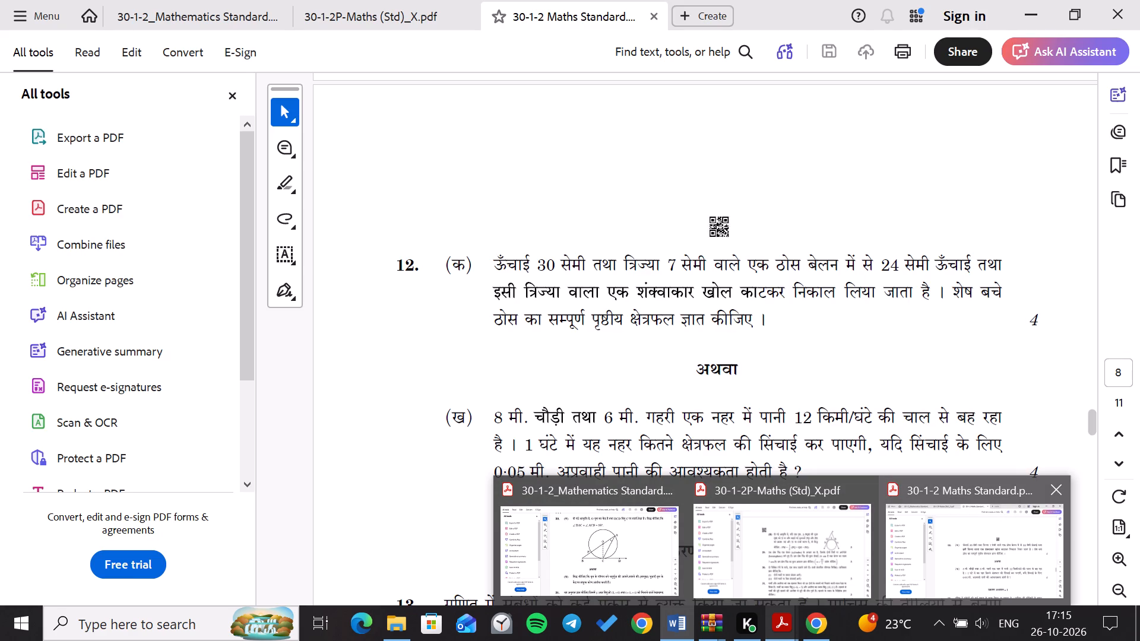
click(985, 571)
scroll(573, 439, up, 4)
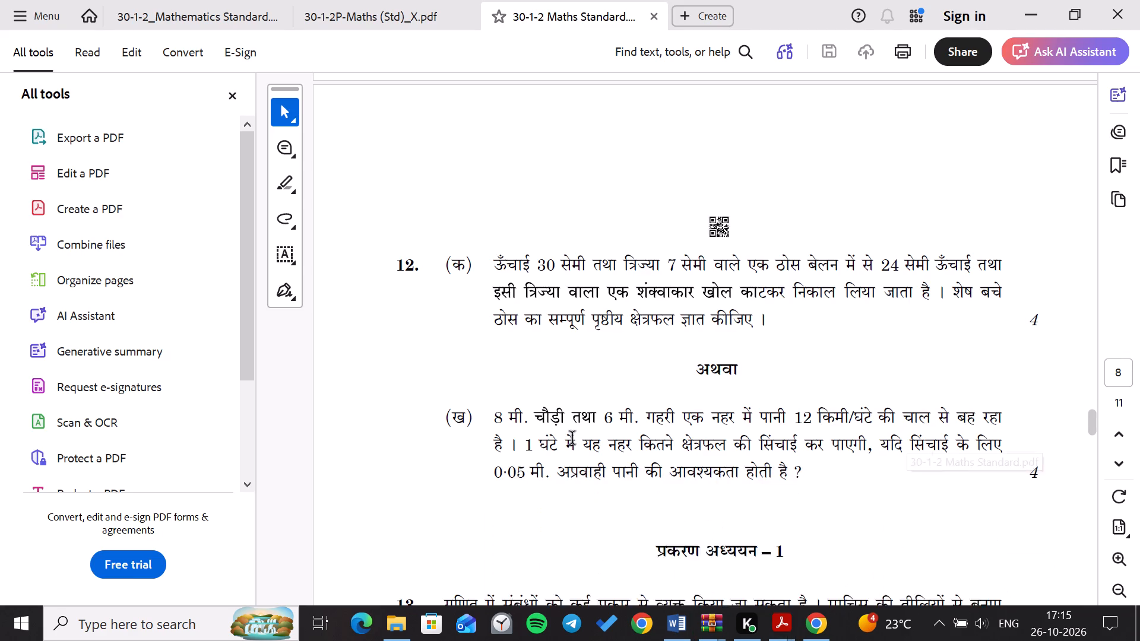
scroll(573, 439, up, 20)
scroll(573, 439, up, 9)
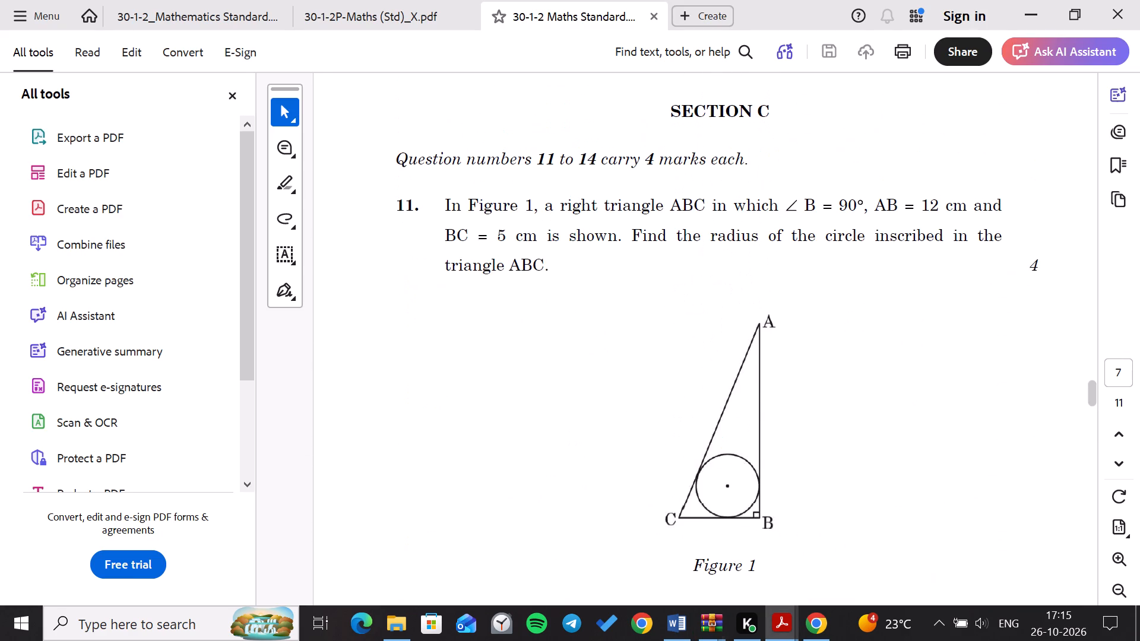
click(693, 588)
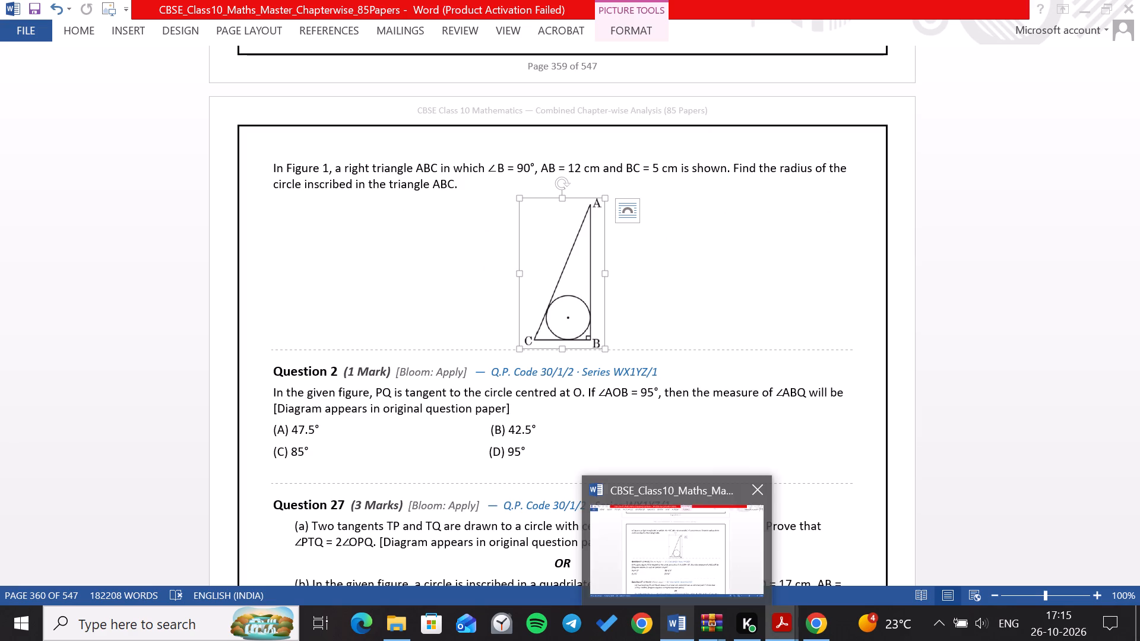
For Question 2 of Series WX1YZ/1, open the 30_1_2 Maths Standard PDF from the iLoveZIP_Create WX.zip archive.
scroll(500, 391, down, 6)
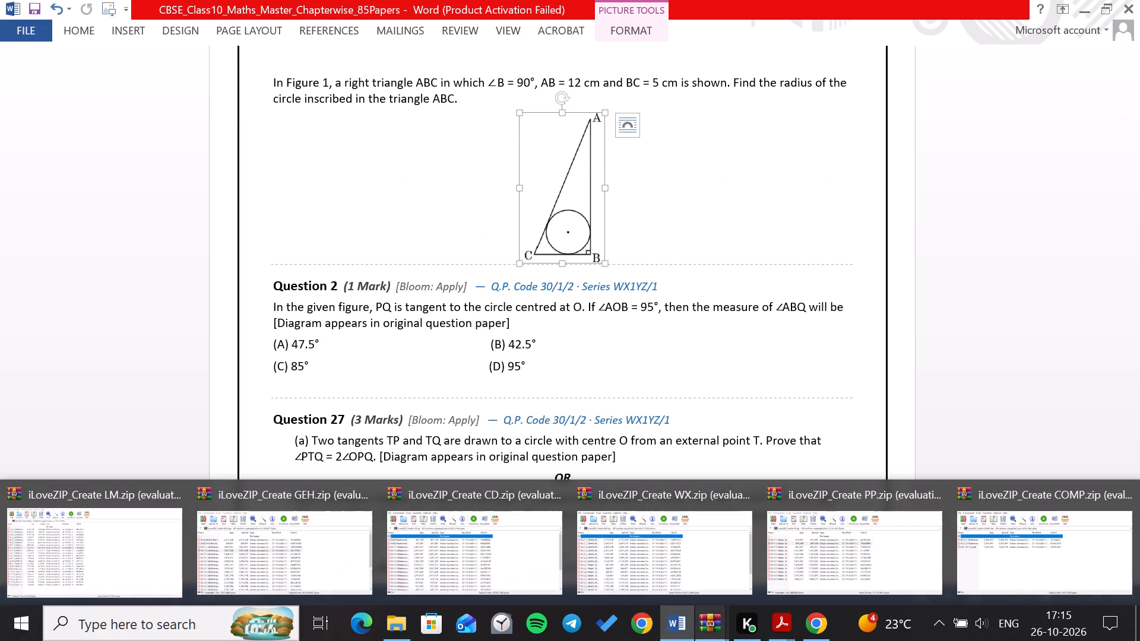
click(660, 571)
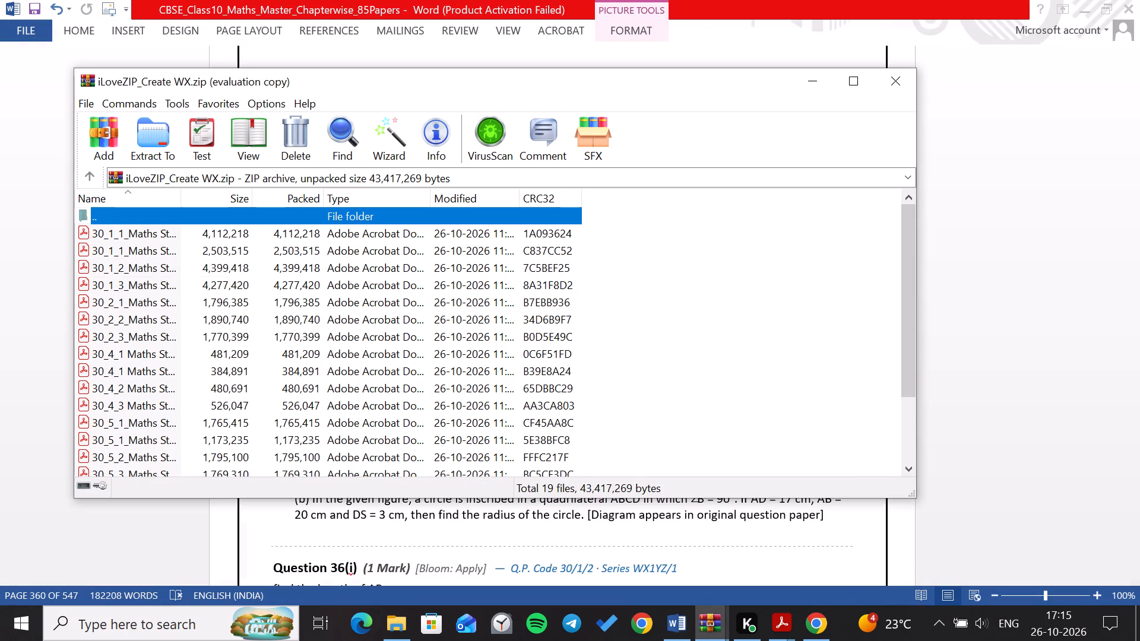
double_click(111, 266)
Capture Question 2's figure of tangent PQ to the circle centred at O from page 5 of the 30_1_2 PDF.
scroll(551, 282, down, 8)
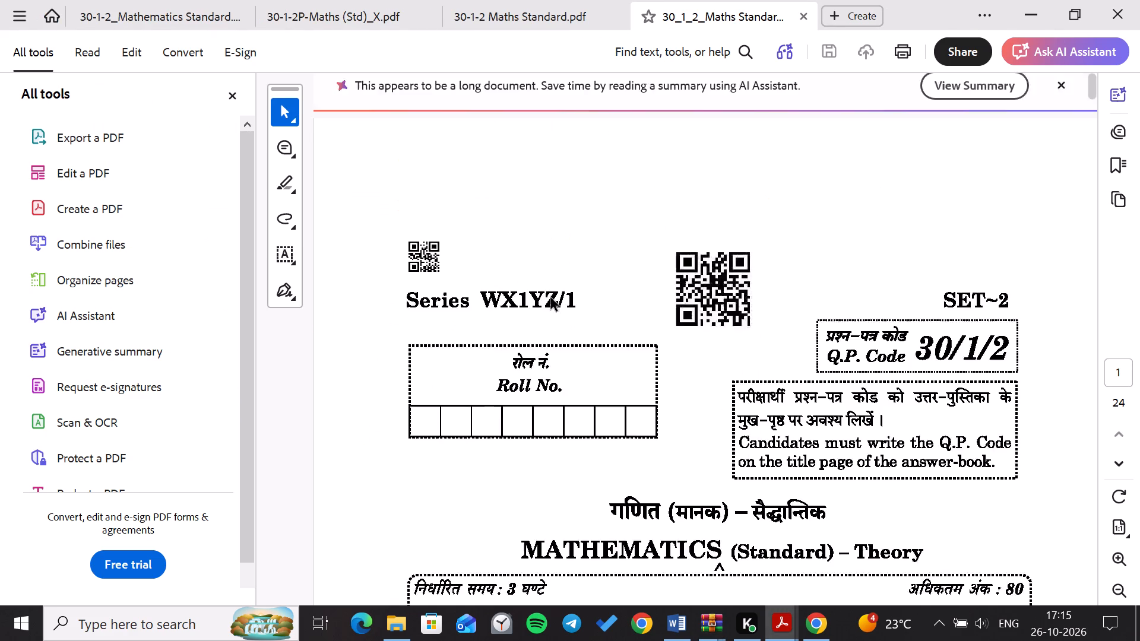
scroll(551, 299, down, 20)
scroll(551, 299, down, 20)
scroll(551, 299, down, 13)
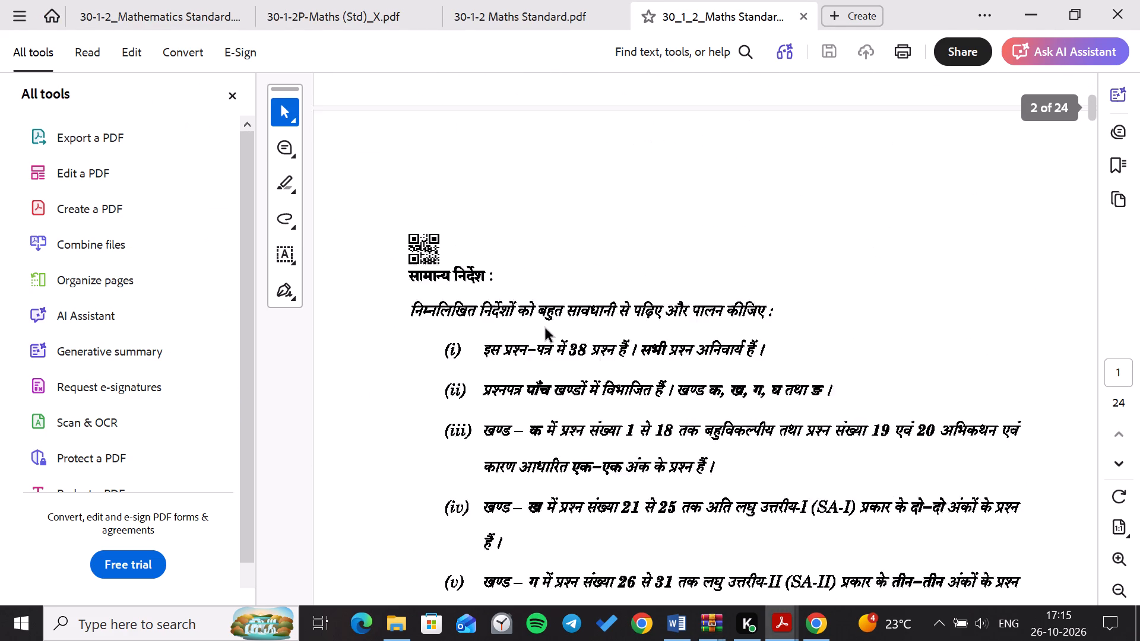
scroll(546, 329, down, 6)
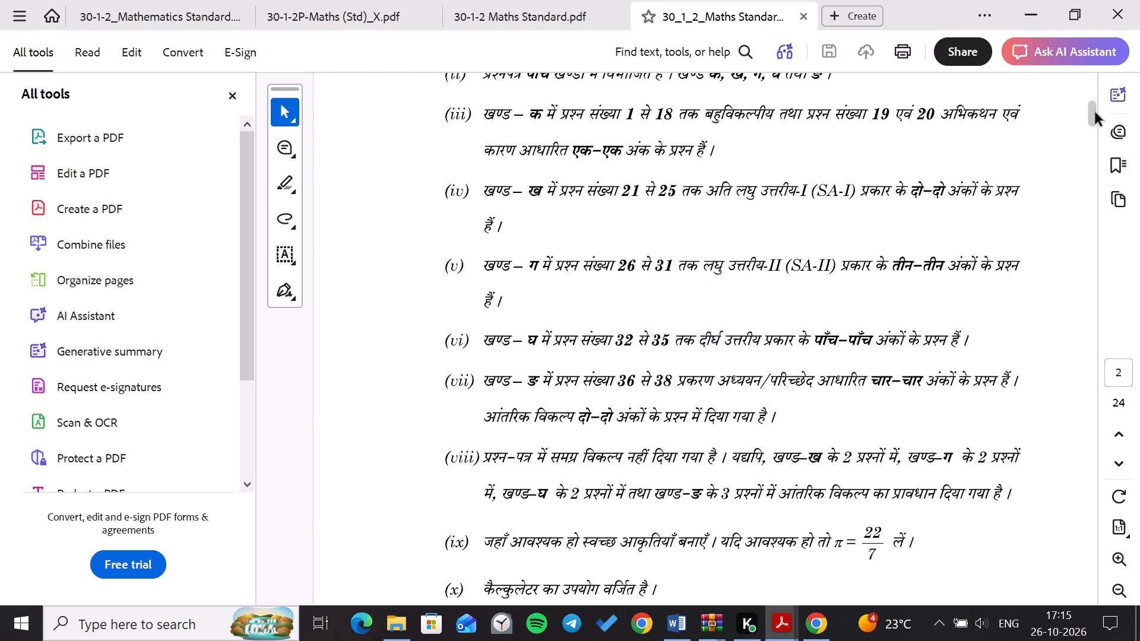
drag(1095, 113, 1097, 184)
scroll(702, 243, up, 12)
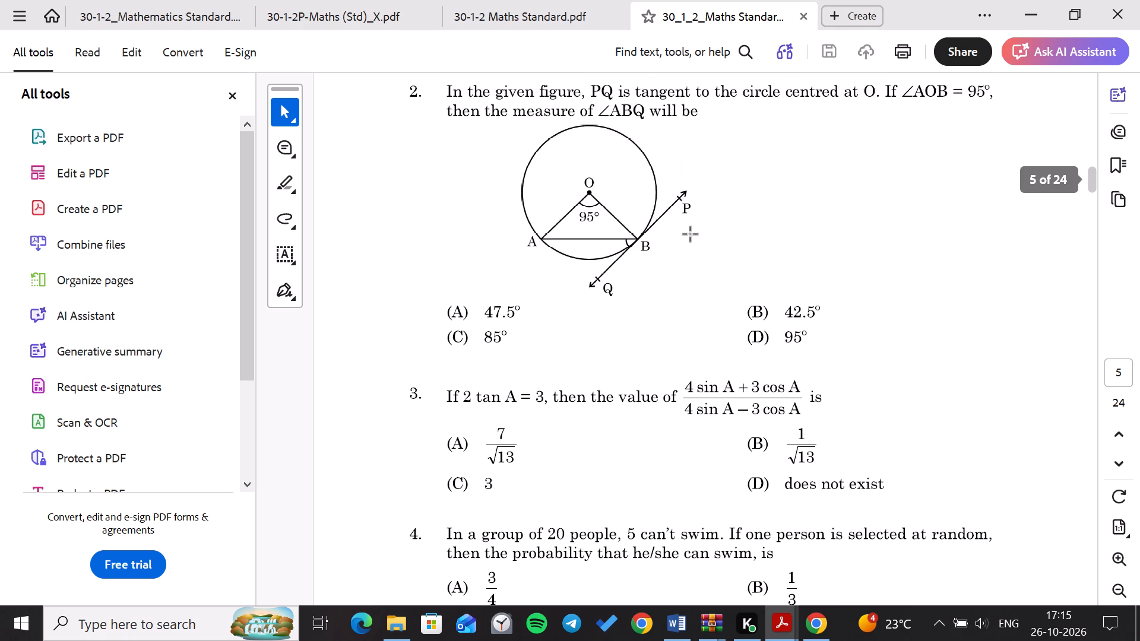
key(shift+super+s)
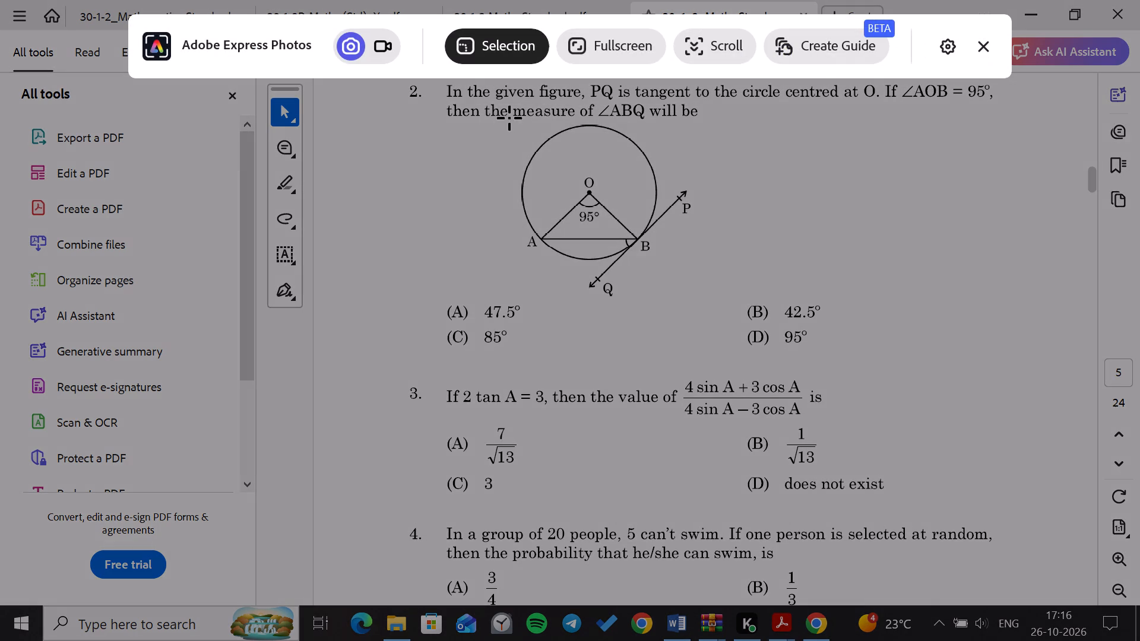
drag(511, 122, 575, 191)
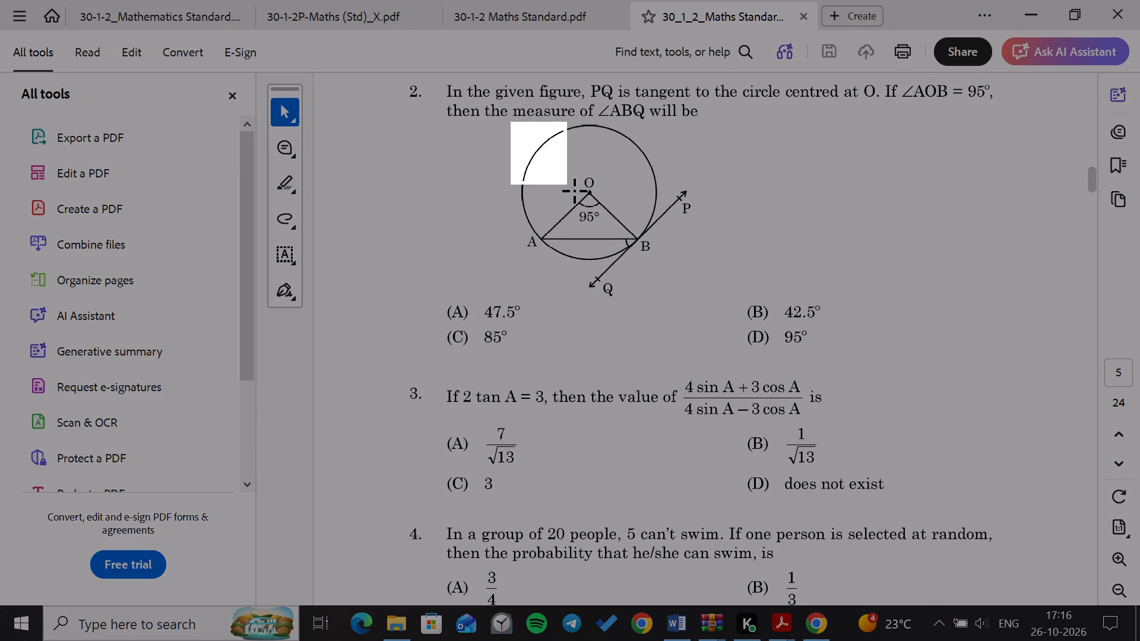
drag(575, 191, 693, 300)
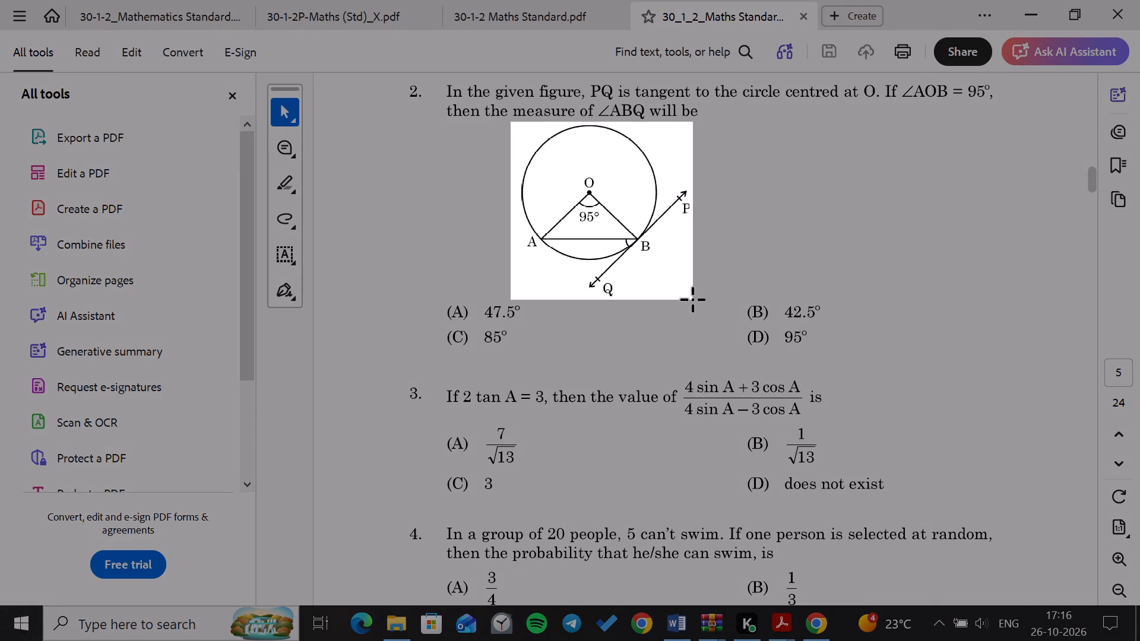
drag(693, 300, 704, 300)
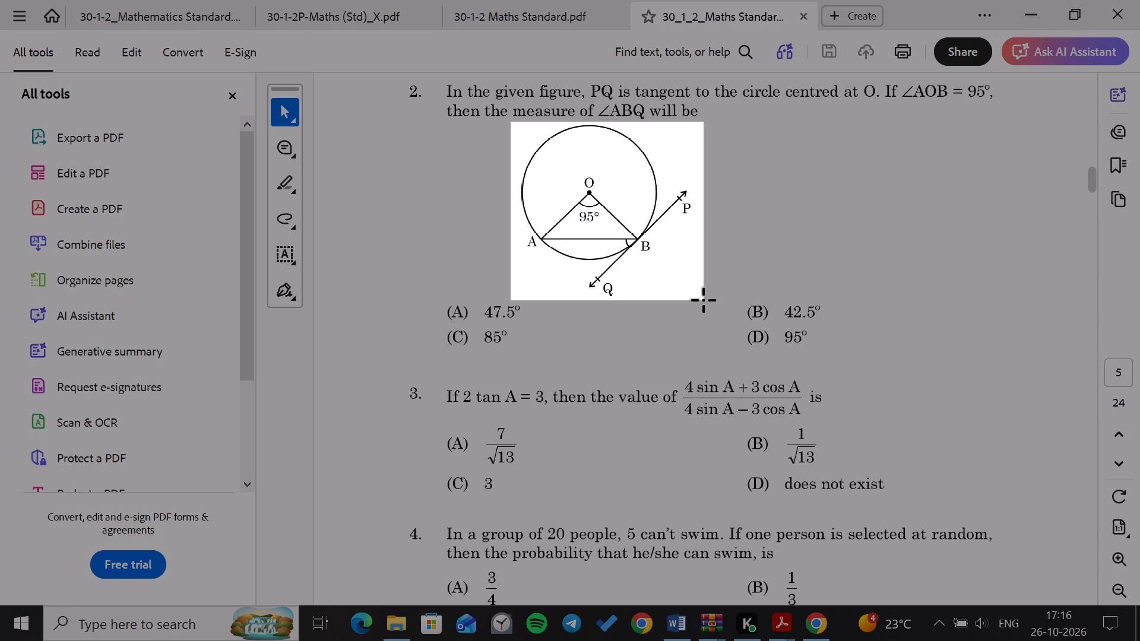
In the Word document, replace the diagram placeholder under Question 2's text with the captured tangent PQ figure on its own line.
click(677, 620)
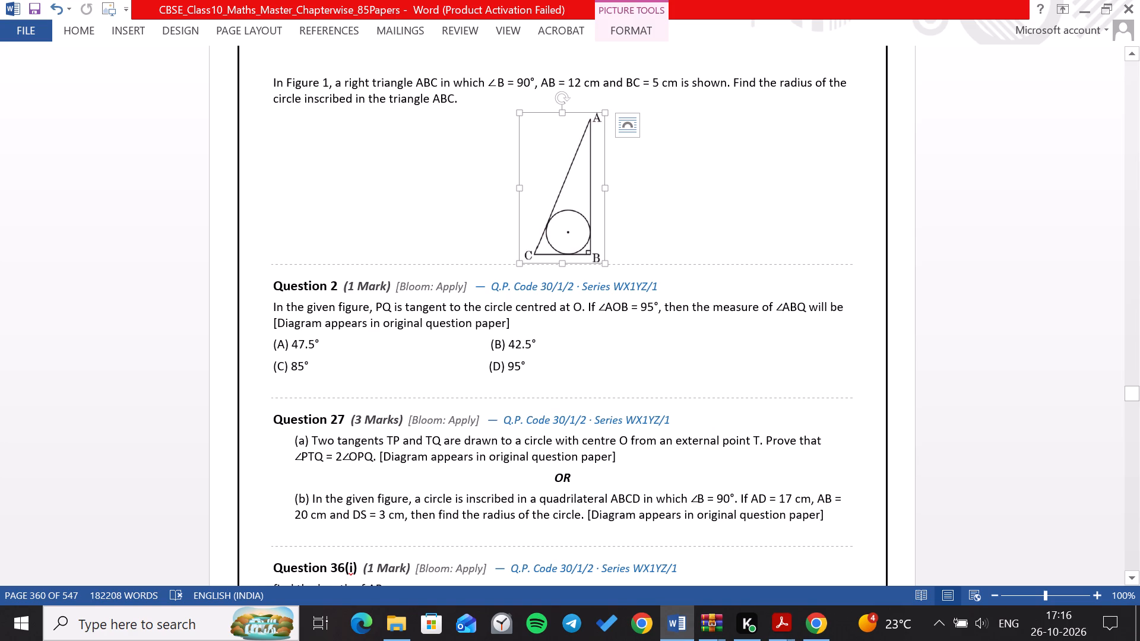
drag(273, 325, 515, 328)
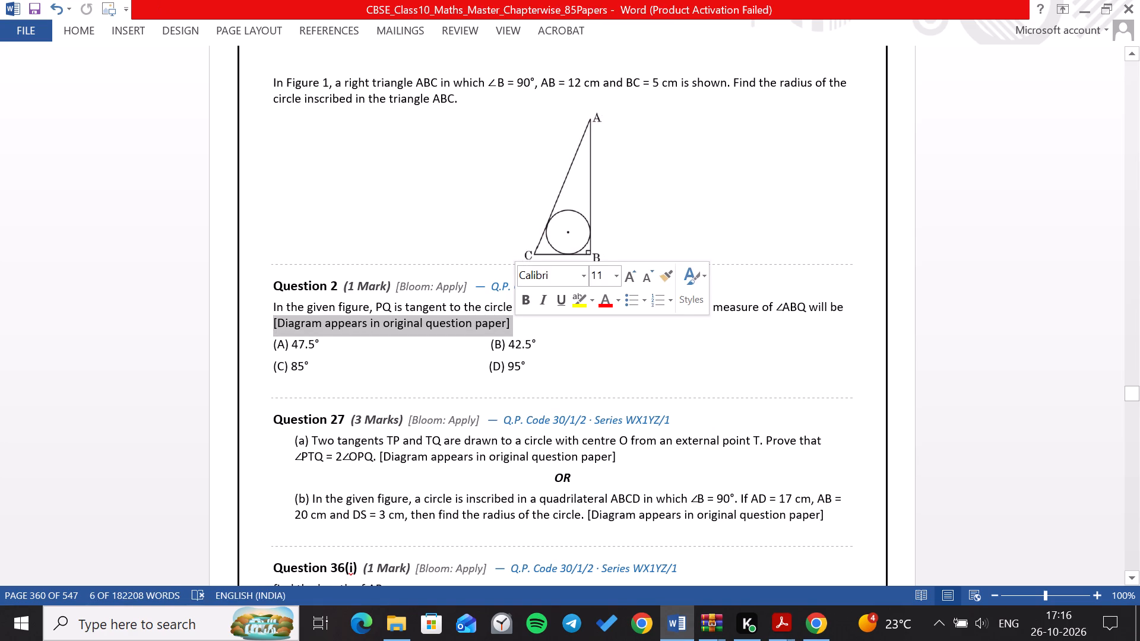
key(BackSpace)
key(Return)
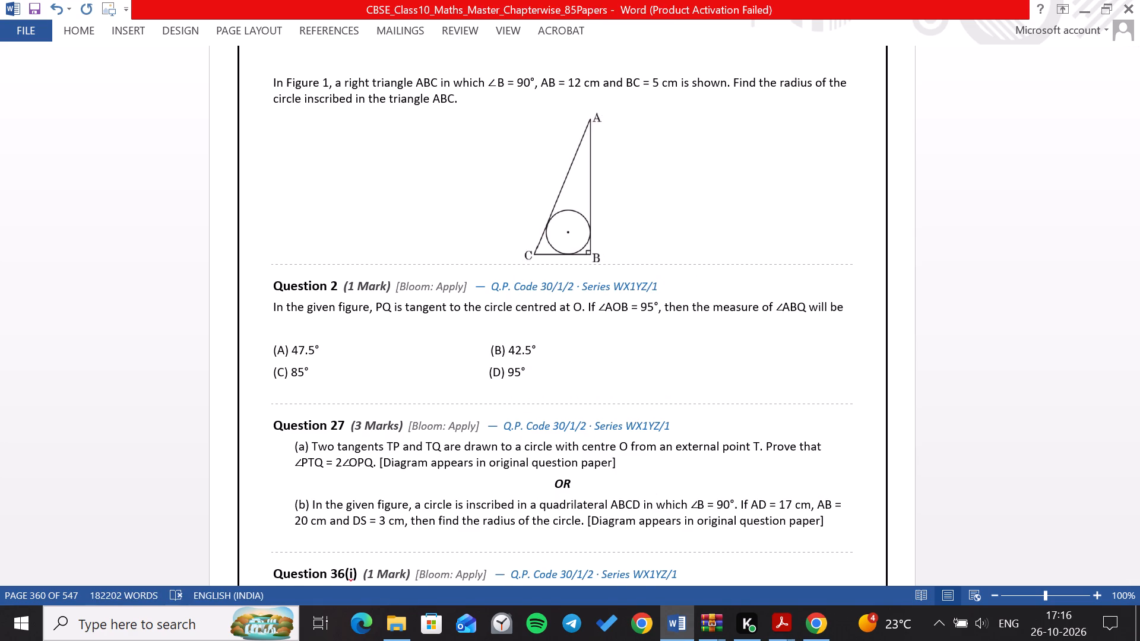
key(ctrl+v)
Centre the pasted tangent PQ figure between Question 2's text and its answer options.
click(380, 364)
click(72, 28)
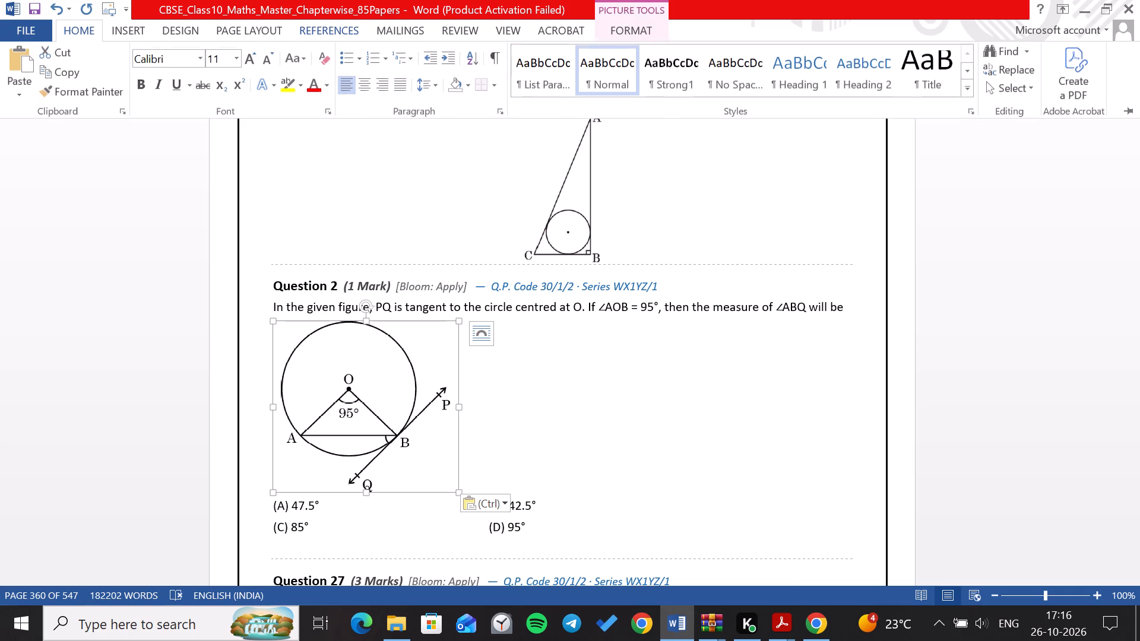
click(367, 83)
Shrink Question 2's tangent PQ figure proportionally to about 80 percent of its pasted size.
scroll(344, 131, down, 8)
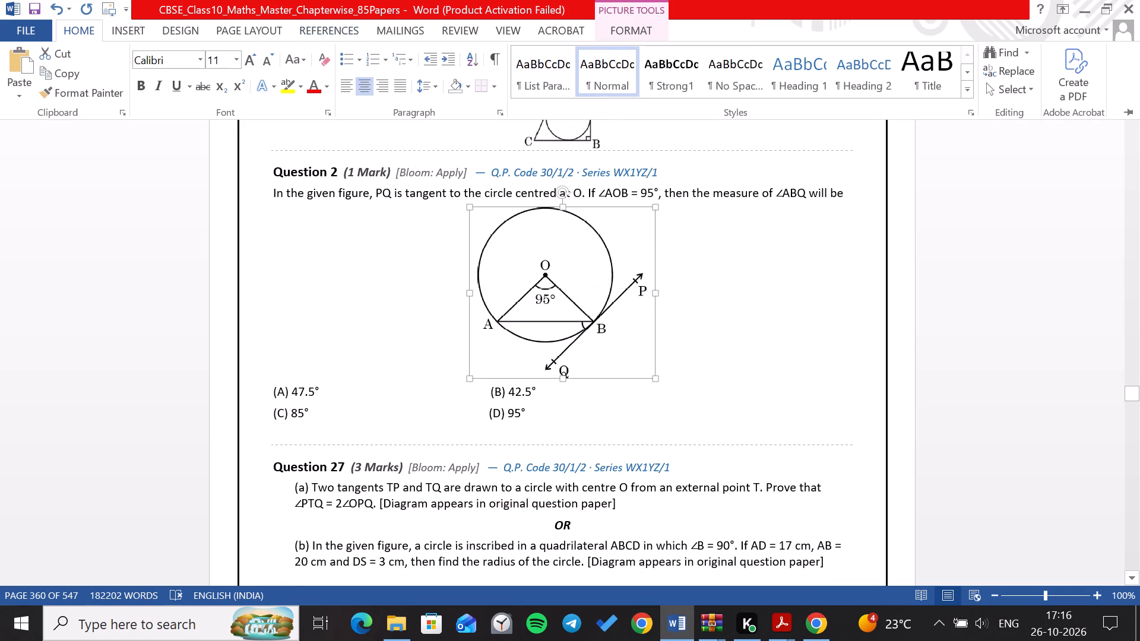
click(656, 379)
drag(656, 379, 610, 284)
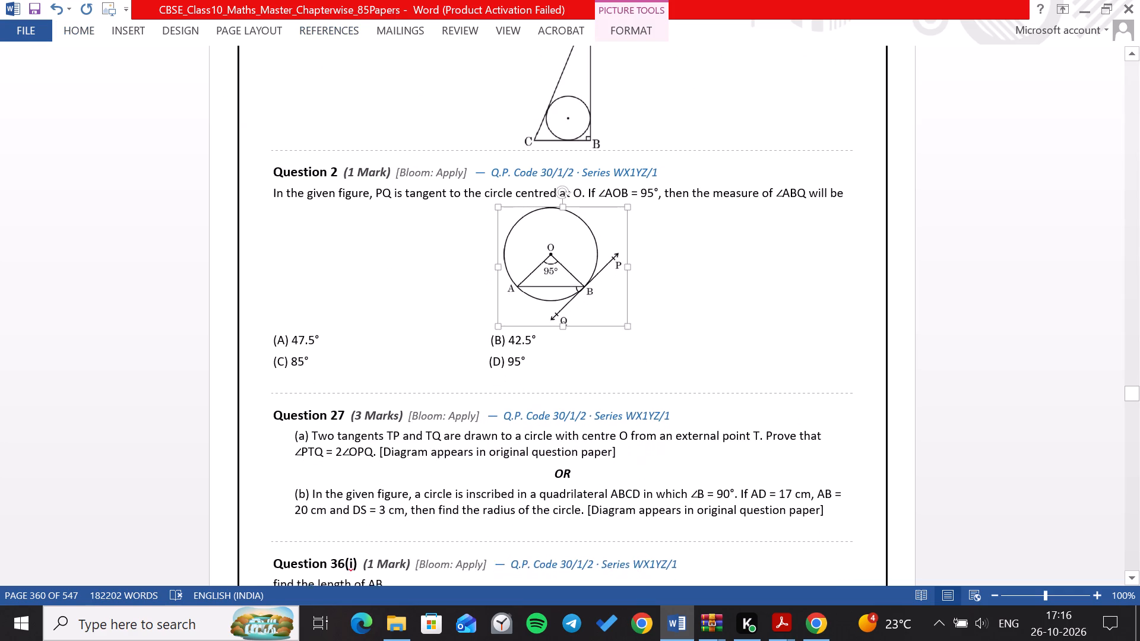
drag(610, 284, 619, 299)
Capture Question 27(a)'s figure of tangents TP and TQ from page 13 of the 30_1_2 Maths Standard PDF.
scroll(306, 202, down, 6)
scroll(474, 250, down, 3)
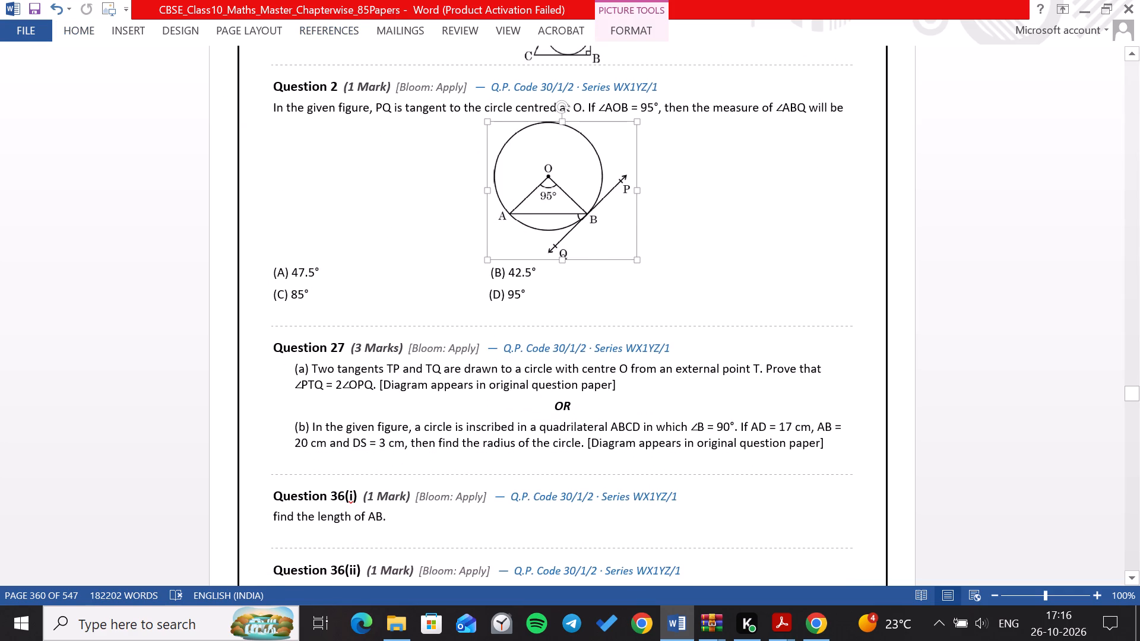
scroll(492, 324, down, 3)
scroll(496, 339, up, 5)
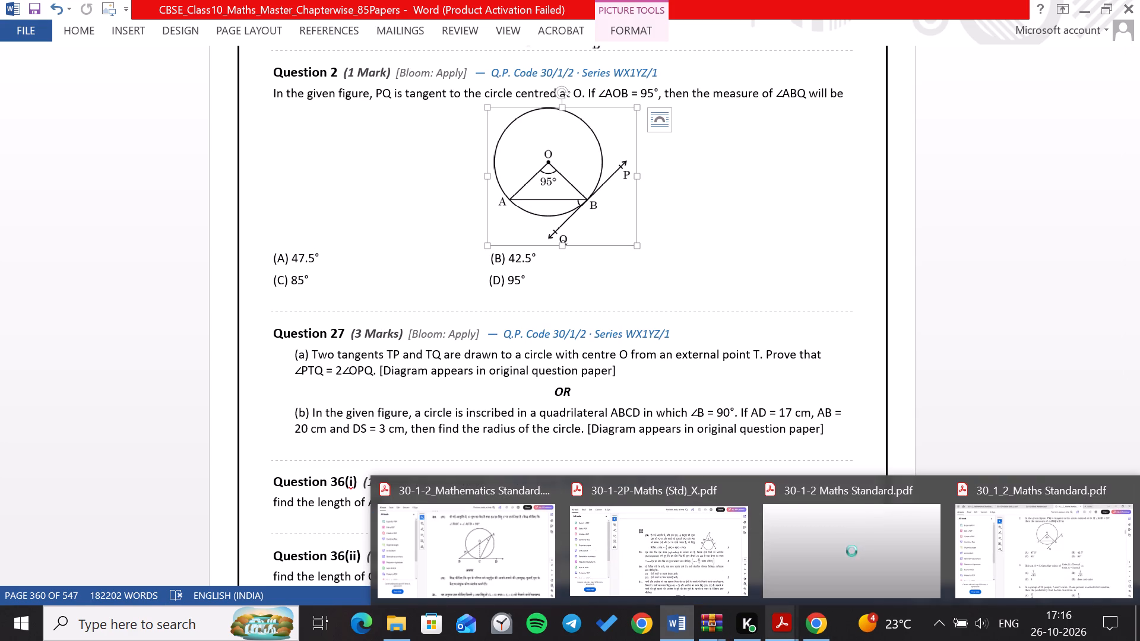
click(989, 537)
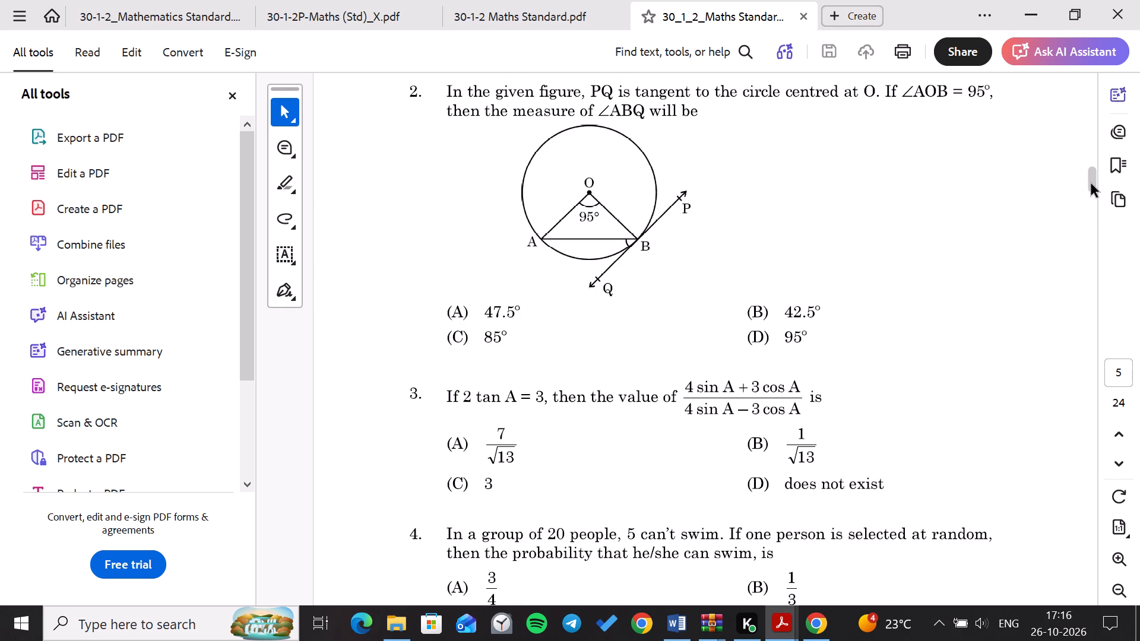
drag(1091, 176, 1095, 311)
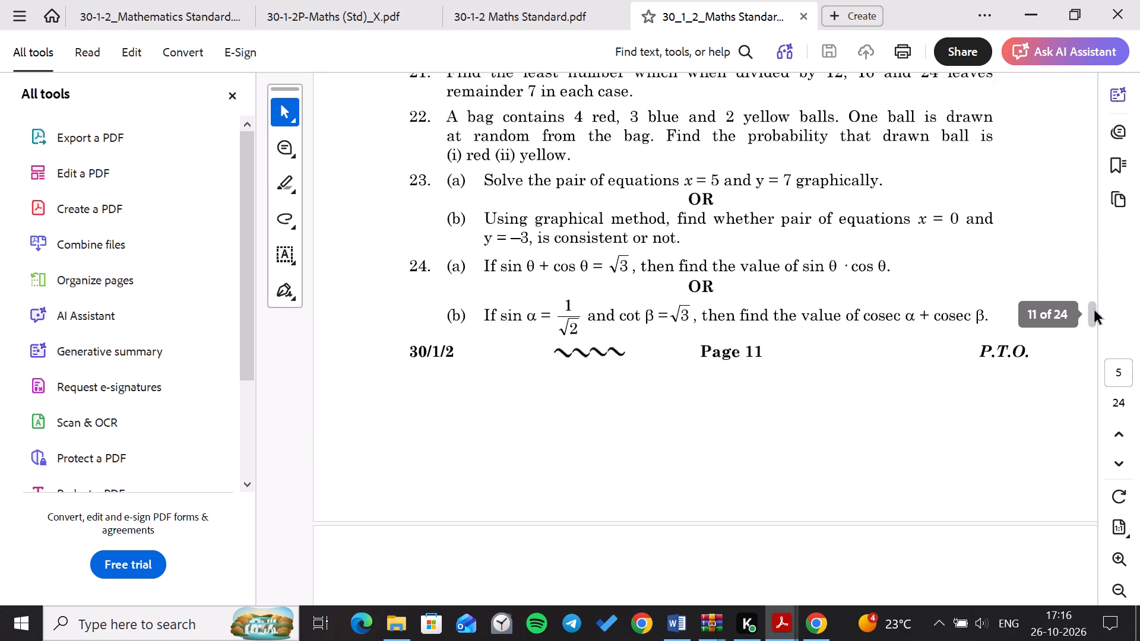
drag(1095, 311, 1095, 354)
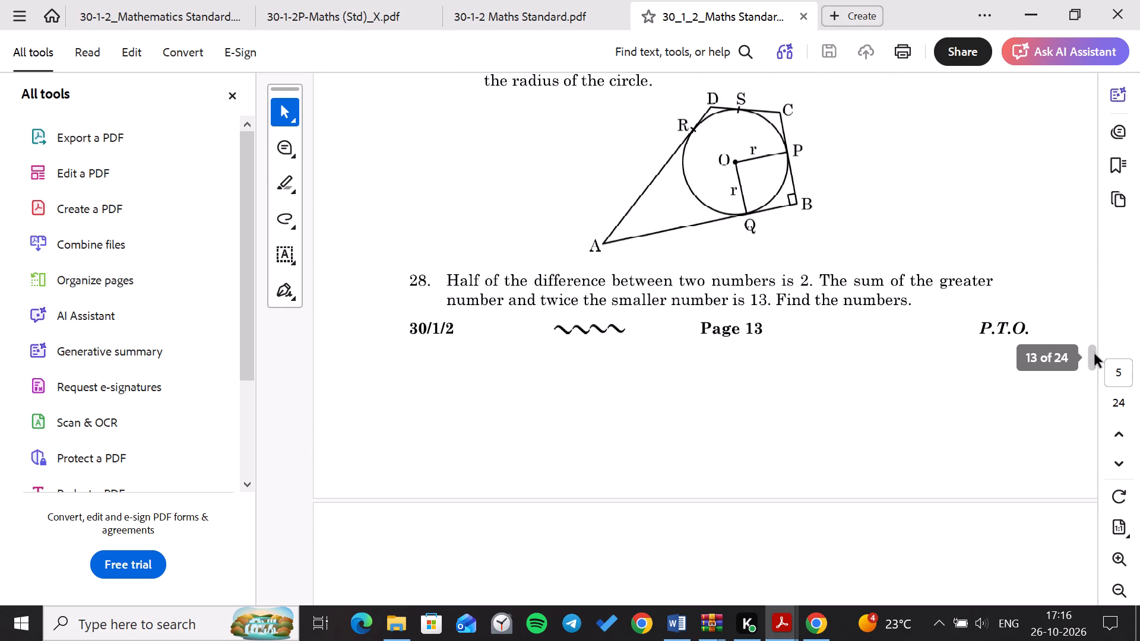
drag(1095, 354, 1095, 349)
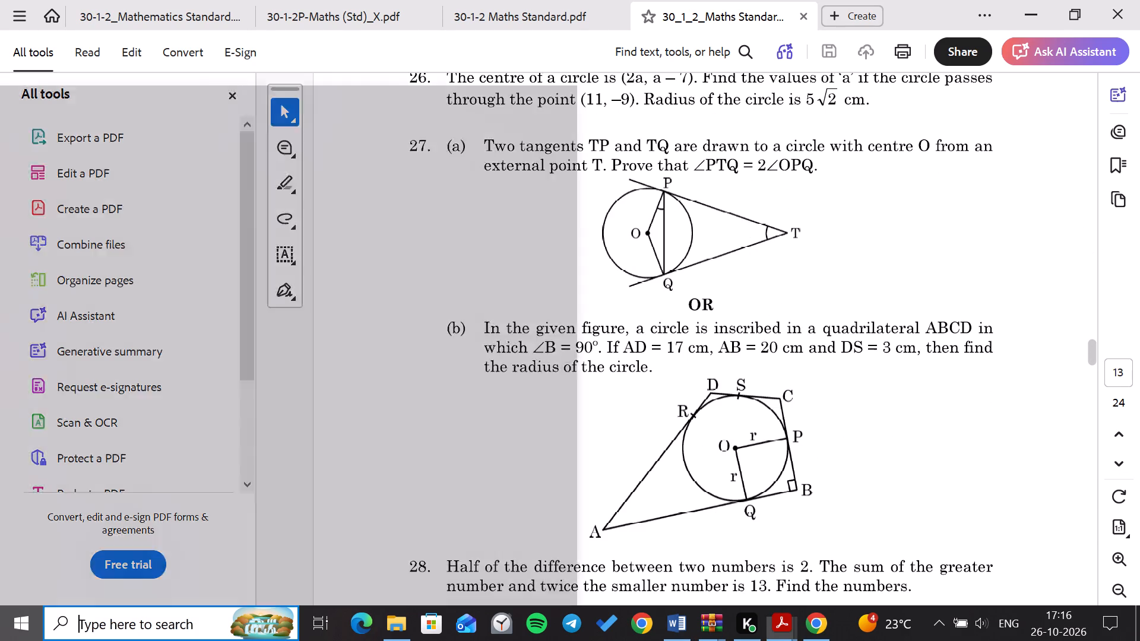
click(733, 331)
key(shift+super+s)
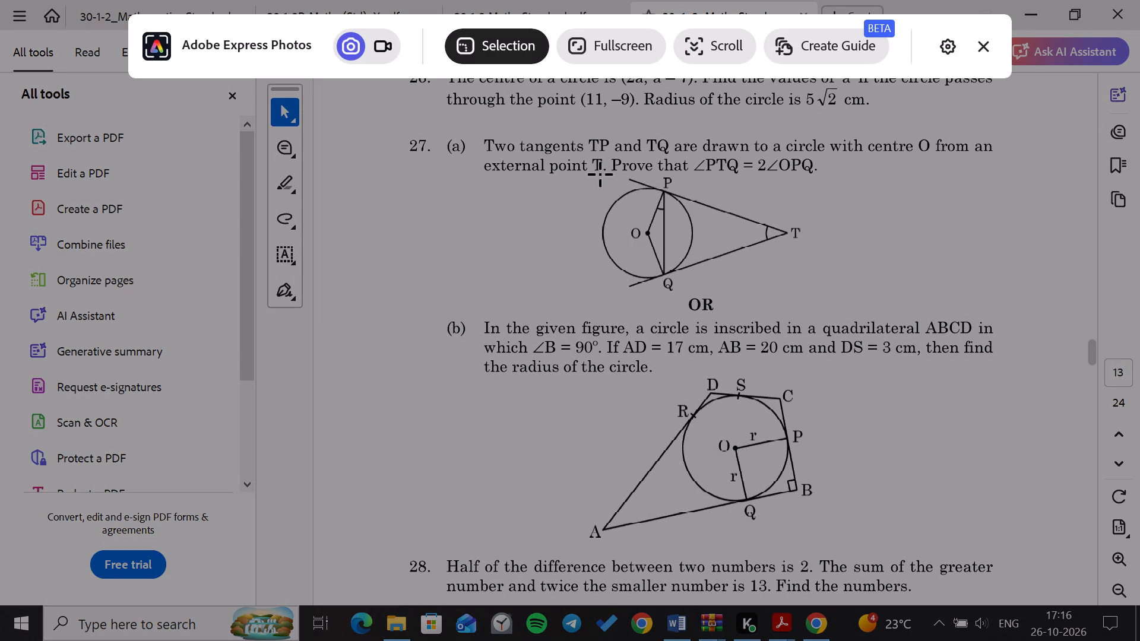
drag(600, 173, 704, 296)
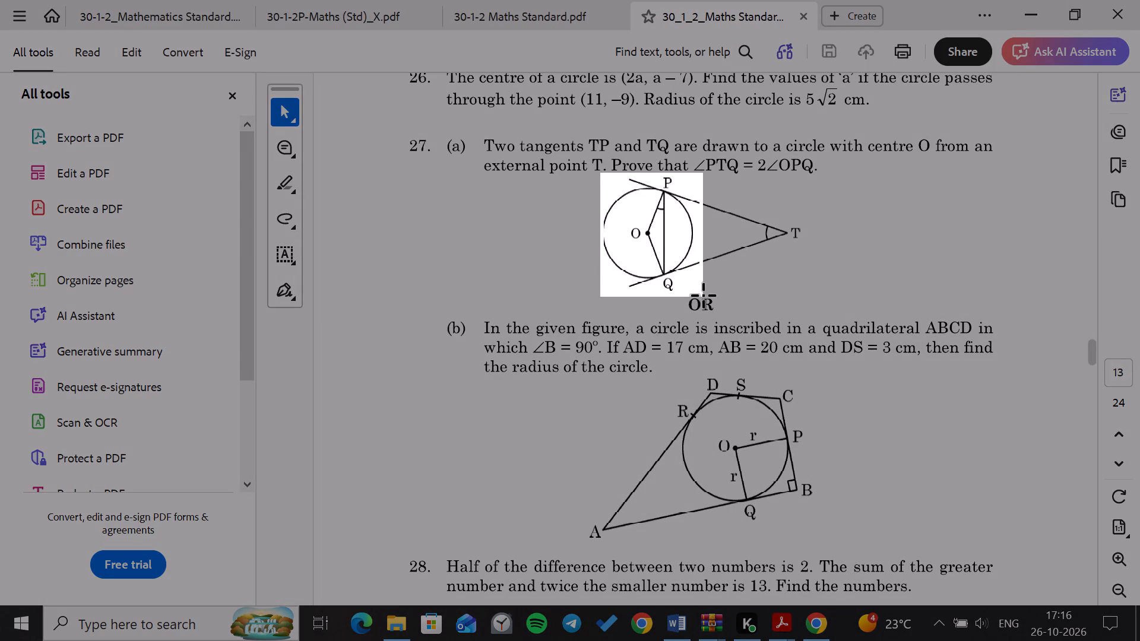
drag(704, 296, 812, 293)
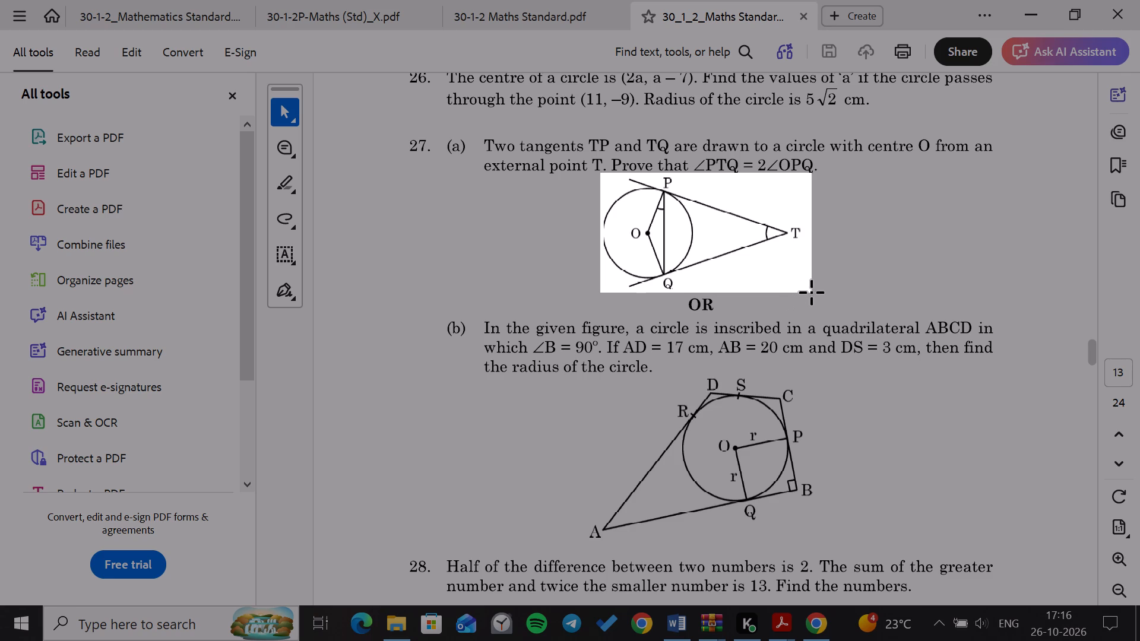
drag(812, 293, 812, 297)
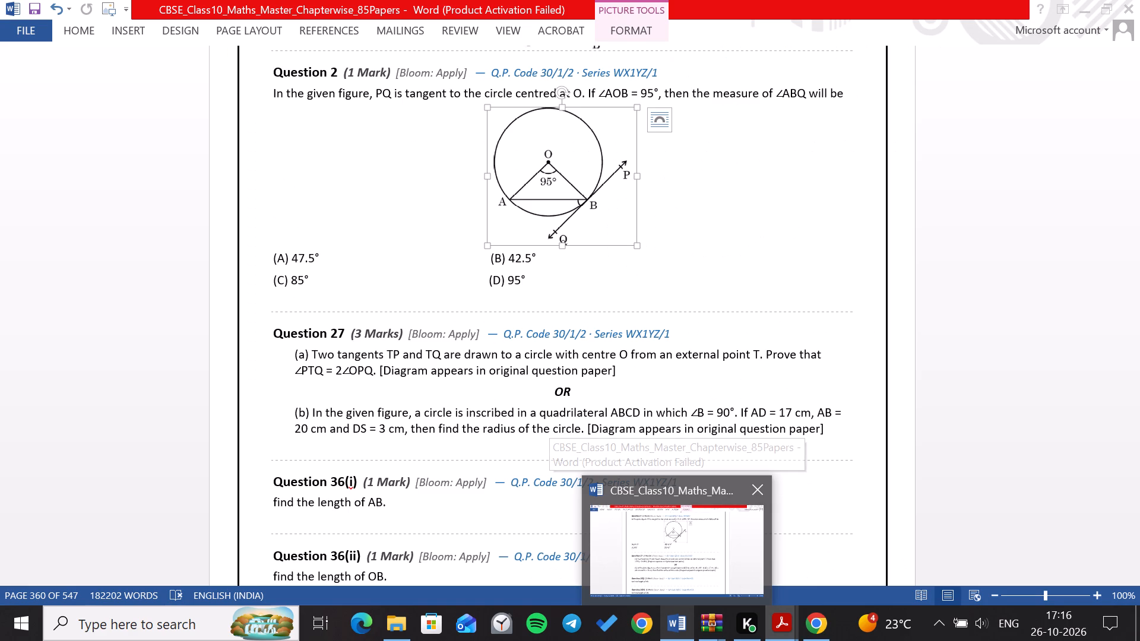
In the Word document, replace Question 27(a)'s diagram placeholder with the captured tangents figure on a new line without automatic list numbering.
click(679, 556)
drag(380, 372, 594, 370)
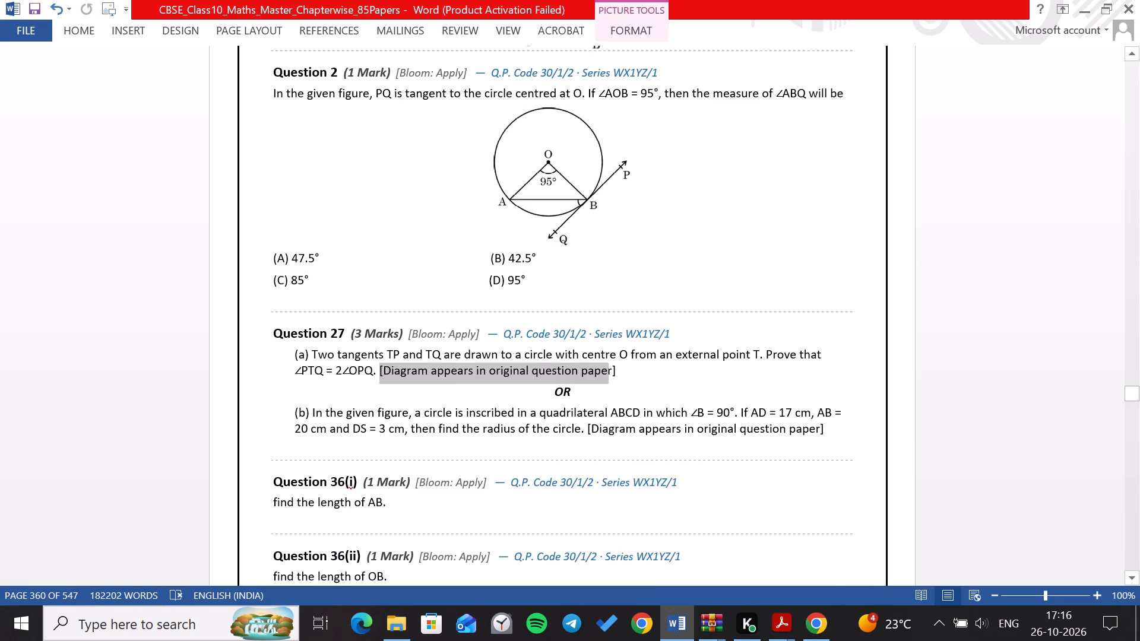
drag(594, 370, 616, 370)
key(BackSpace)
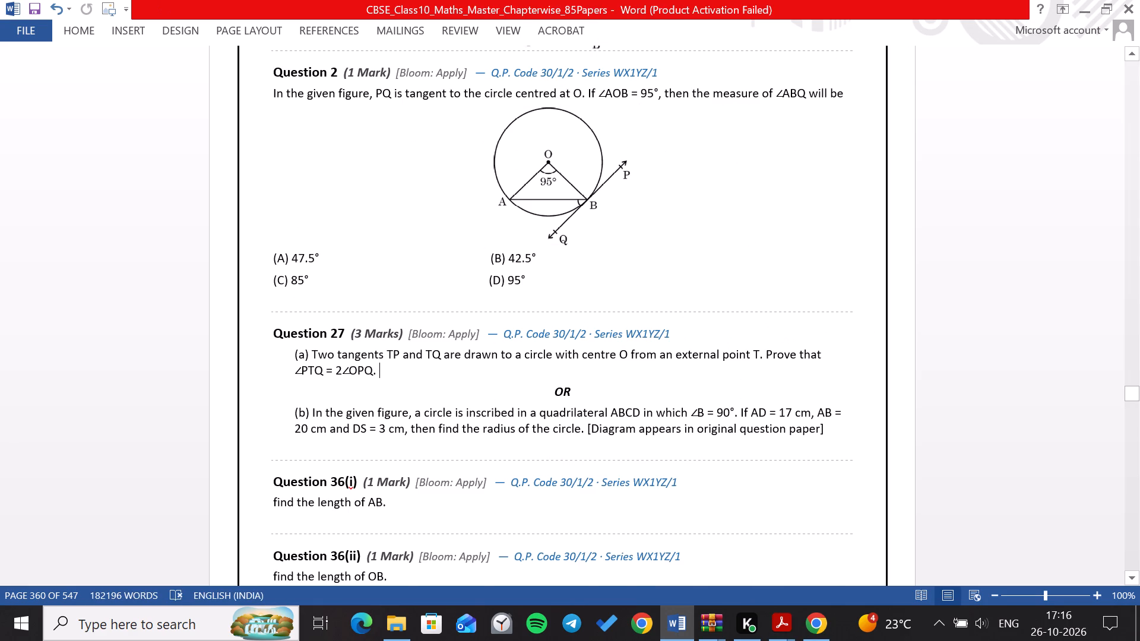
key(Return)
key(ctrl+z)
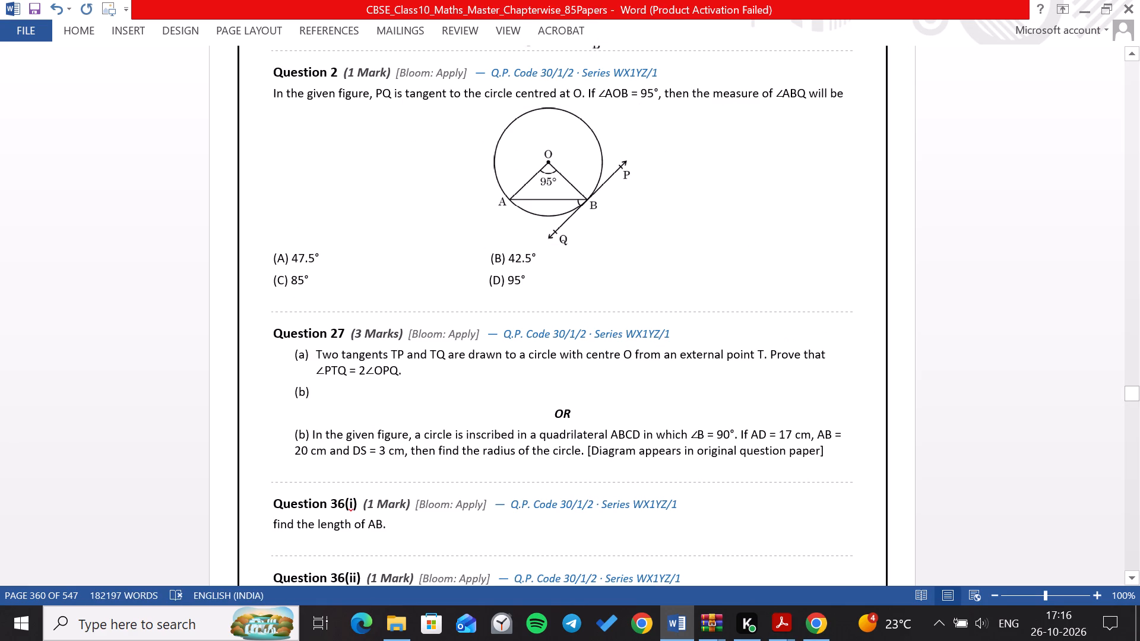
key(ctrl+v)
Centre the pasted TP and TQ tangents figure below Question 27(a)'s text.
click(430, 459)
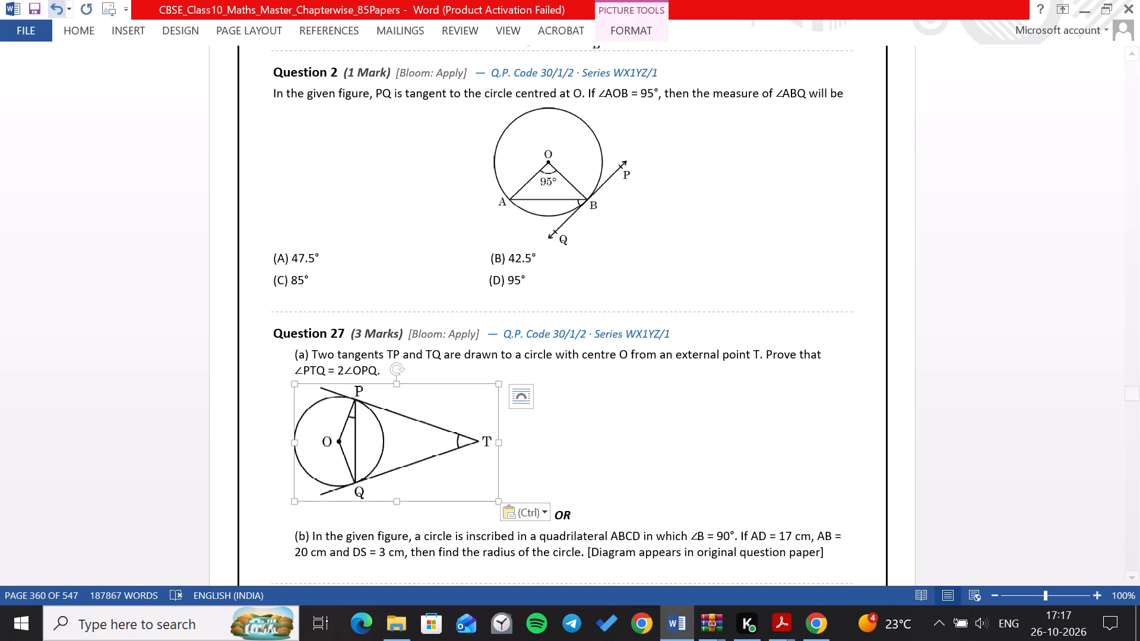
click(77, 31)
click(360, 85)
Capture Question 27(b)'s figure of the circle inscribed in quadrilateral ABCD from the 30_1_2 Maths Standard PDF.
scroll(675, 390, down, 4)
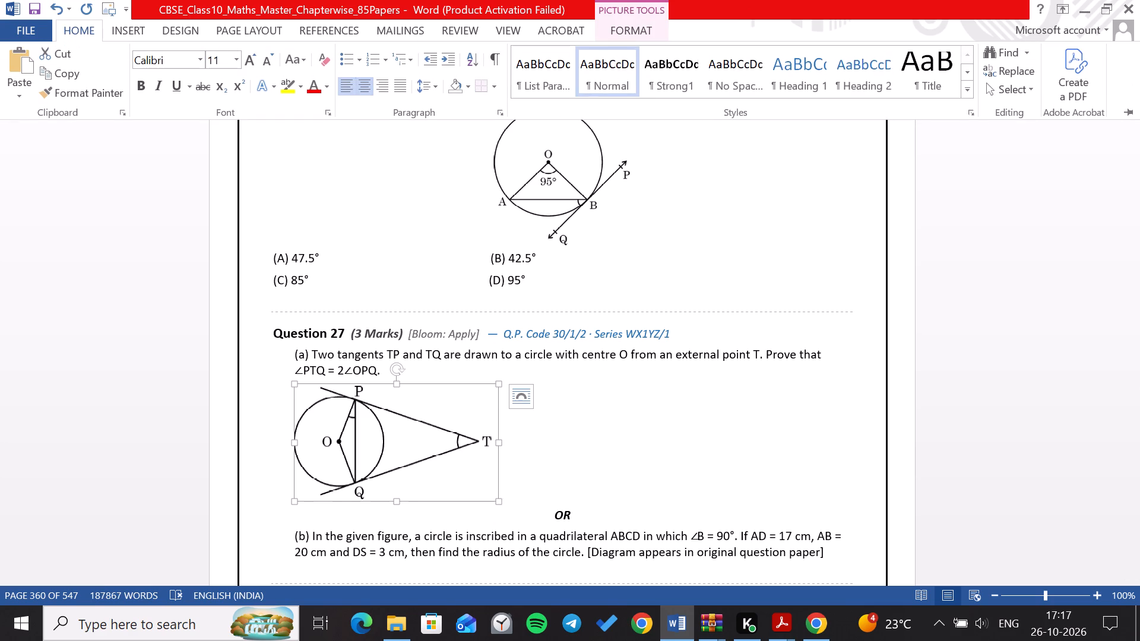
scroll(610, 315, down, 3)
scroll(667, 382, down, 5)
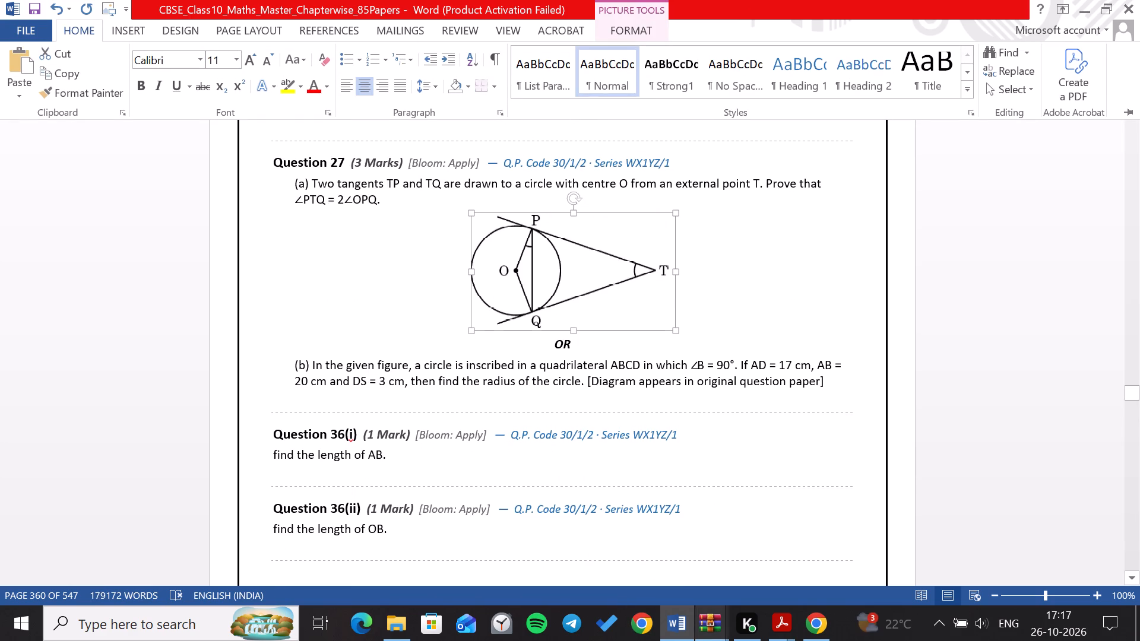
click(1037, 553)
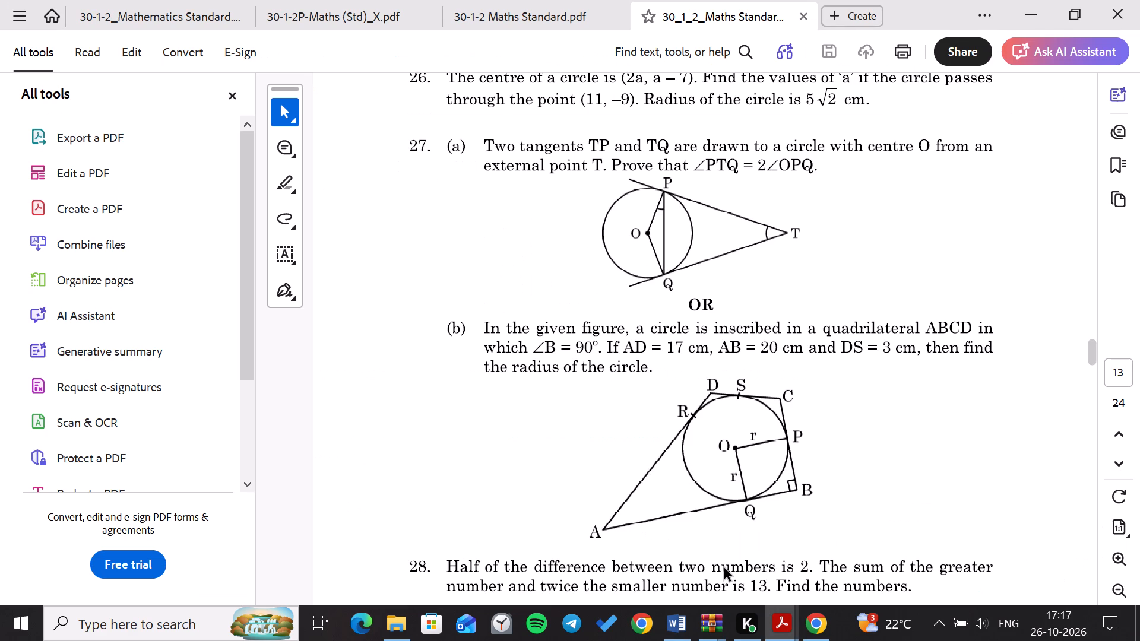
key(shift+super+s)
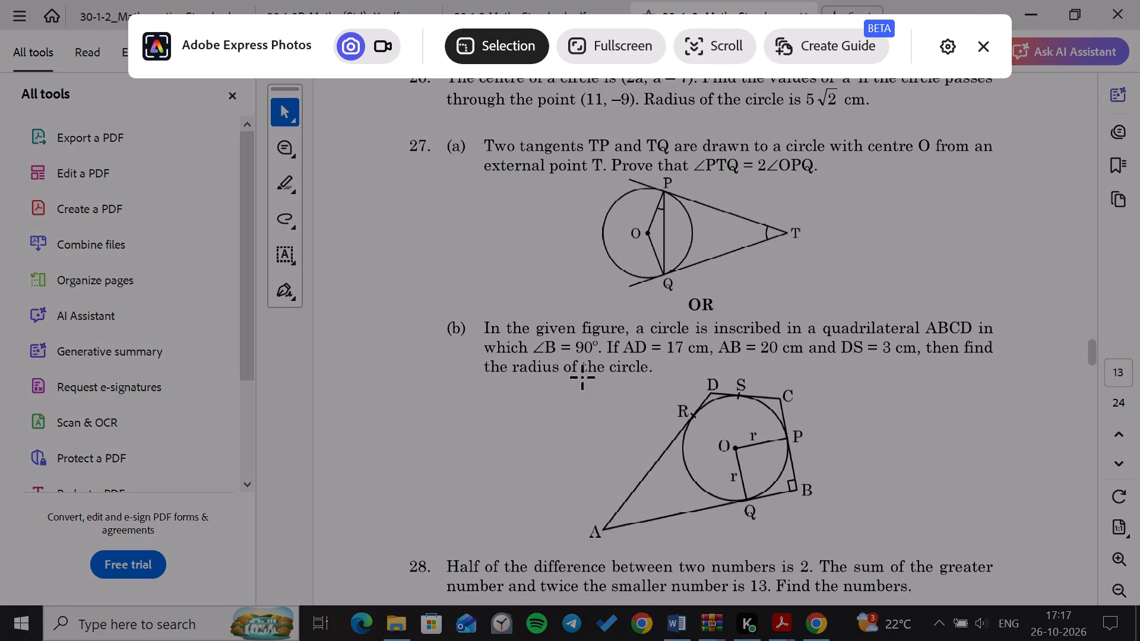
drag(575, 374, 787, 541)
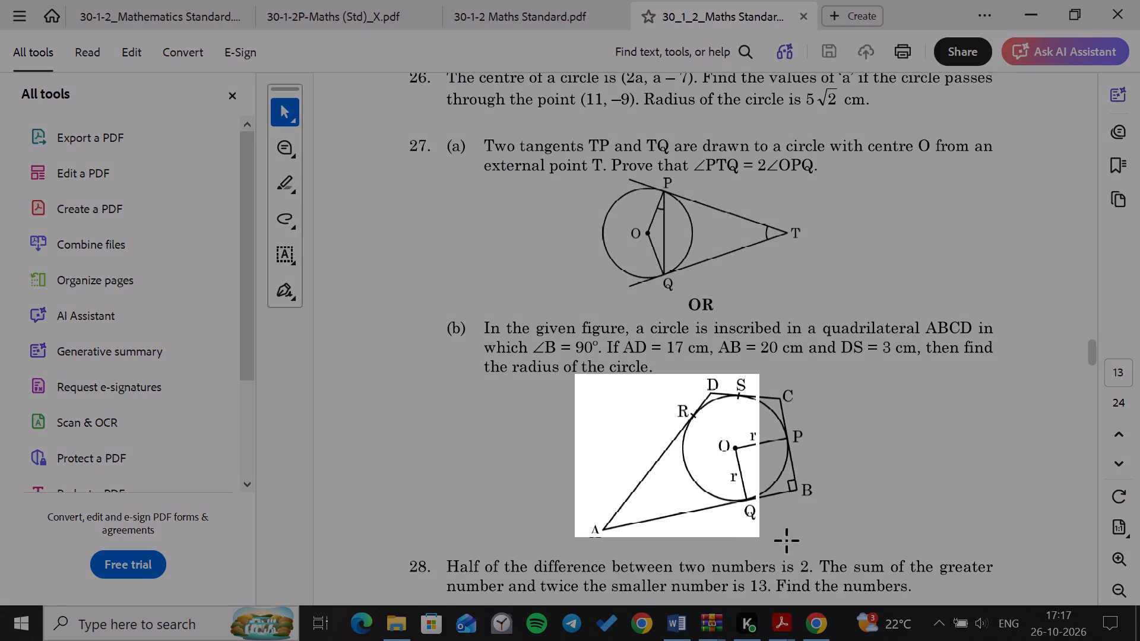
drag(787, 541, 823, 544)
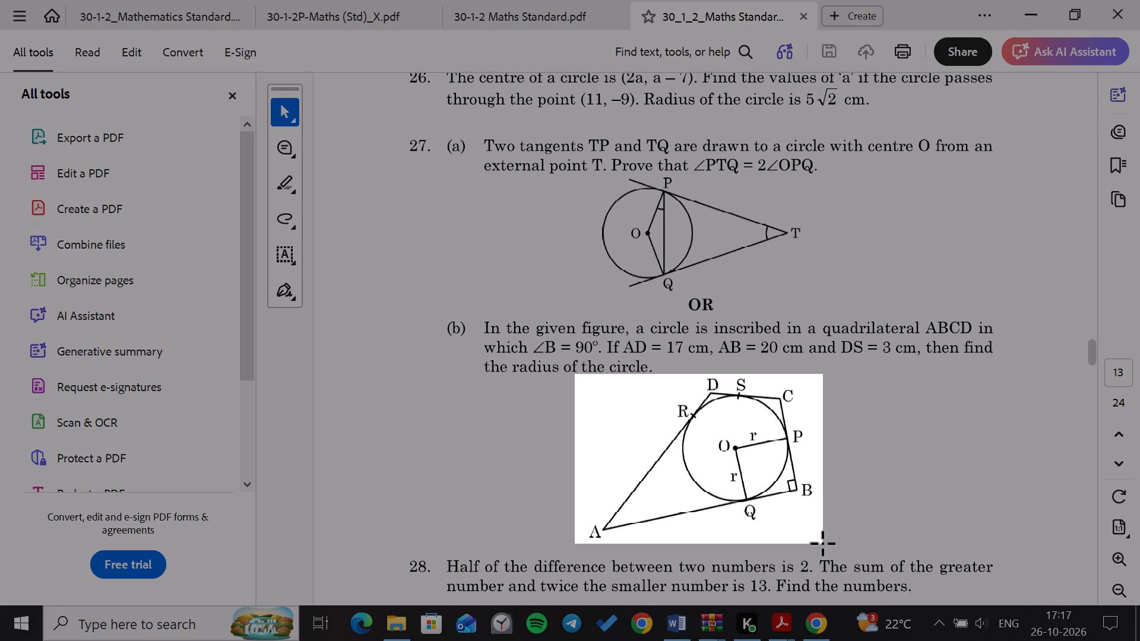
In the Word document, replace Question 27(b)'s diagram placeholder with the captured inscribed-circle figure on a new line without automatic list numbering.
click(677, 627)
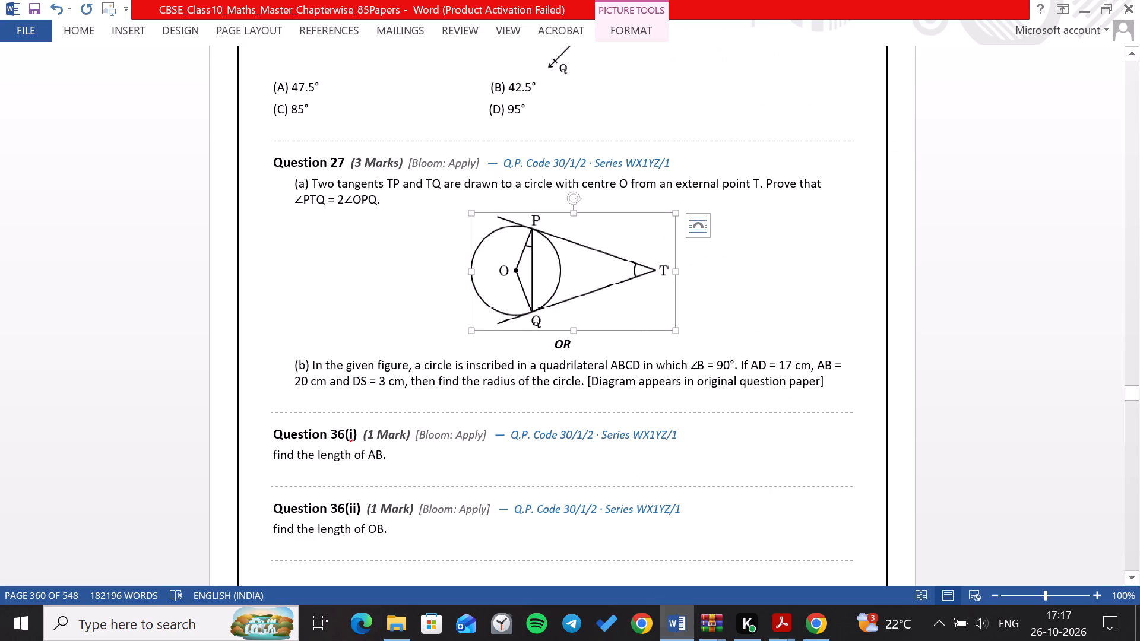
drag(589, 382, 827, 385)
key(BackSpace)
key(Return)
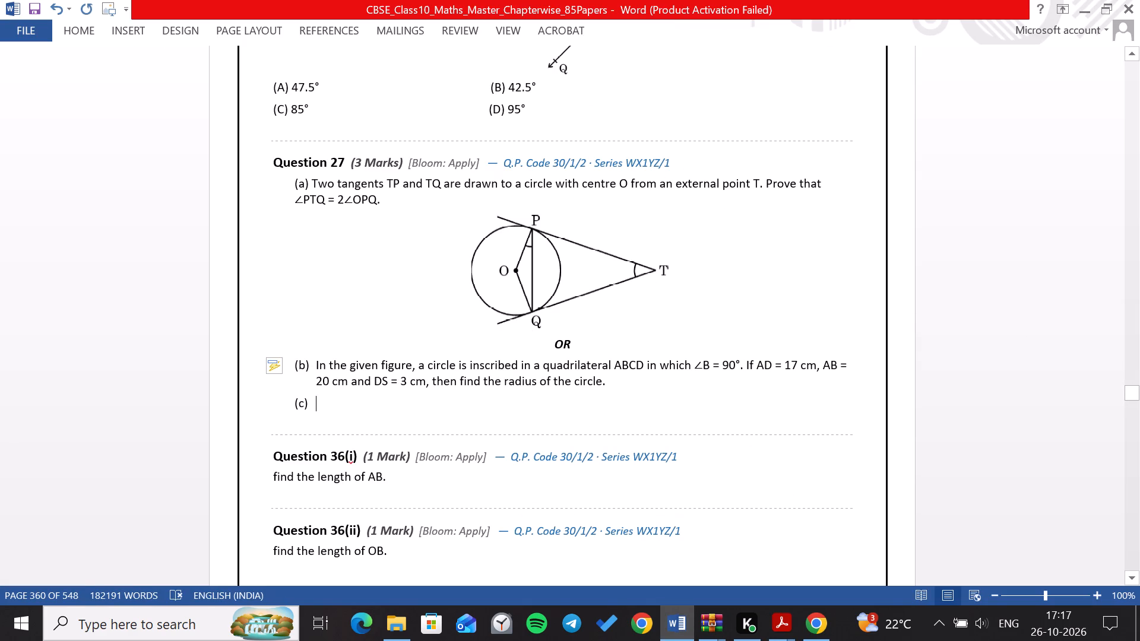
key(ctrl+z)
key(ctrl+v)
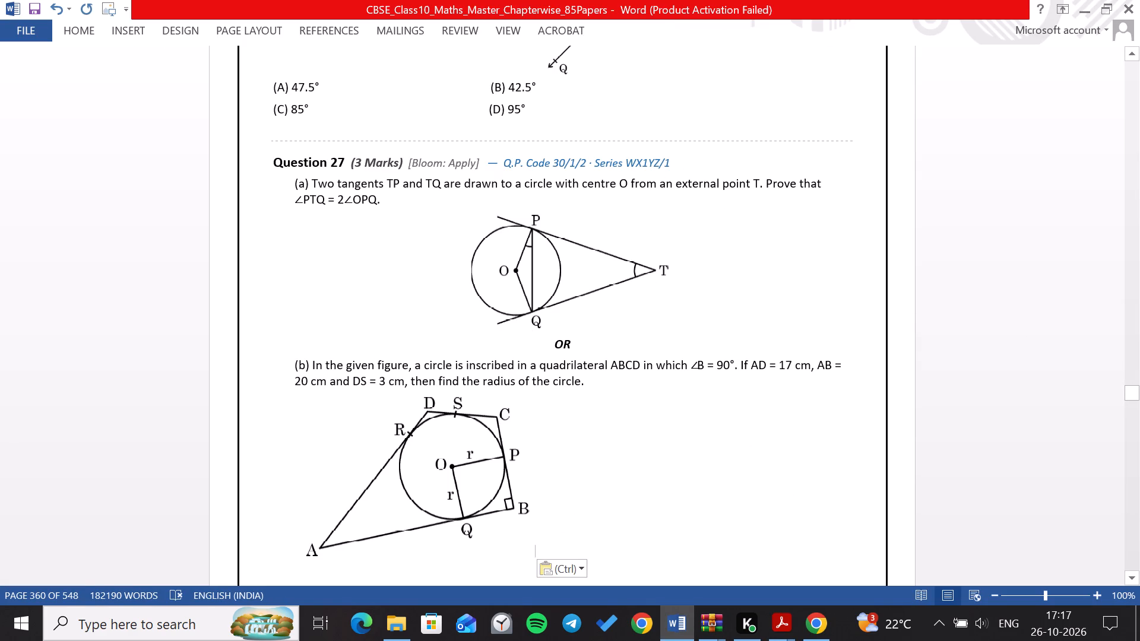
Centre the pasted quadrilateral ABCD figure below Question 27(b)'s text and shrink it proportionally.
click(506, 472)
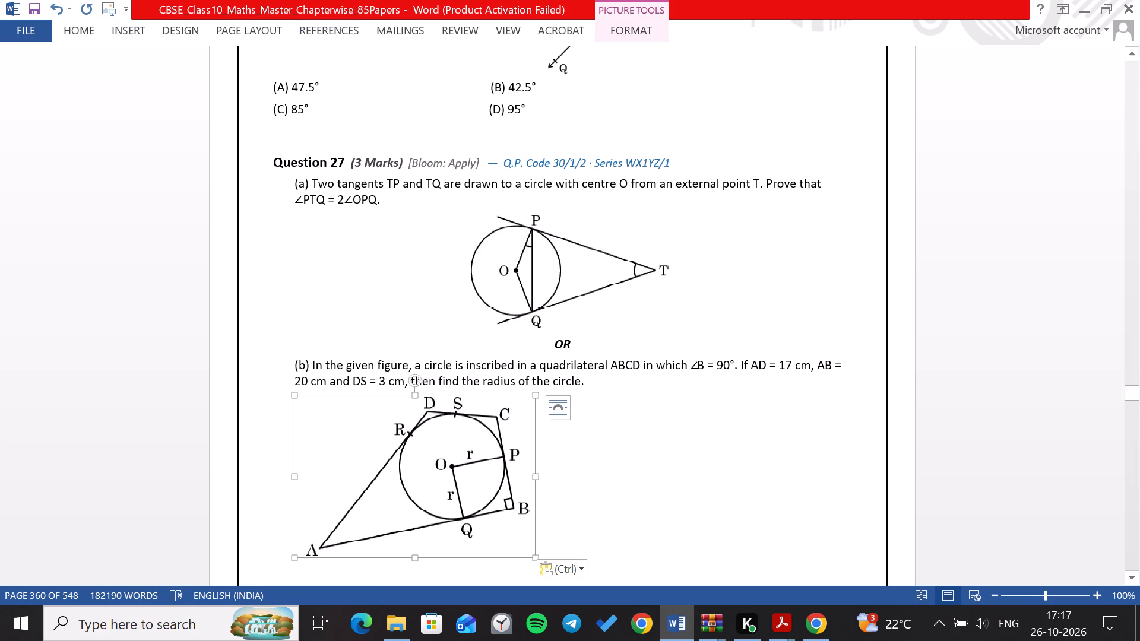
click(79, 37)
click(370, 80)
scroll(779, 540, down, 4)
drag(694, 500, 665, 455)
drag(695, 503, 644, 426)
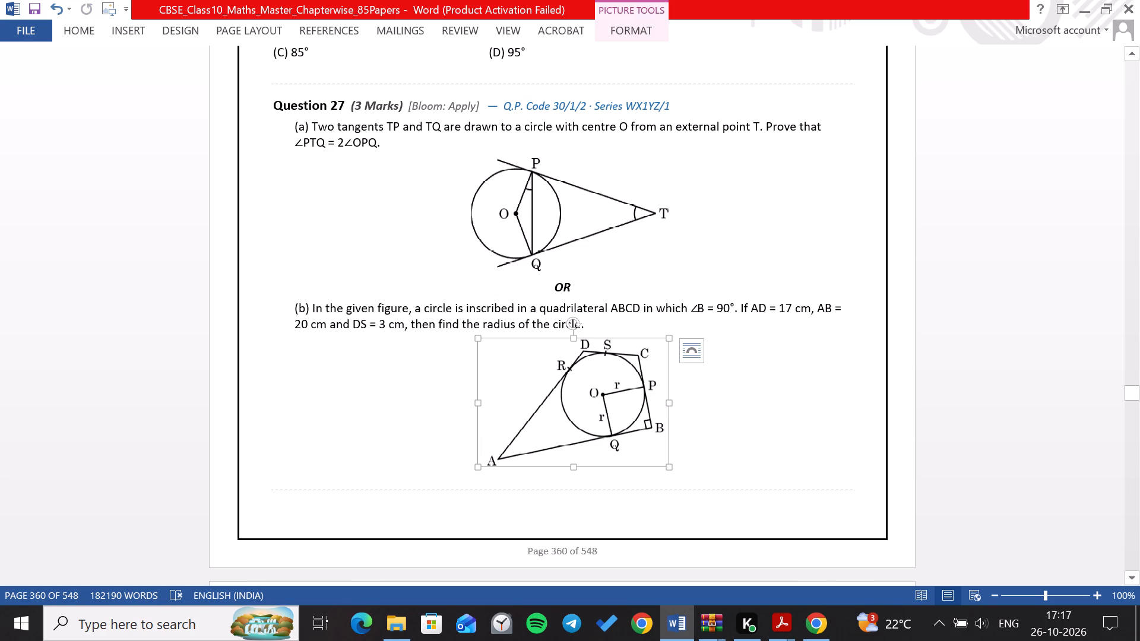
Capture Question 36's English discus-throw case study, including its text and both figures, from page 19 of the 30_1_2 Maths Standard PDF.
scroll(860, 395, down, 20)
scroll(860, 395, down, 2)
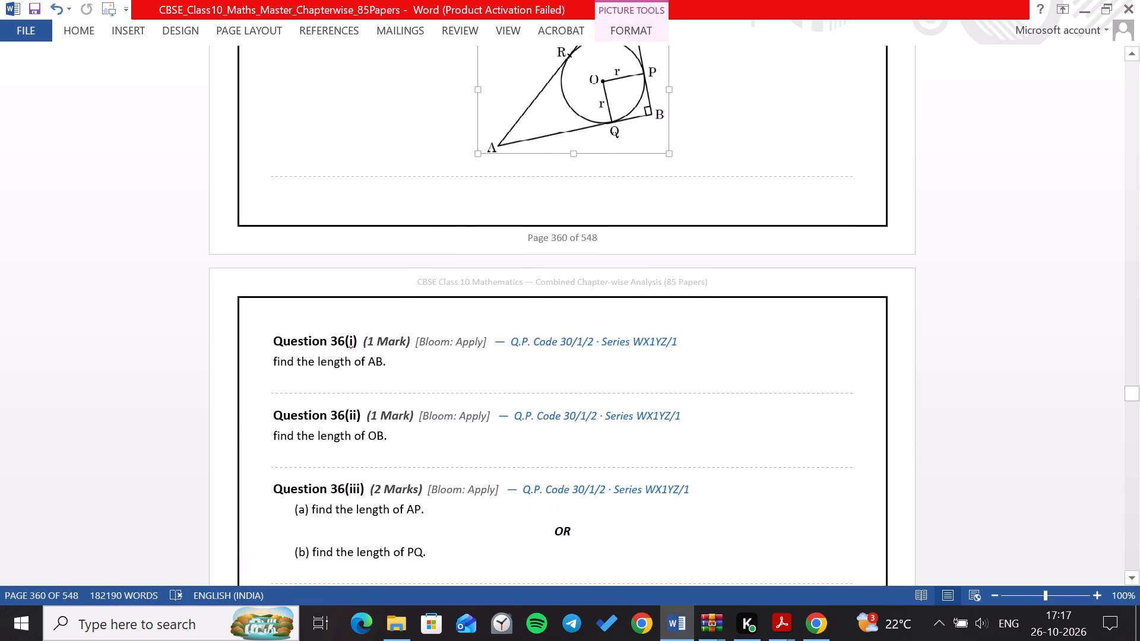
scroll(647, 456, down, 9)
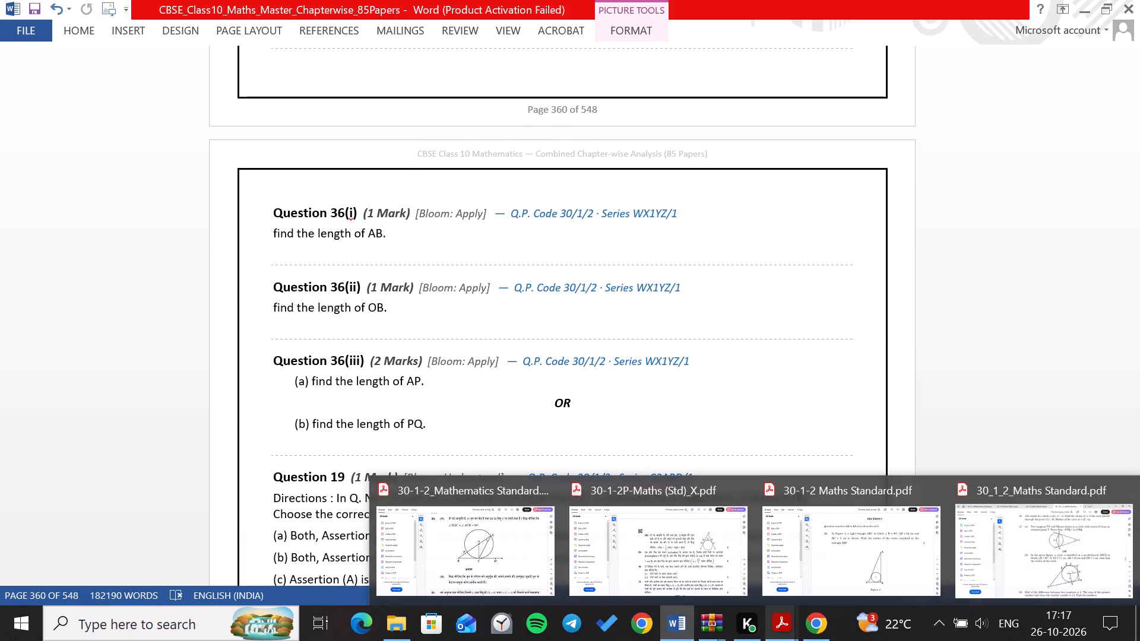
click(1015, 542)
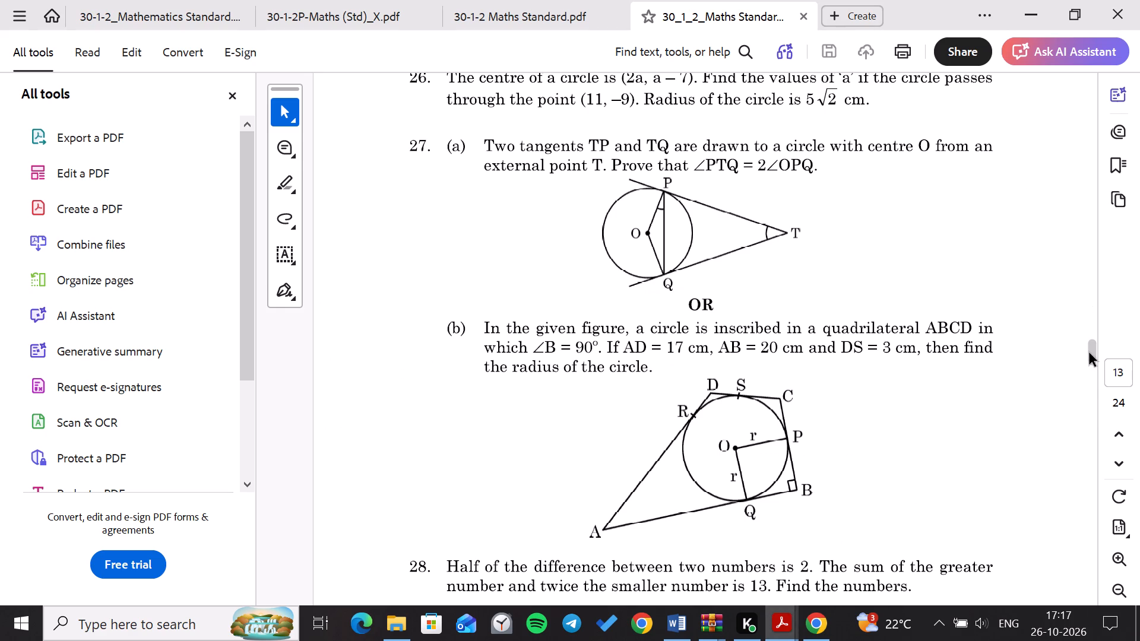
drag(1090, 353, 1093, 427)
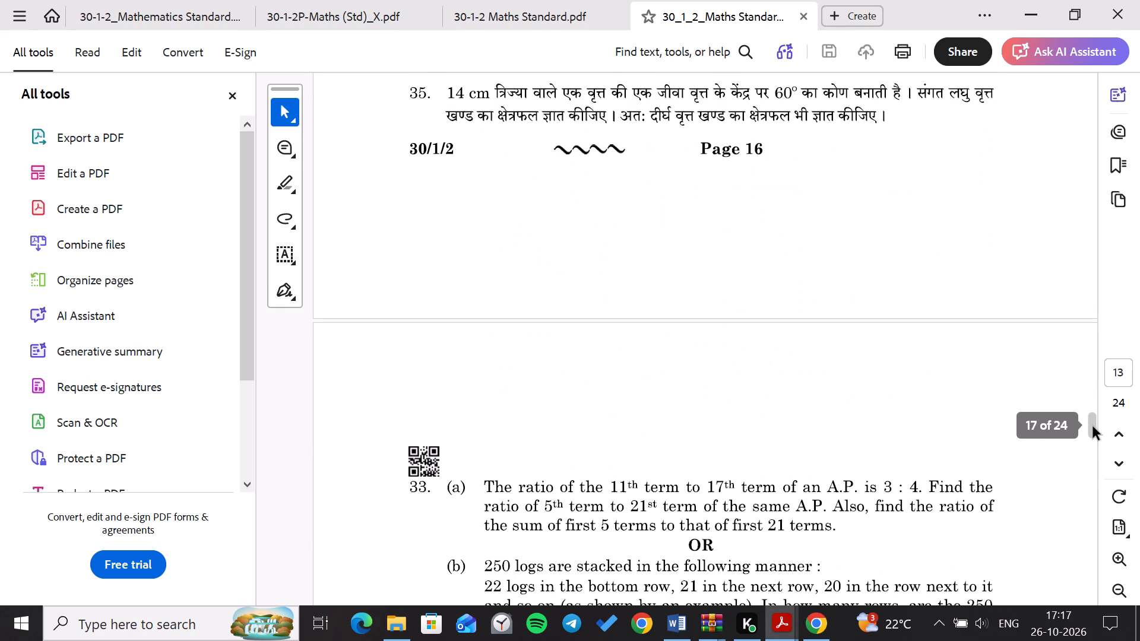
drag(1093, 427, 1095, 454)
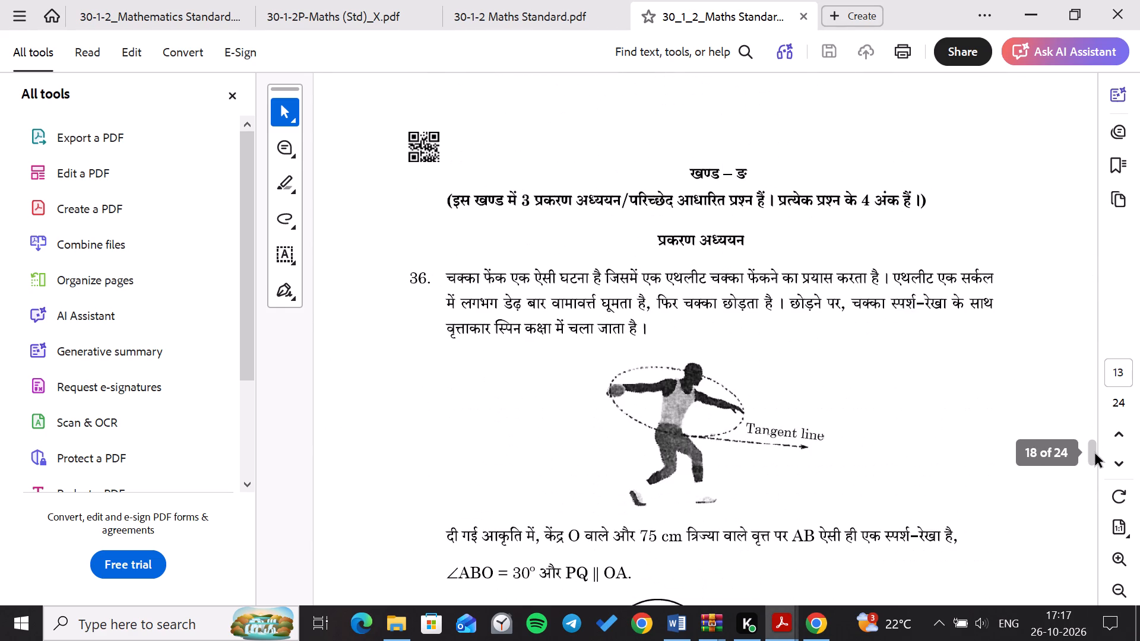
drag(1095, 454, 1095, 488)
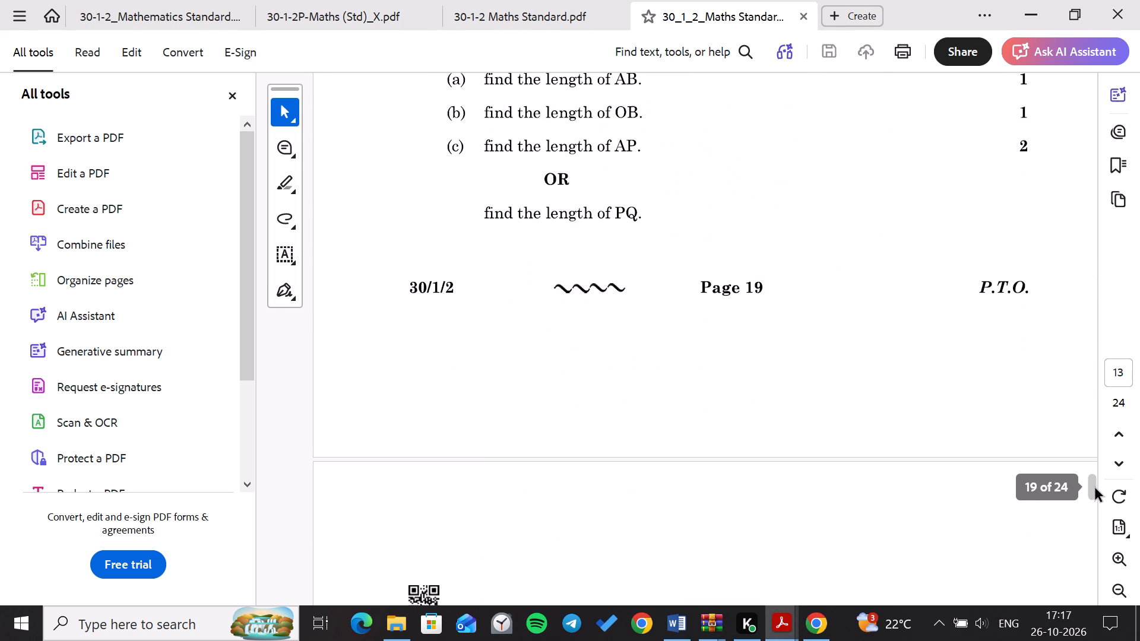
drag(1095, 488, 1094, 475)
scroll(818, 420, down, 7)
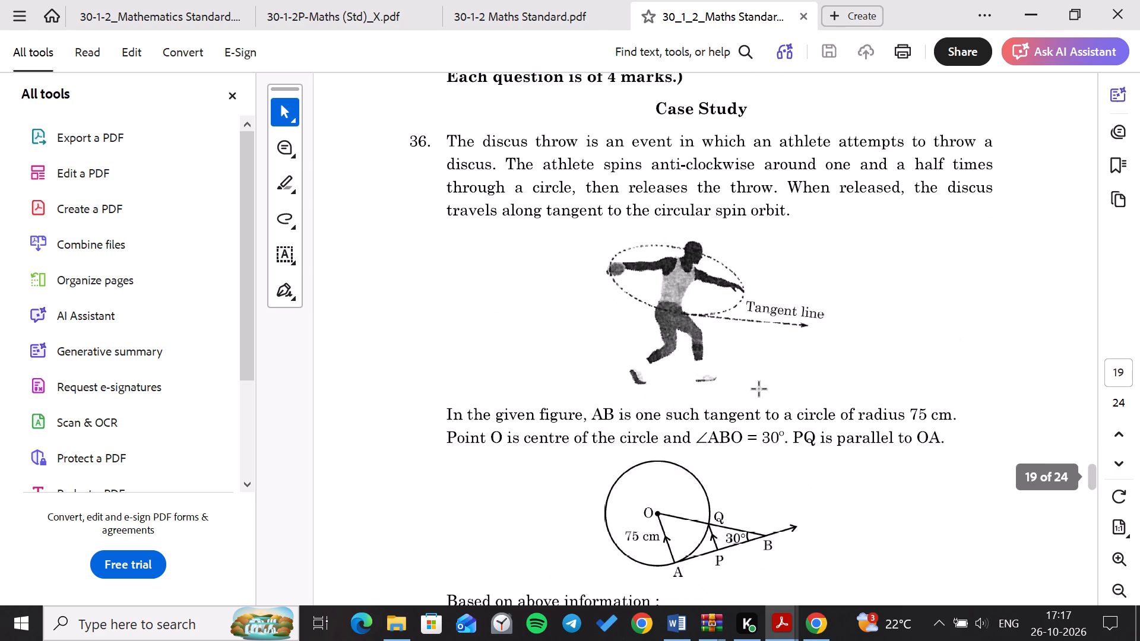
scroll(604, 320, down, 6)
scroll(595, 313, up, 1)
scroll(540, 310, up, 3)
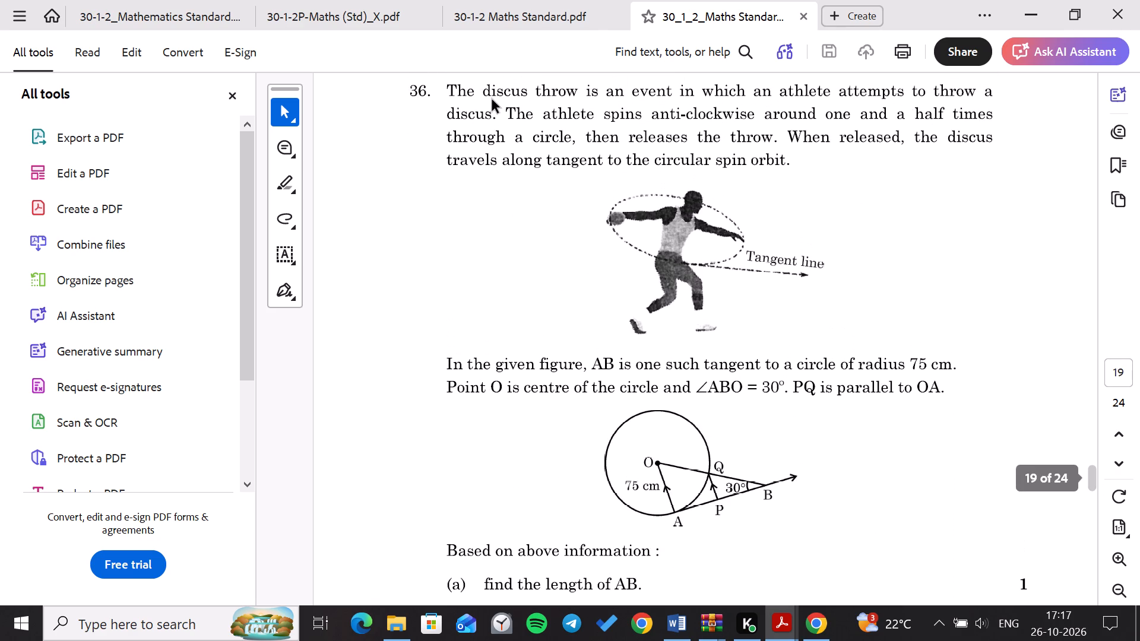
key(shift+super+s)
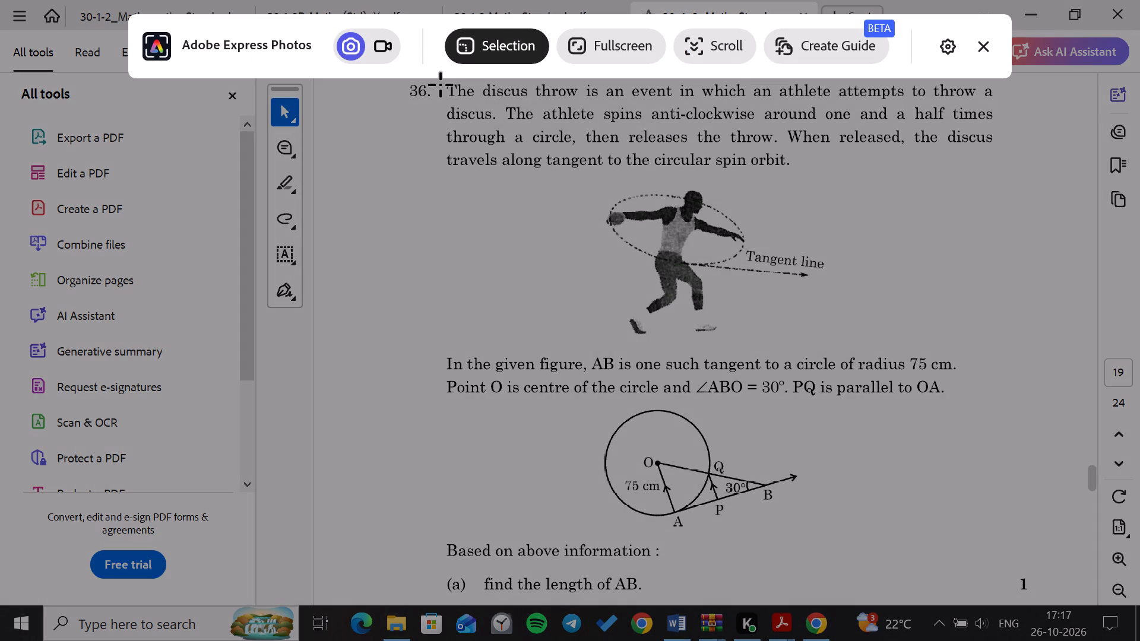
drag(442, 80, 900, 516)
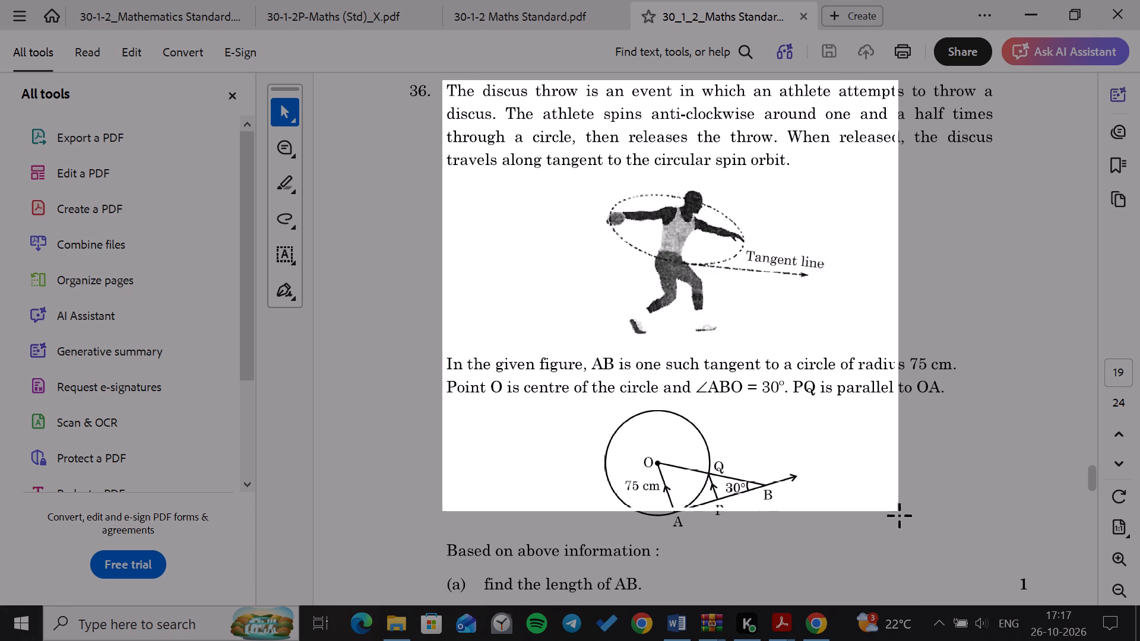
drag(900, 516, 1030, 564)
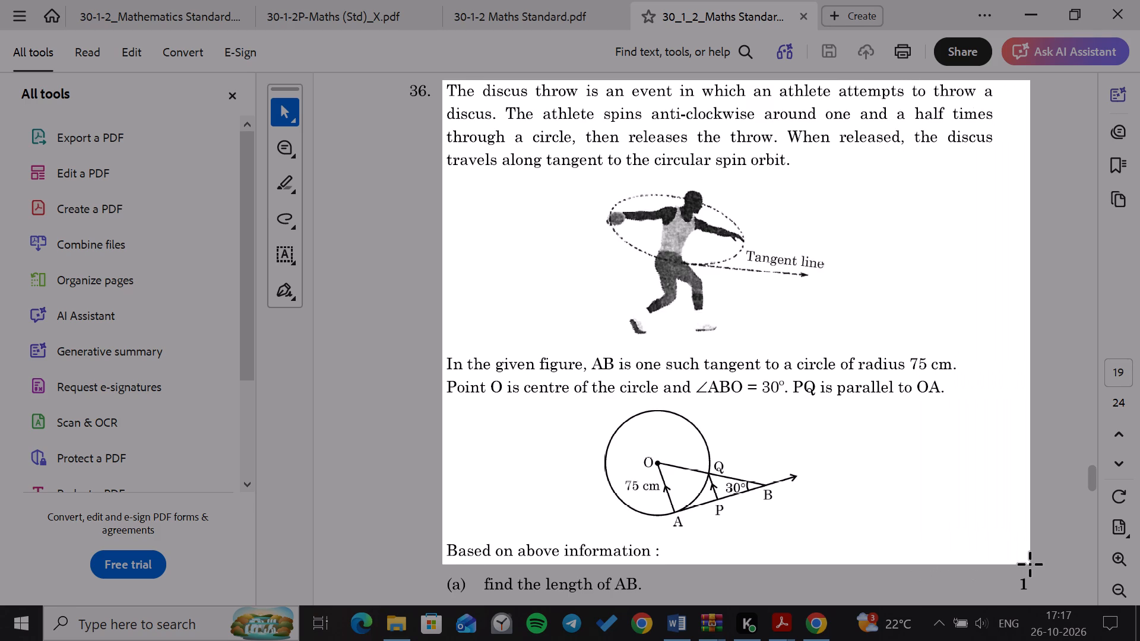
drag(1030, 564, 1012, 567)
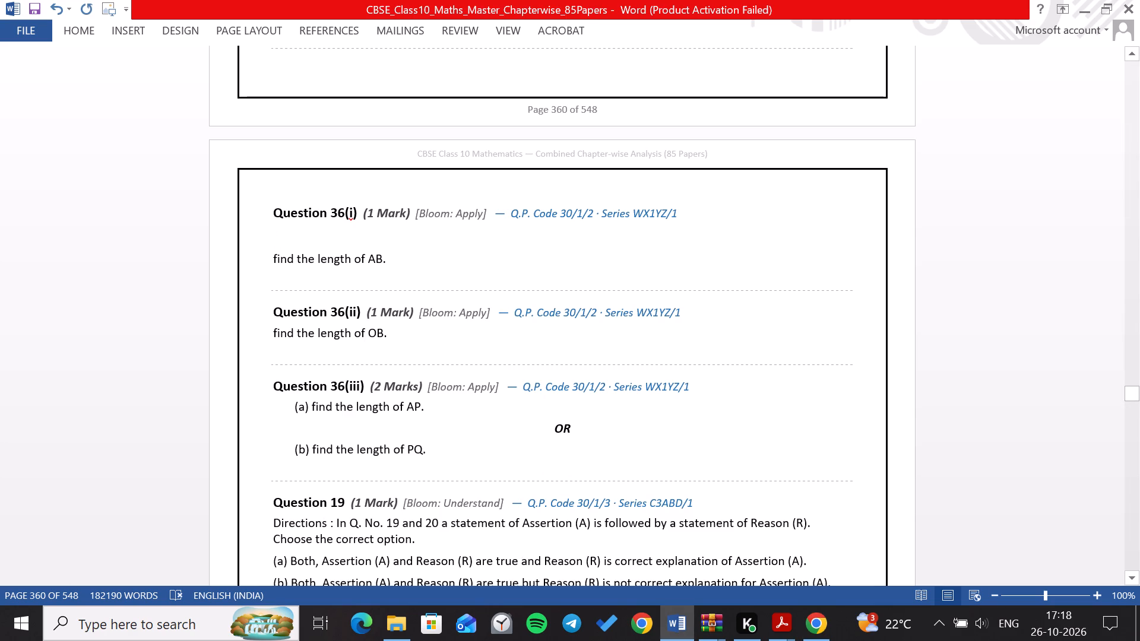
Format the pasted discus-throw text under Question 36(i), through "Based on above information:", as 11 pt Calibri.
drag(265, 243, 602, 327)
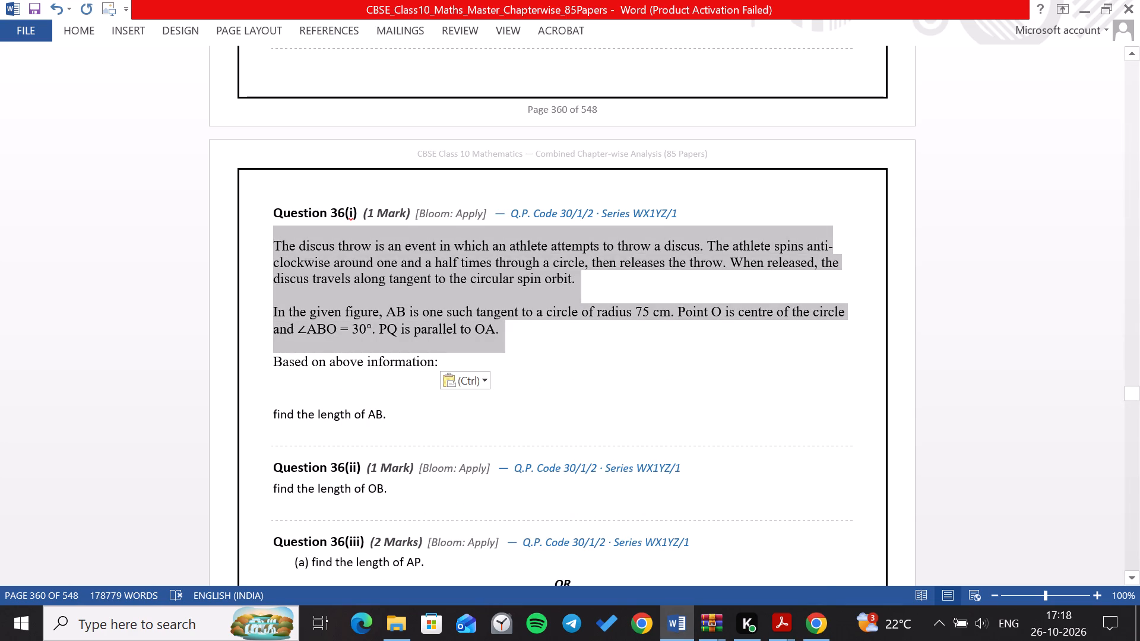
click(333, 285)
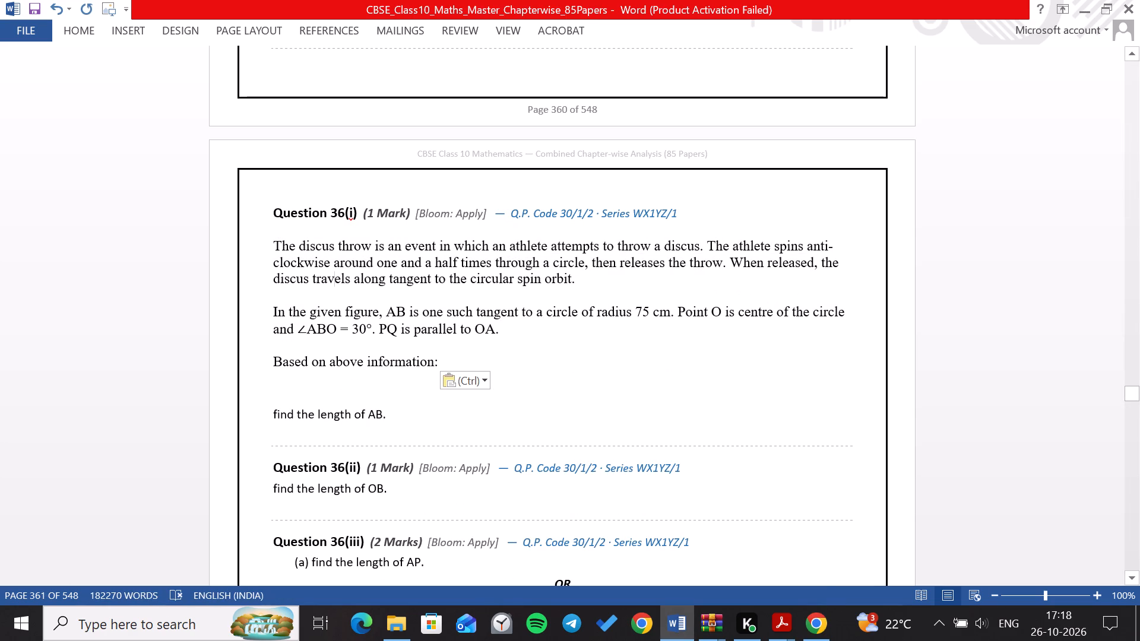
drag(271, 242, 442, 358)
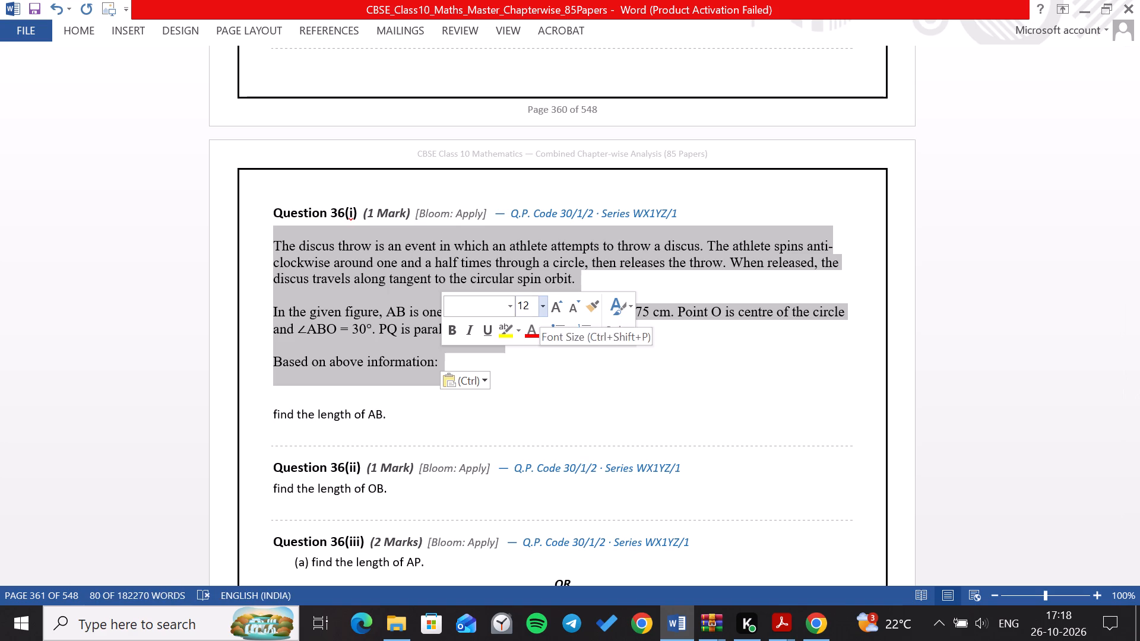
click(540, 309)
click(525, 373)
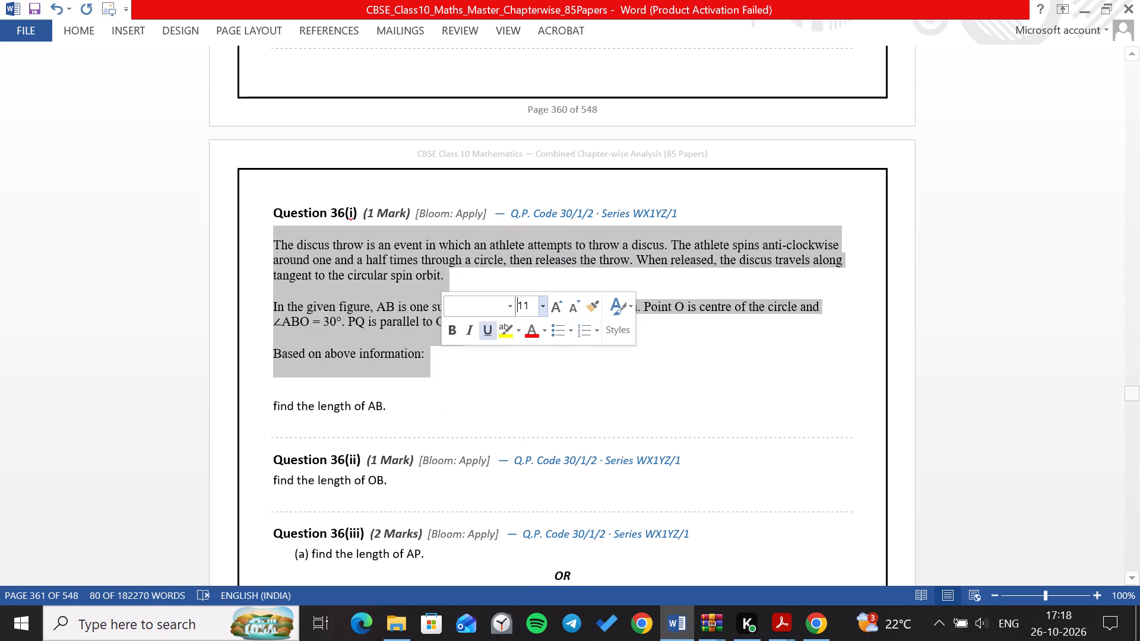
click(512, 307)
click(518, 53)
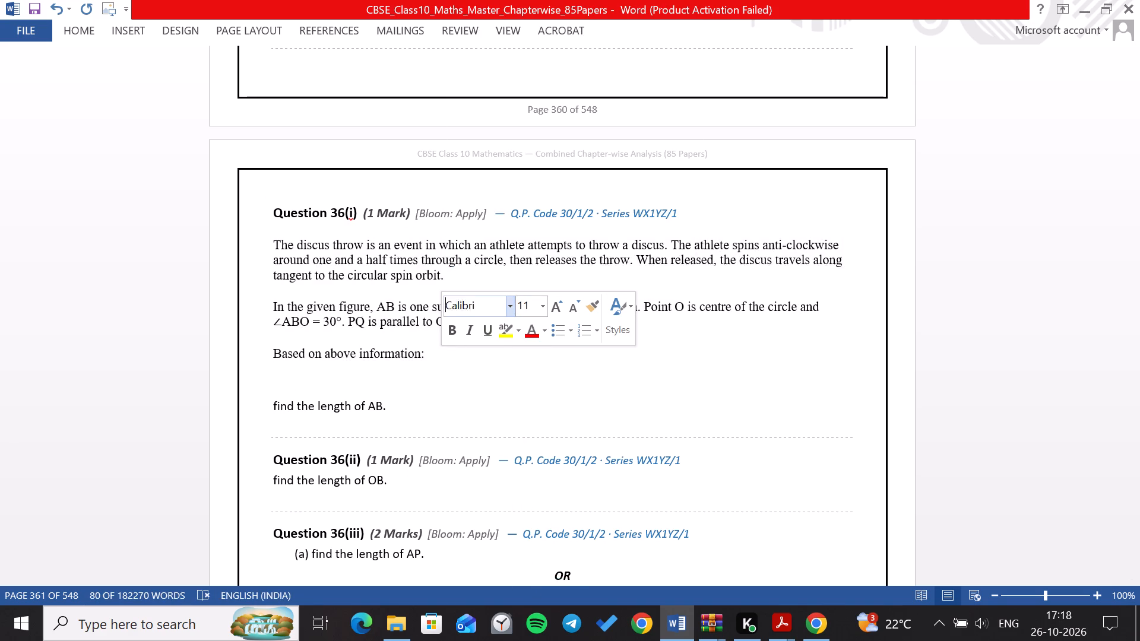
click(250, 247)
click(260, 247)
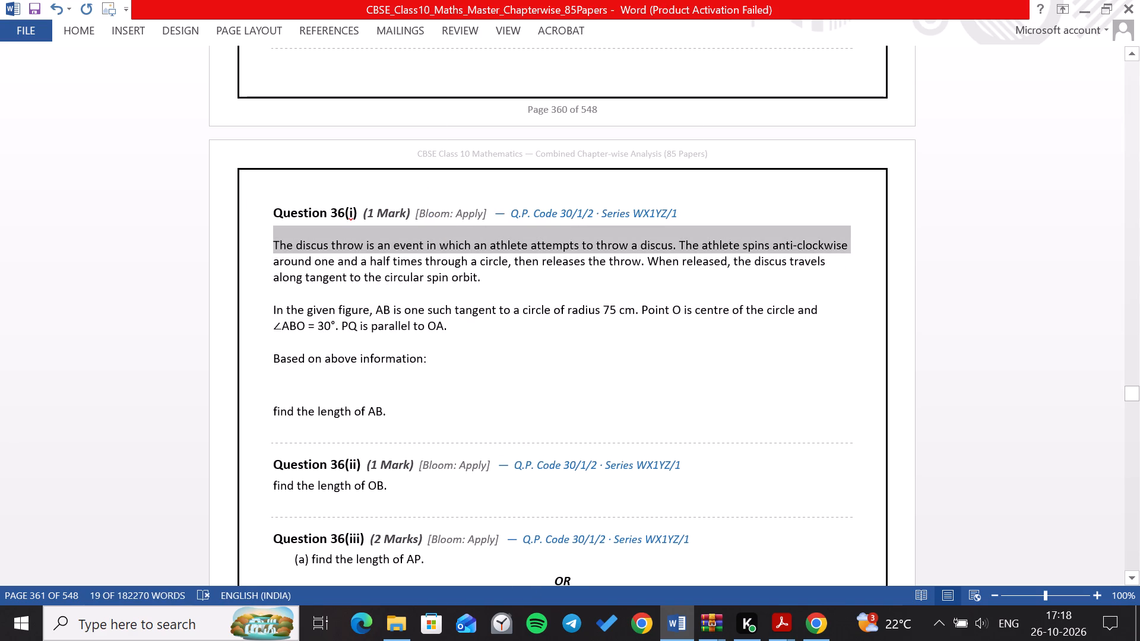
click(497, 332)
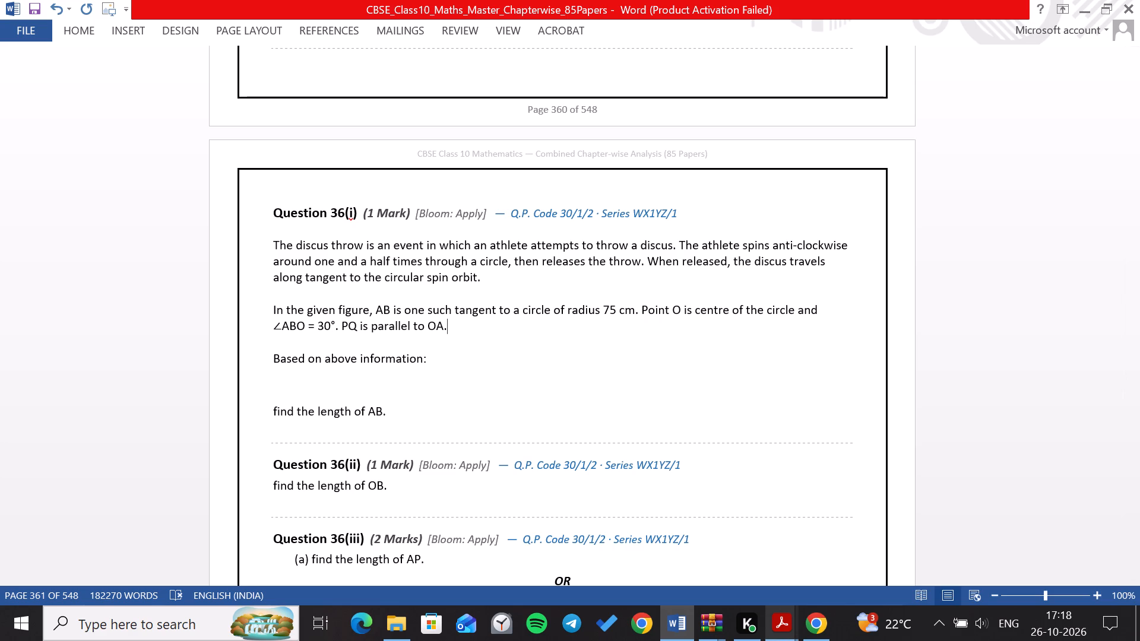
Copy the discus-thrower picture from the 30_1_2 Maths Standard PDF into a centred new line below Question 36(i)'s first paragraph.
click(1056, 580)
scroll(683, 347, up, 2)
scroll(683, 347, down, 4)
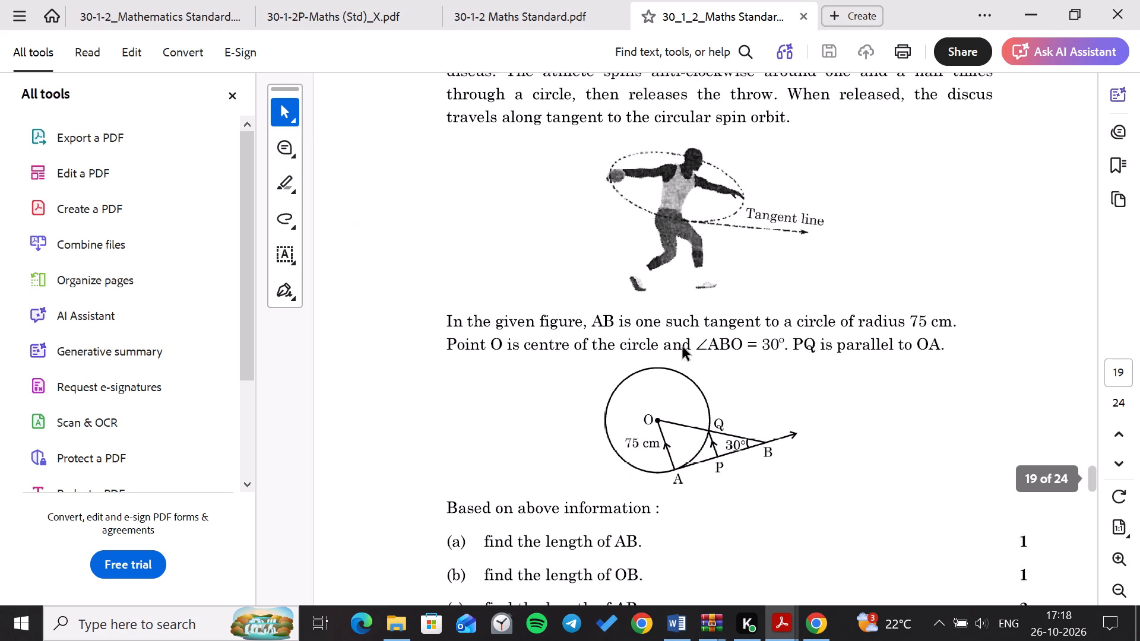
key(shift+super+s)
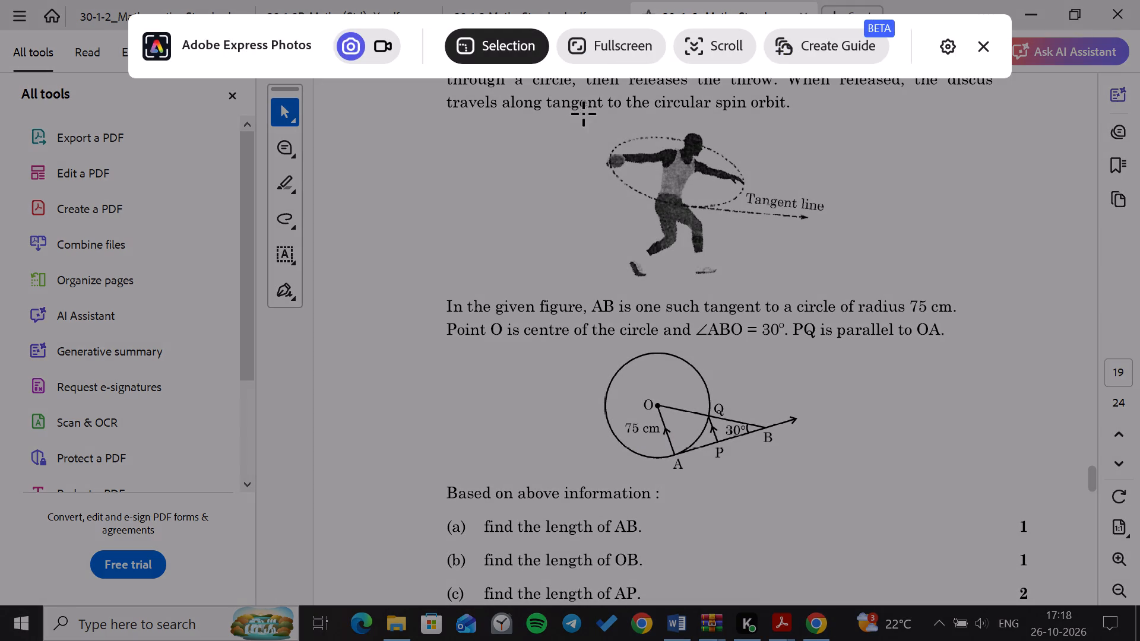
drag(593, 115, 818, 284)
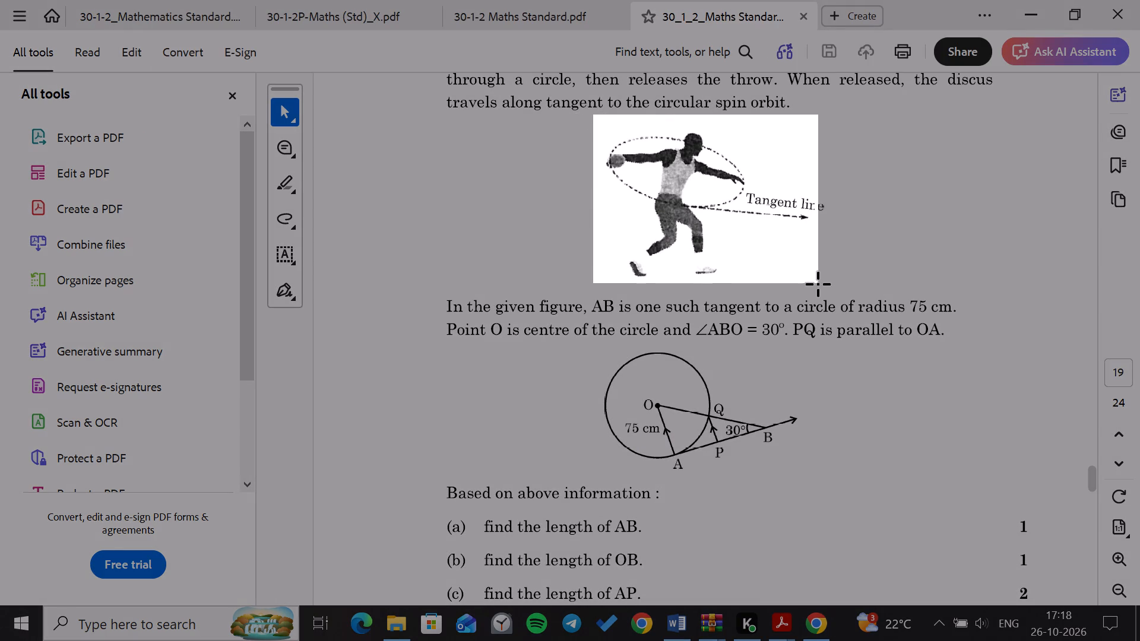
drag(818, 284, 830, 285)
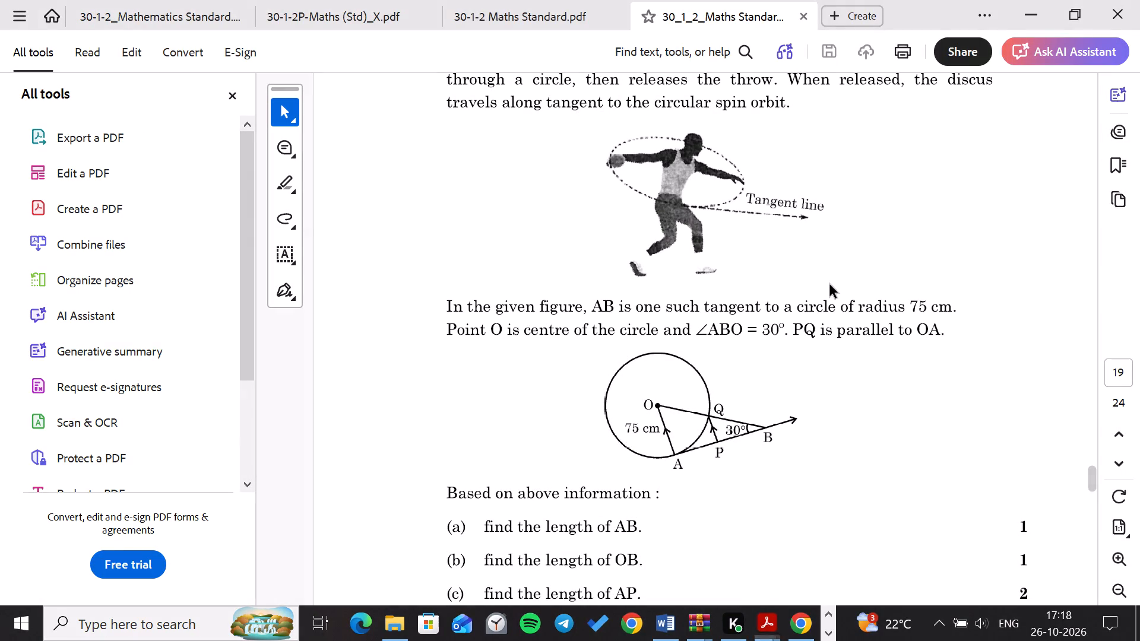
click(678, 635)
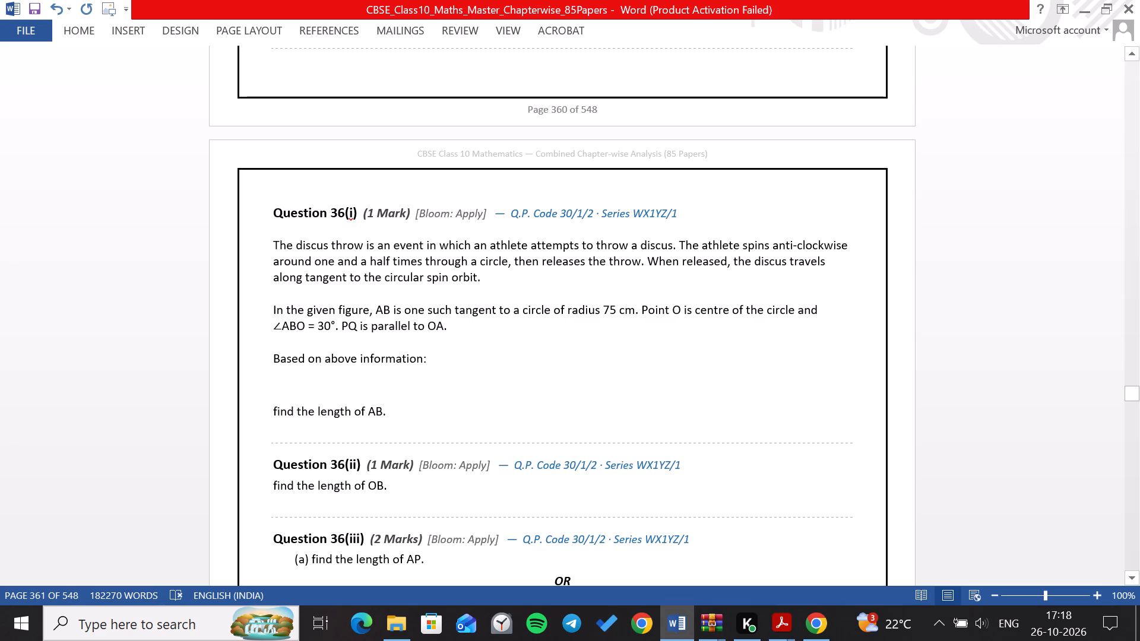
click(519, 283)
key(Return)
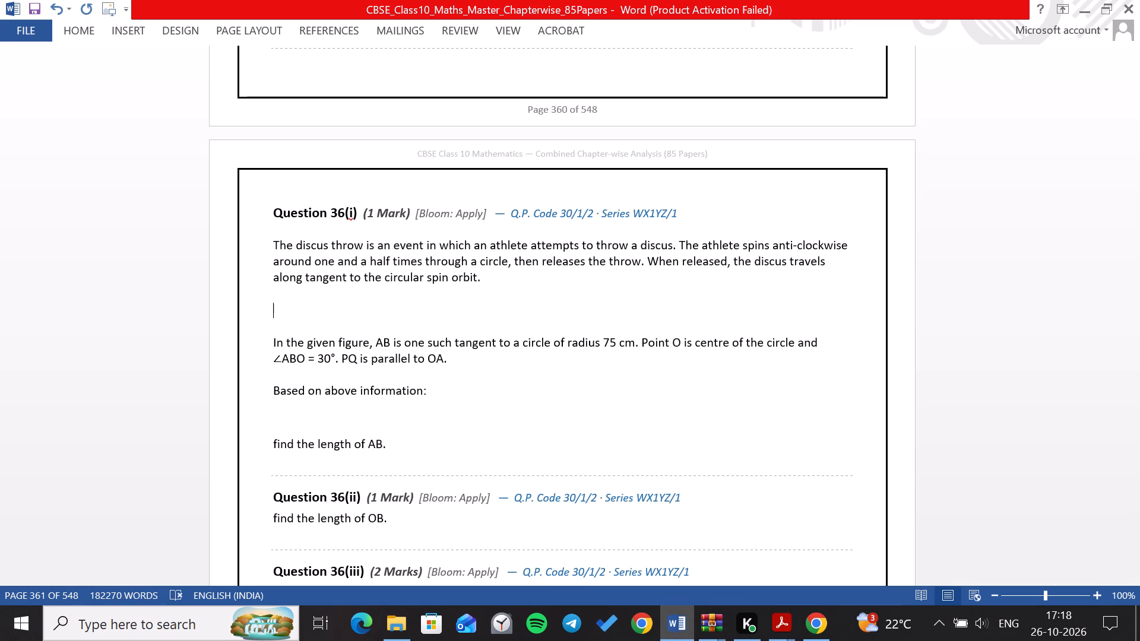
key(ctrl+v)
click(399, 373)
click(93, 25)
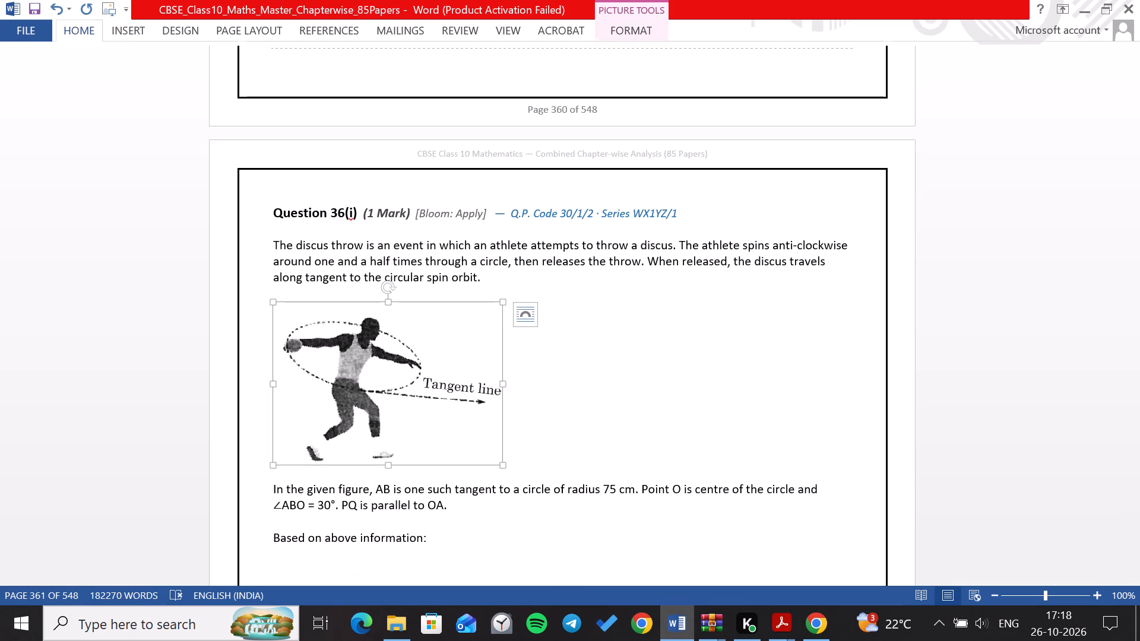
click(363, 88)
Shrink the discus-thrower picture proportionally to about four-fifths of its size.
scroll(487, 331, down, 7)
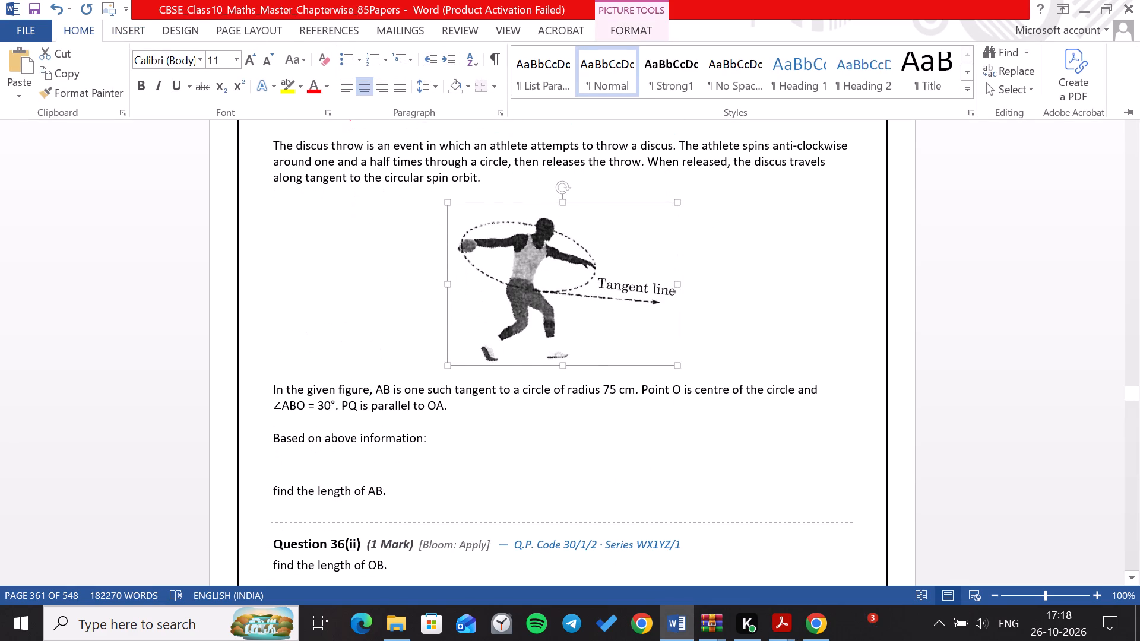
click(677, 366)
drag(677, 366, 631, 316)
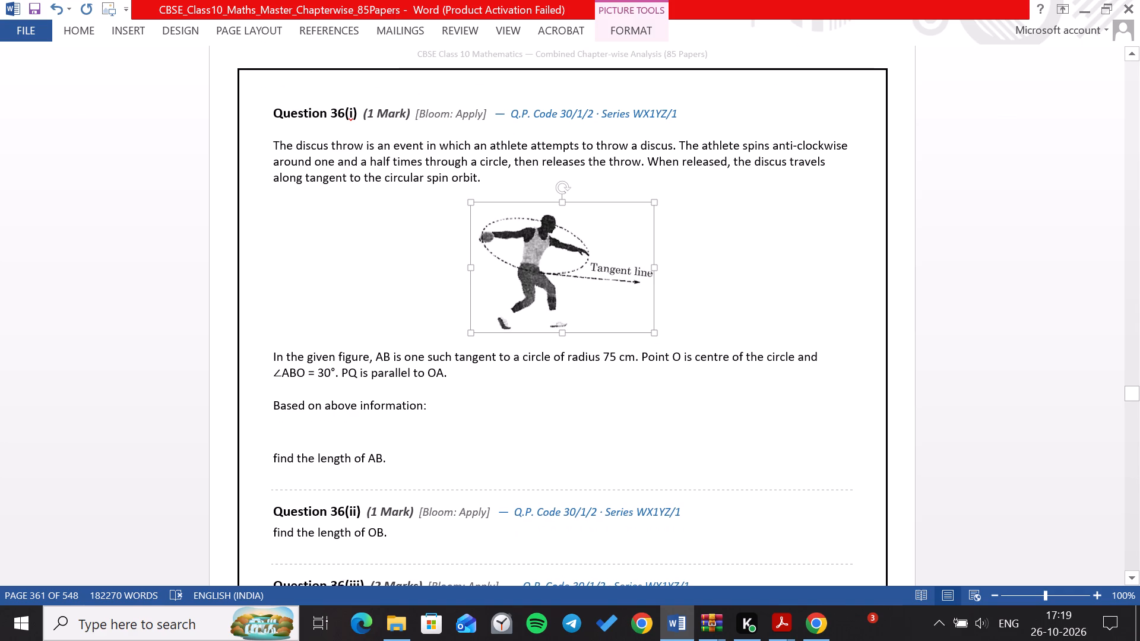
Copy the circle figure with tangent AB from the same PDF page into a centred new line below "PQ is parallel to OA.".
click(458, 379)
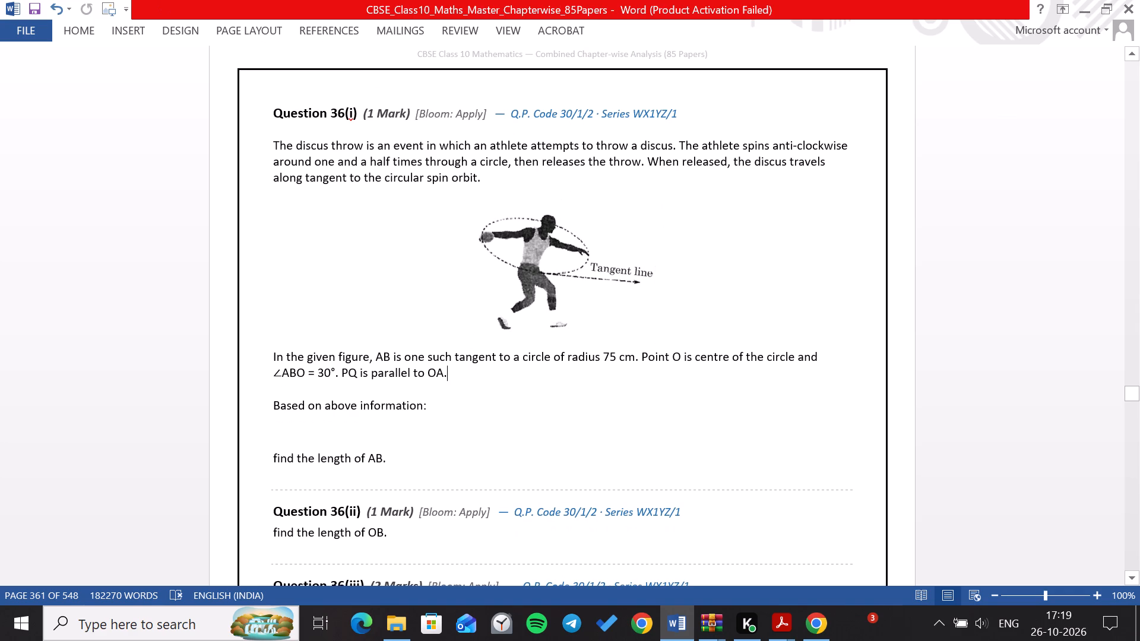
key(Return)
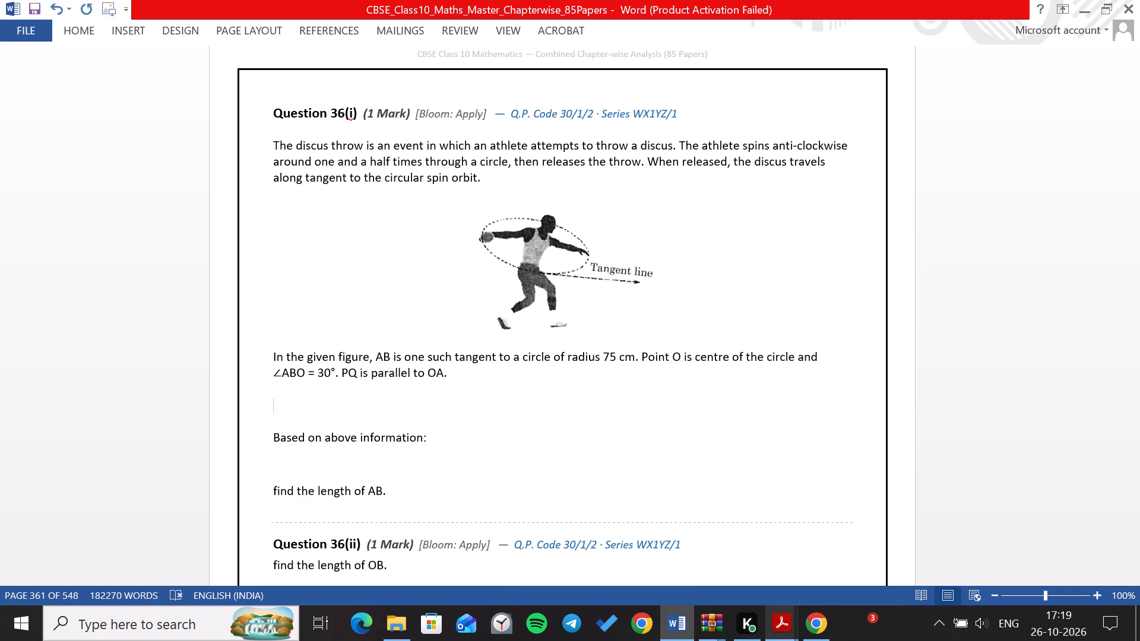
click(996, 560)
key(shift+super+s)
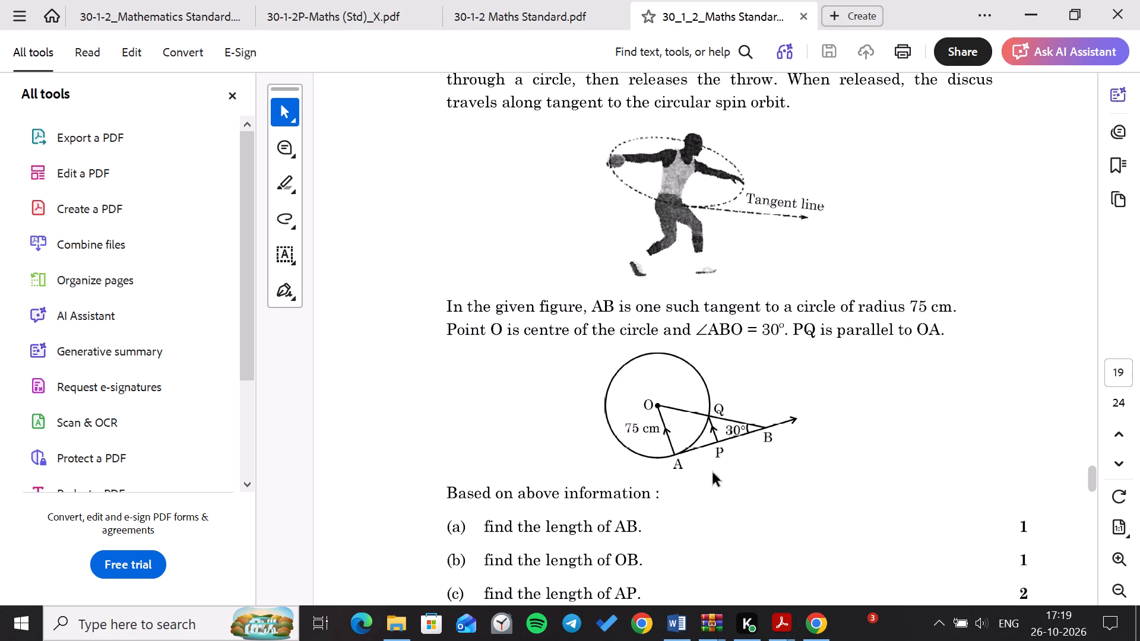
drag(594, 342, 808, 477)
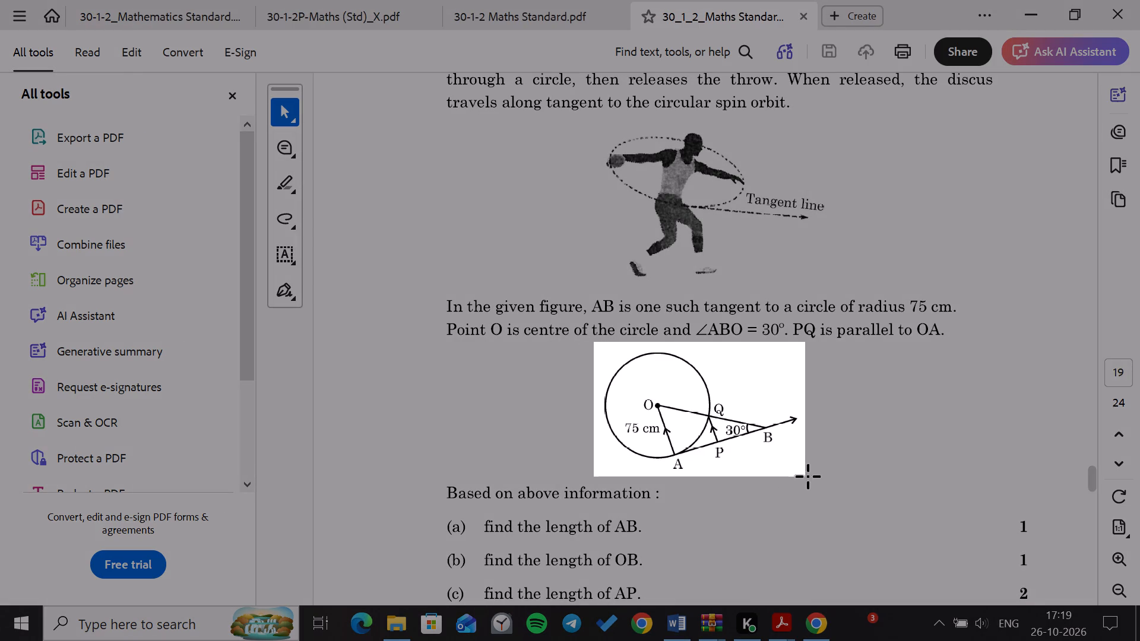
drag(808, 477, 809, 475)
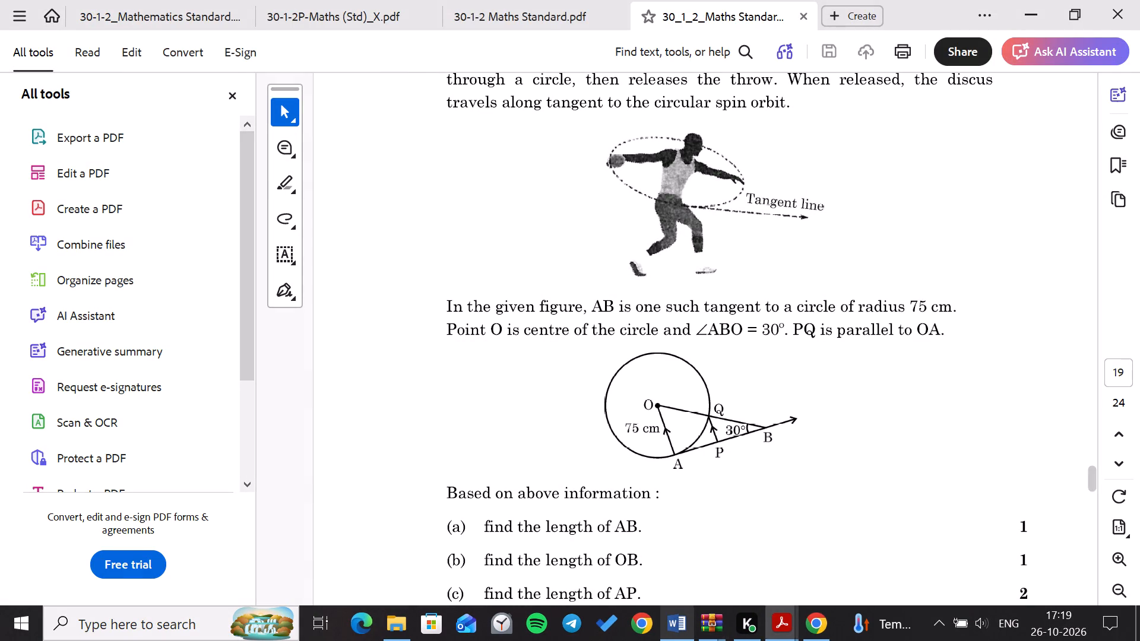
click(684, 621)
key(ctrl+v)
click(363, 430)
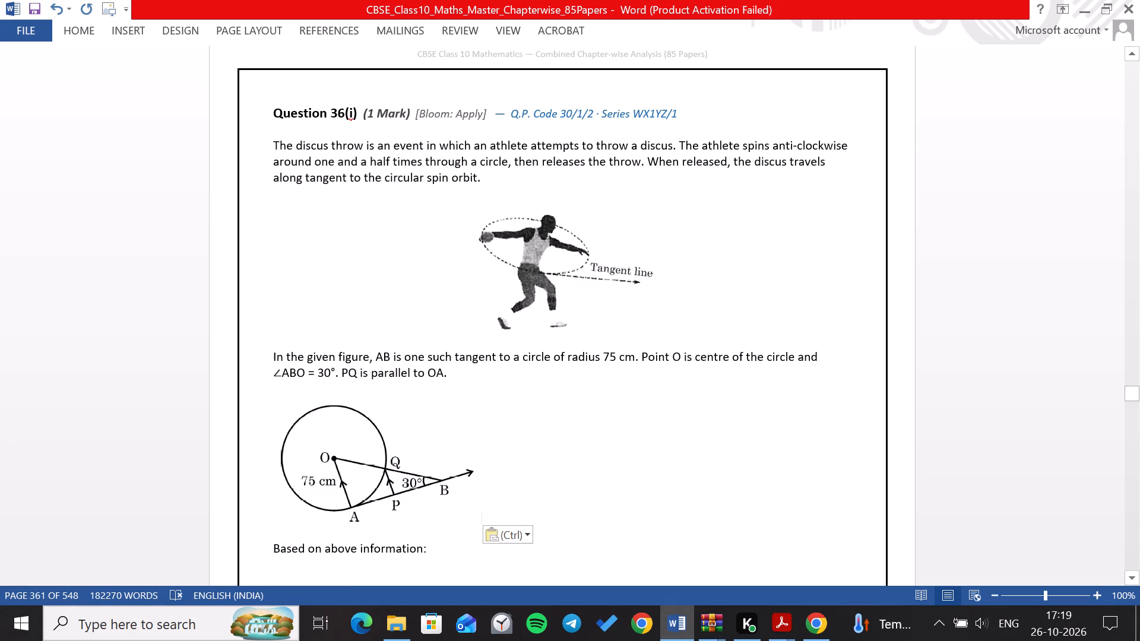
click(84, 26)
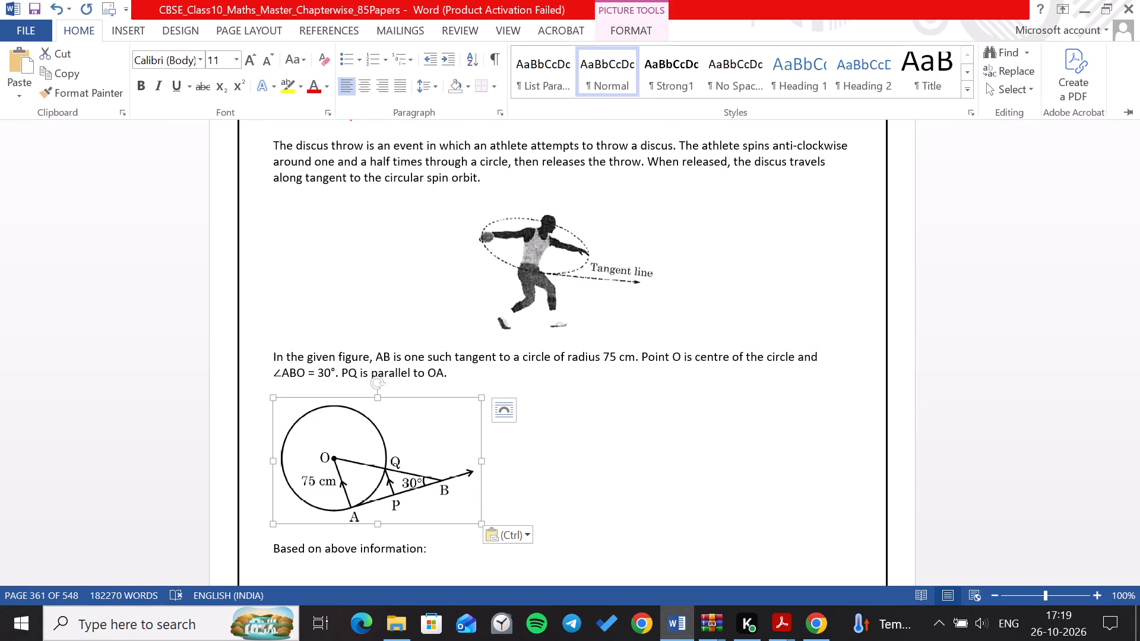
click(358, 93)
Remove the blank line above "find the length of AB." in Question 36(i).
scroll(649, 341, down, 20)
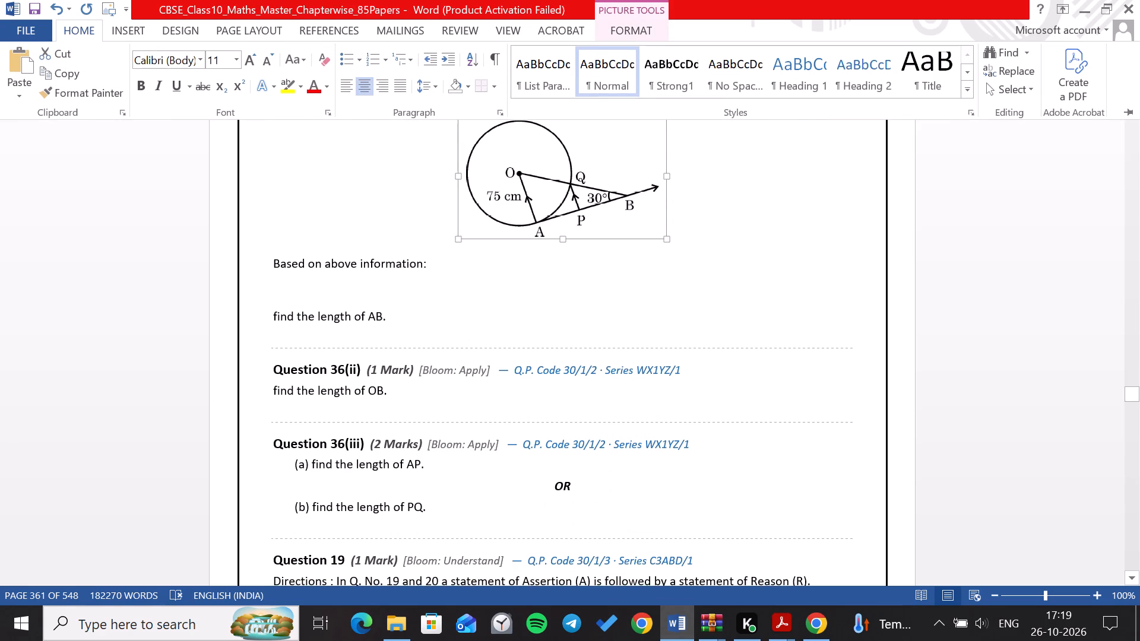
click(259, 319)
click(269, 319)
key(BackSpace)
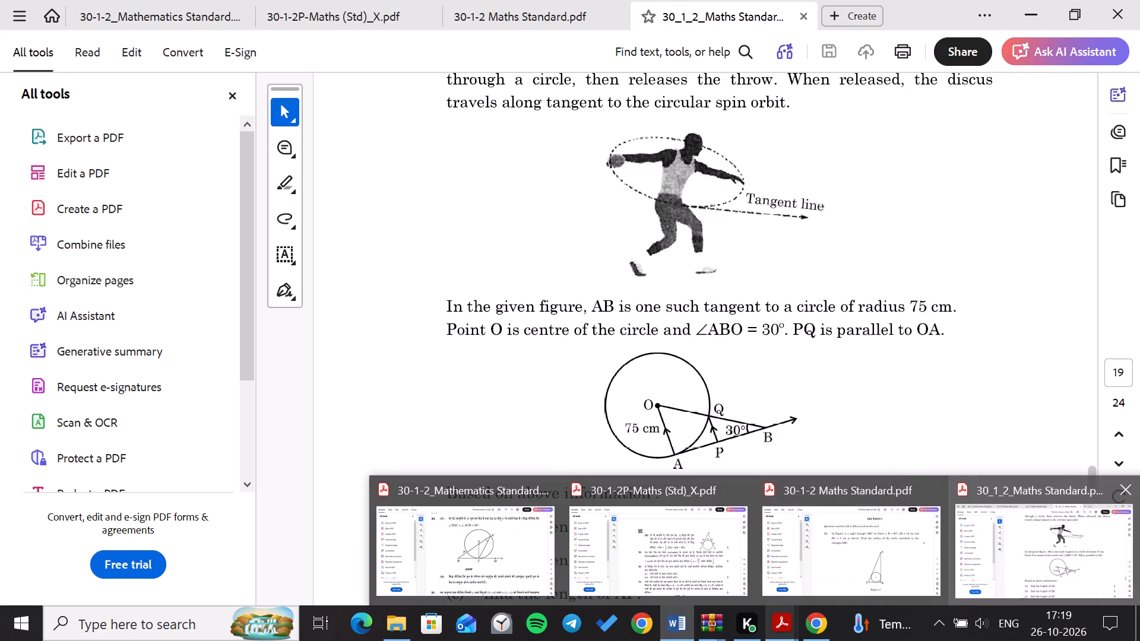
Review the questions following 36(i) in the Word document for missing diagrams and case-study text.
click(1025, 554)
click(677, 620)
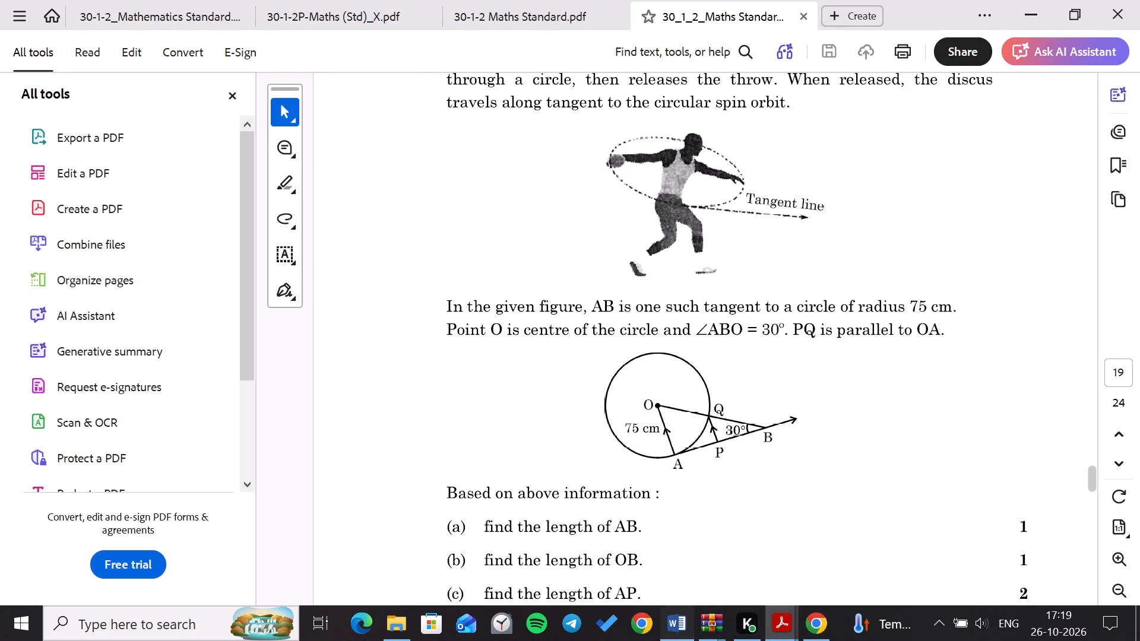
scroll(620, 423, down, 19)
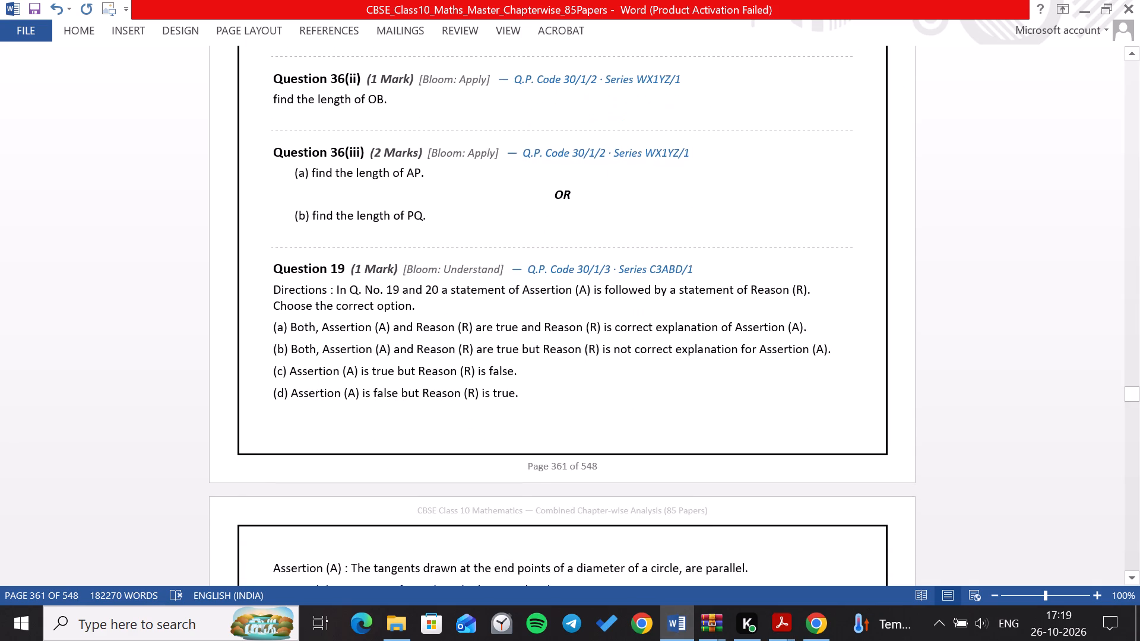
scroll(620, 423, down, 16)
scroll(613, 420, down, 8)
scroll(613, 420, up, 6)
scroll(613, 420, down, 10)
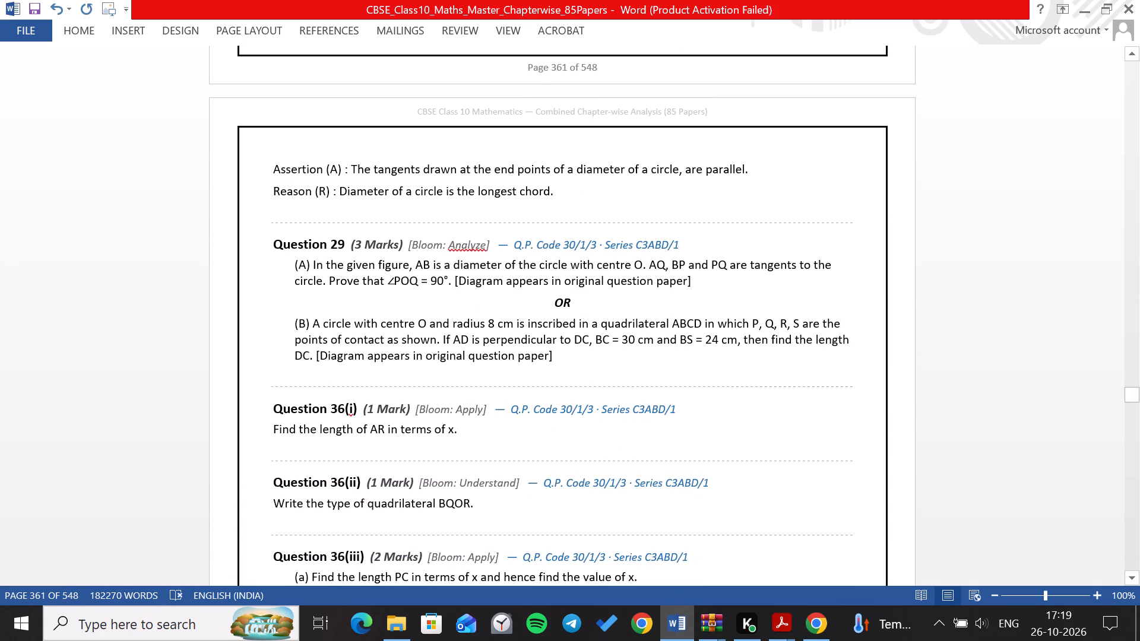
scroll(390, 254, down, 6)
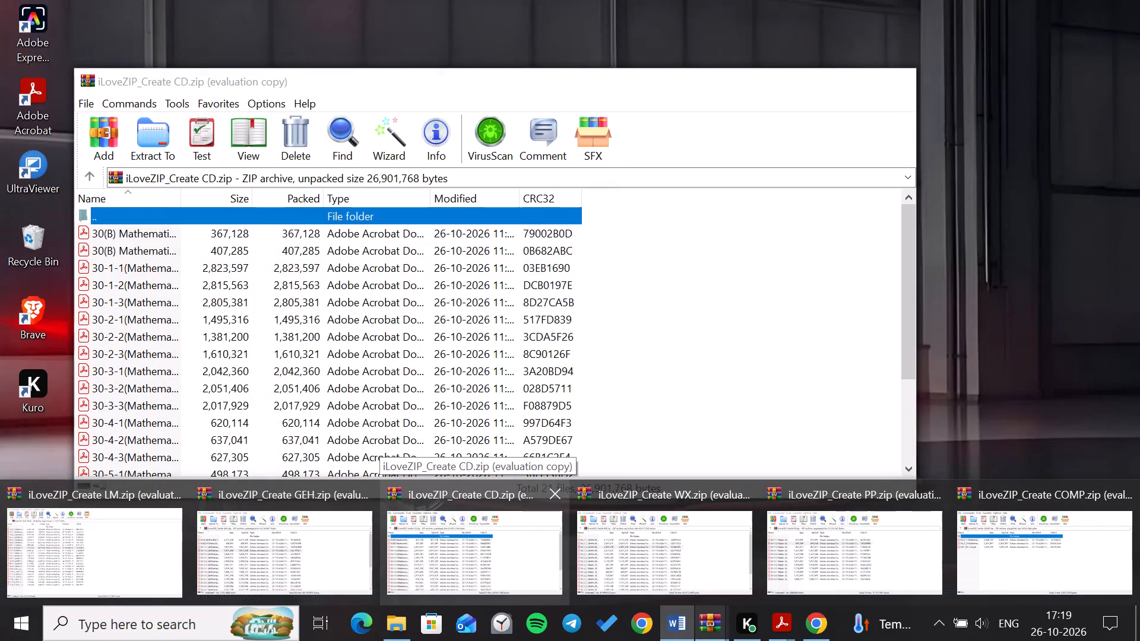
Open the 30-1-3 Mathematics Standard PDF from the iLoveZIP_Create CD.zip archive and find Question 29.
click(508, 562)
double_click(96, 300)
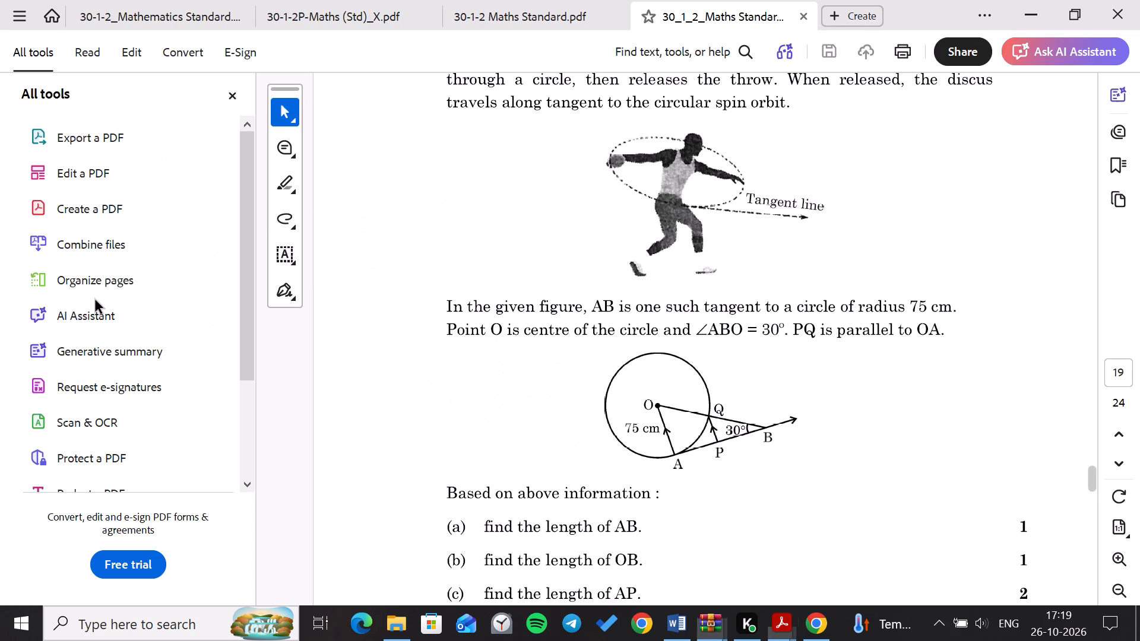
drag(1093, 91, 1092, 400)
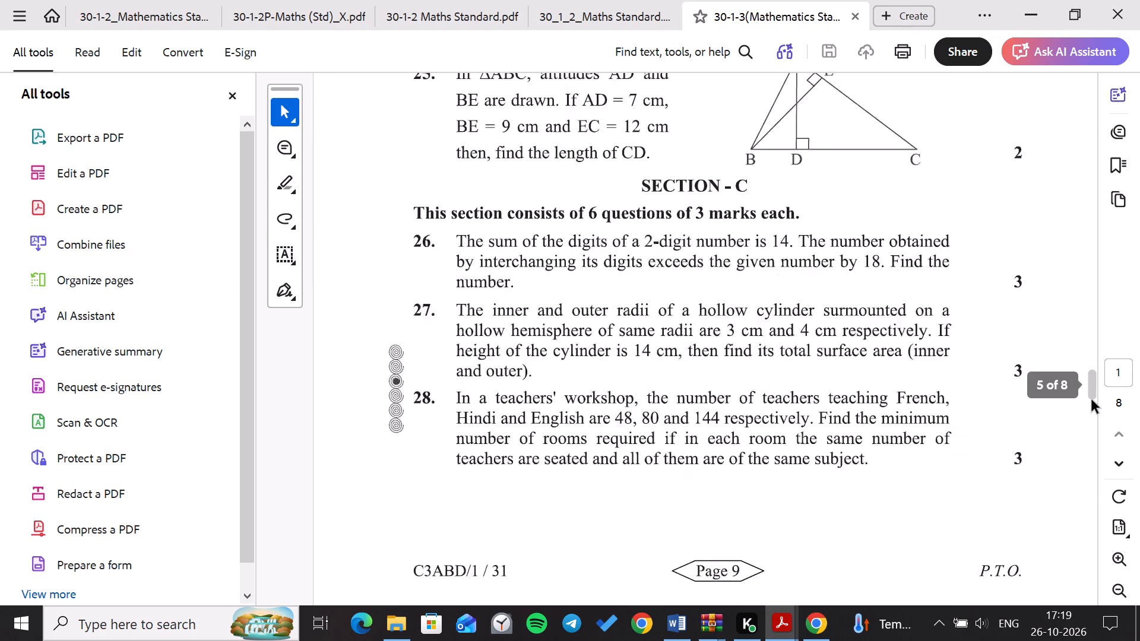
drag(1092, 400, 1091, 417)
scroll(916, 391, down, 4)
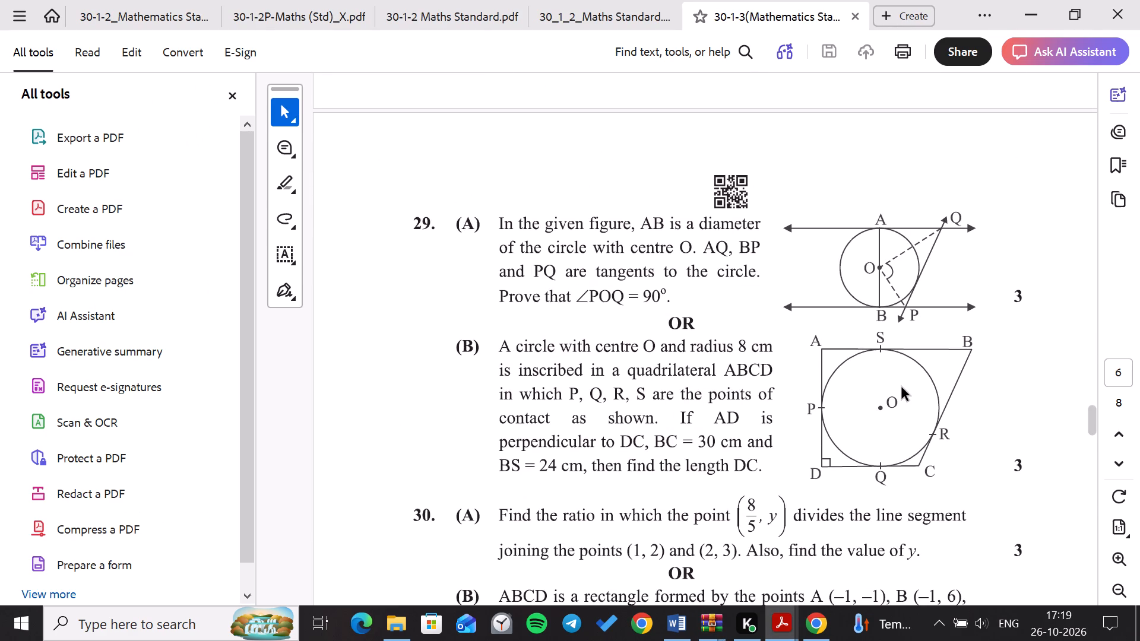
Replace the "[Diagram appears in original question paper]" note in Question 29(A) with its tangent-circle figure captured from the PDF, centred.
key(shift+super+s)
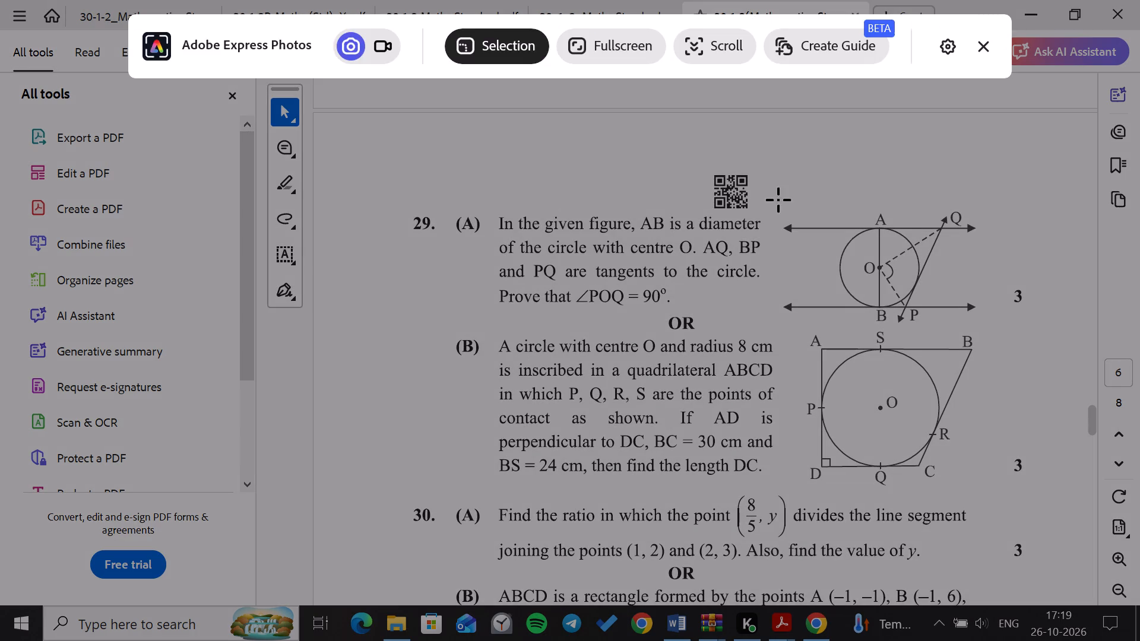
drag(778, 200, 990, 328)
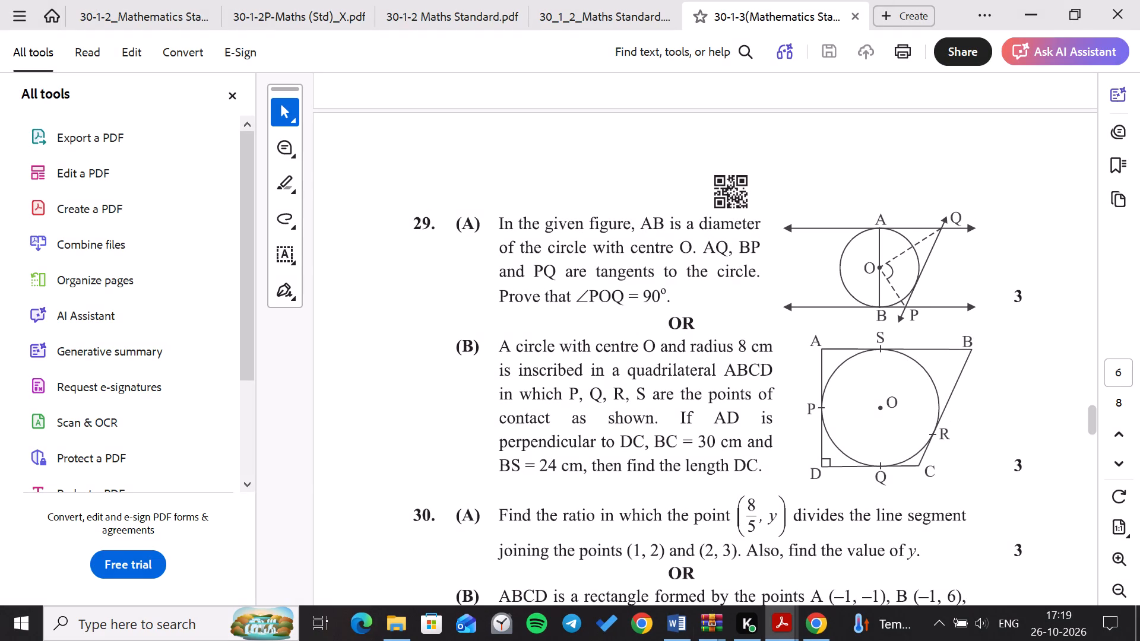
click(661, 619)
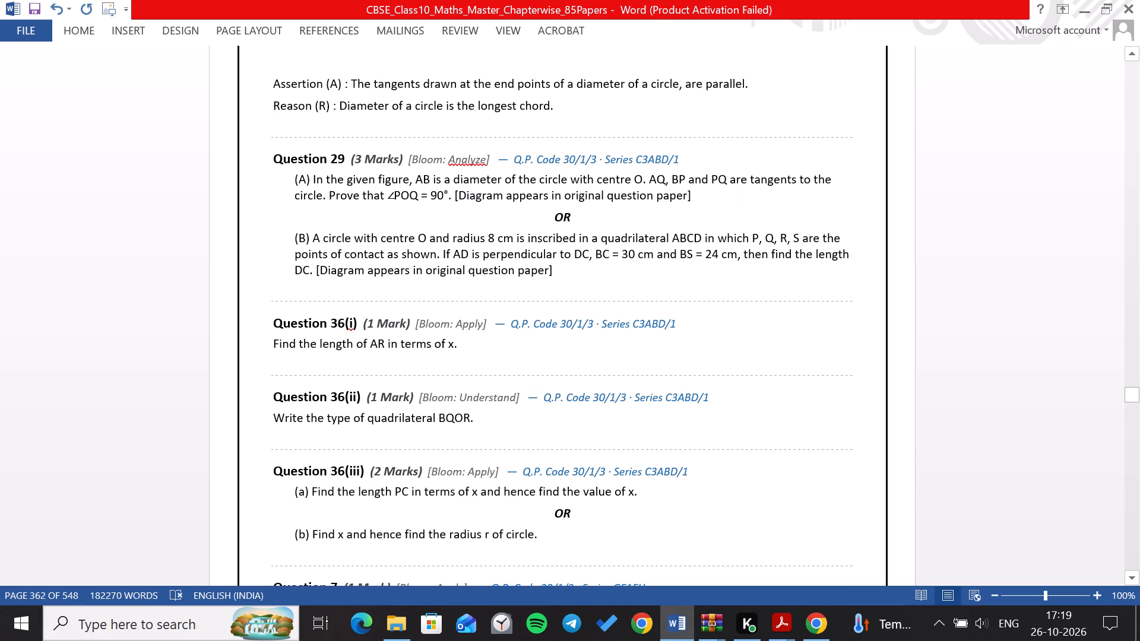
drag(455, 195, 701, 199)
key(BackSpace)
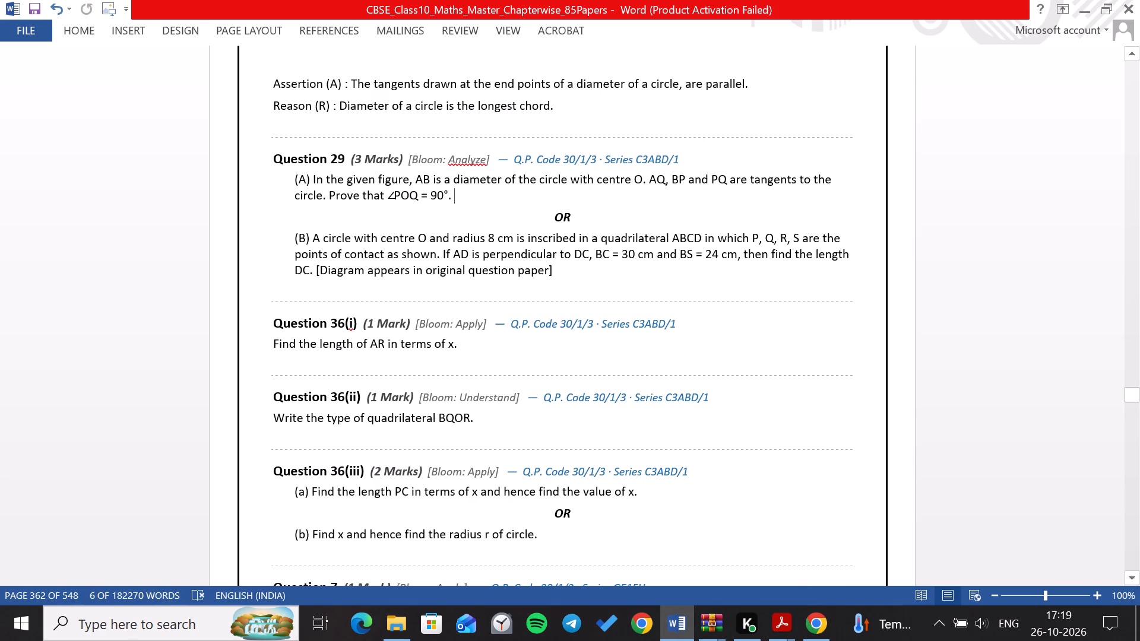
key(Return)
key(ctrl+z)
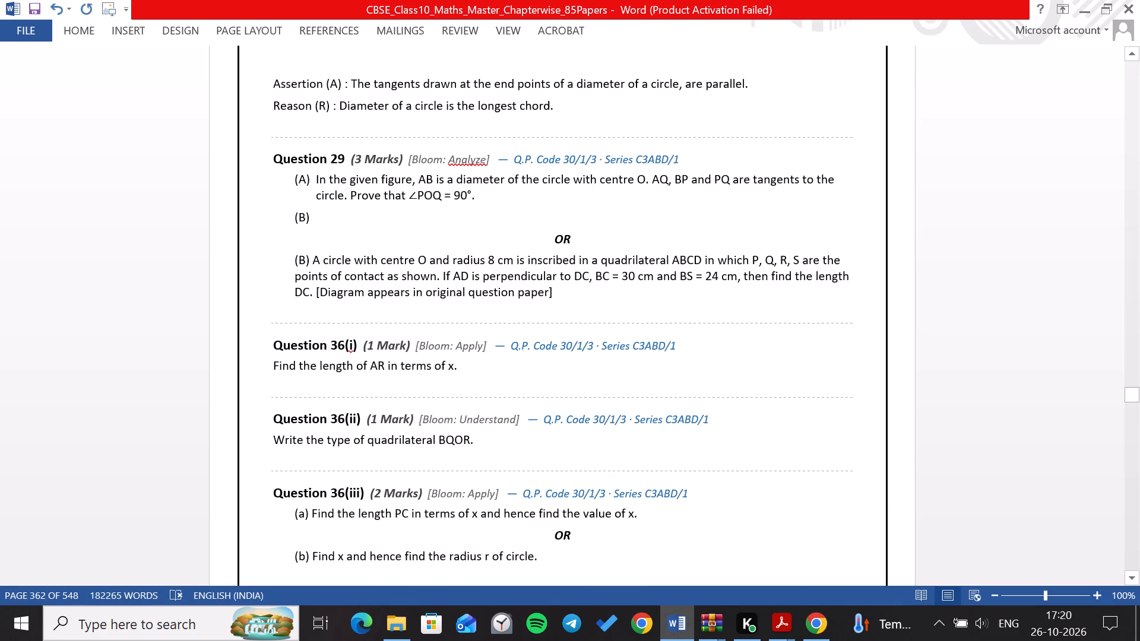
key(ctrl+v)
click(414, 291)
click(94, 23)
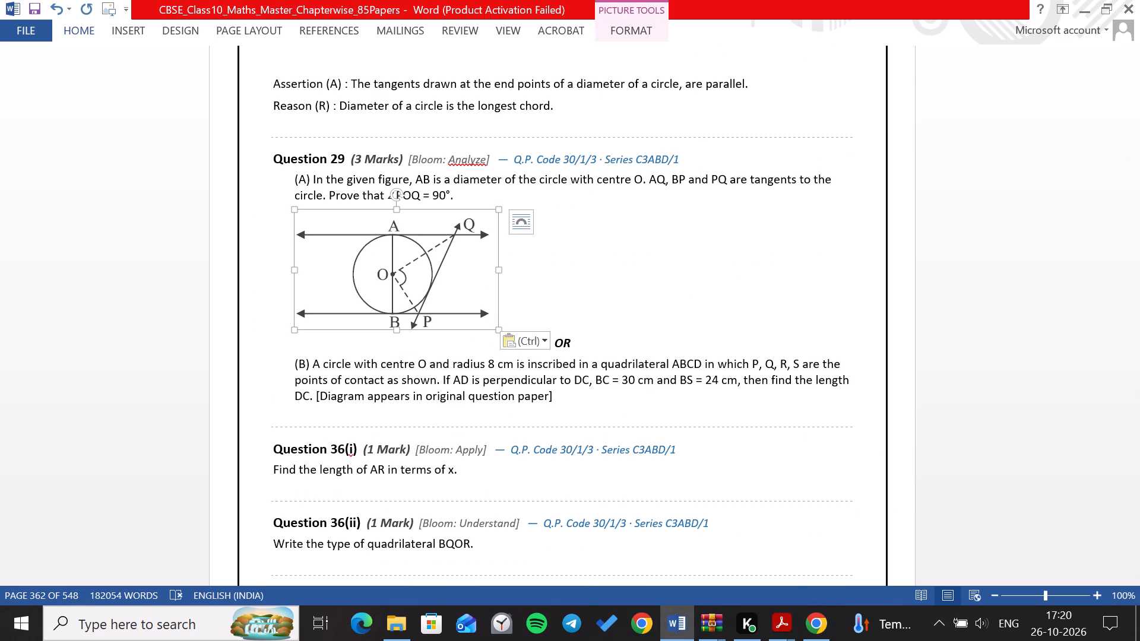
click(371, 83)
Replace the "[Diagram appears in original question paper]" note in Question 29(B) with its circle-in-quadrilateral ABCD figure captured from the 30-1-3 PDF.
scroll(582, 280, down, 6)
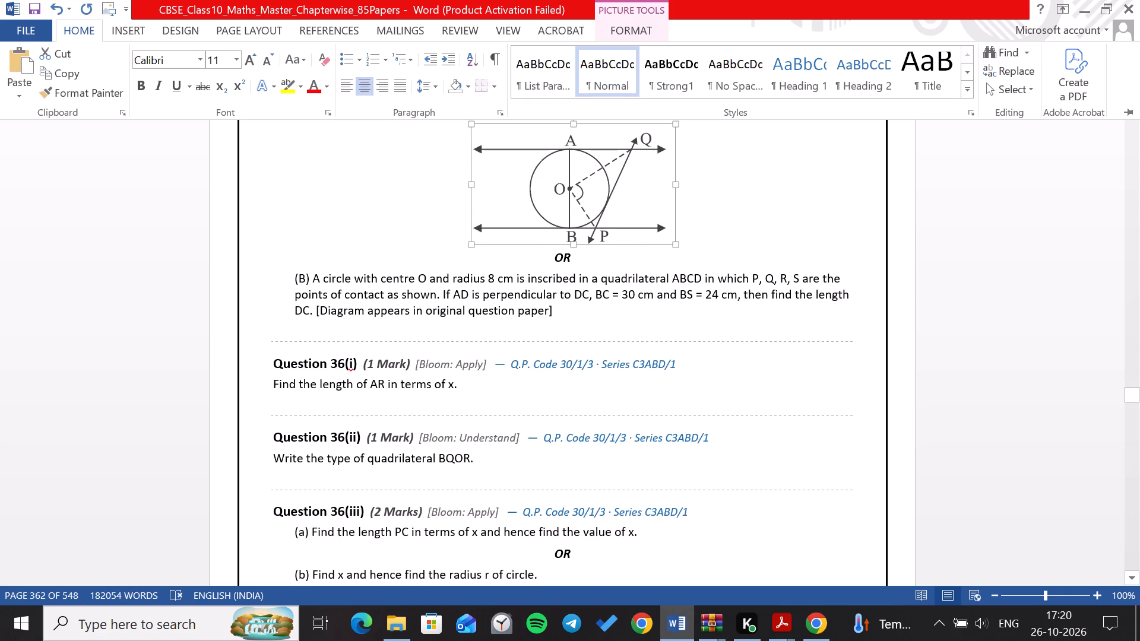
click(315, 310)
drag(315, 310, 547, 316)
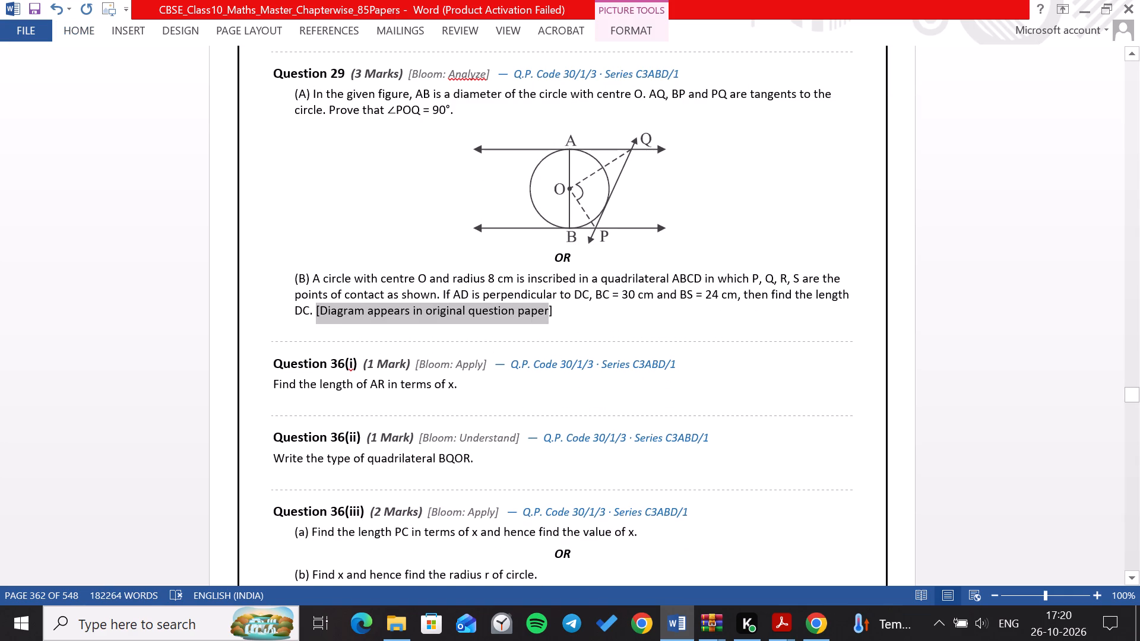
drag(547, 316, 554, 316)
key(BackSpace)
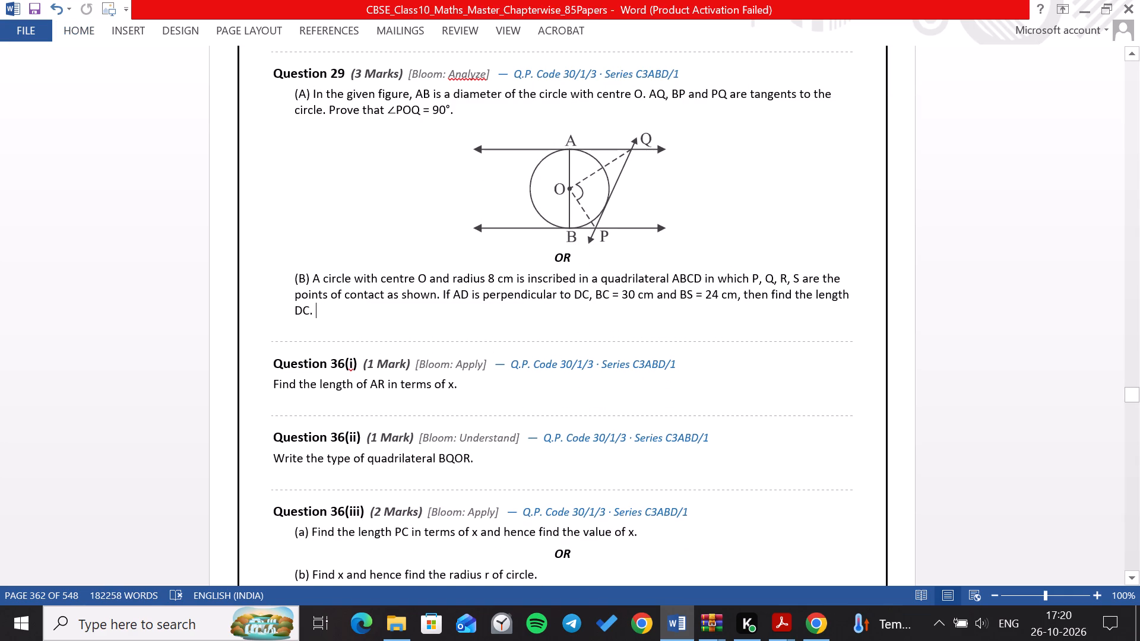
key(Return)
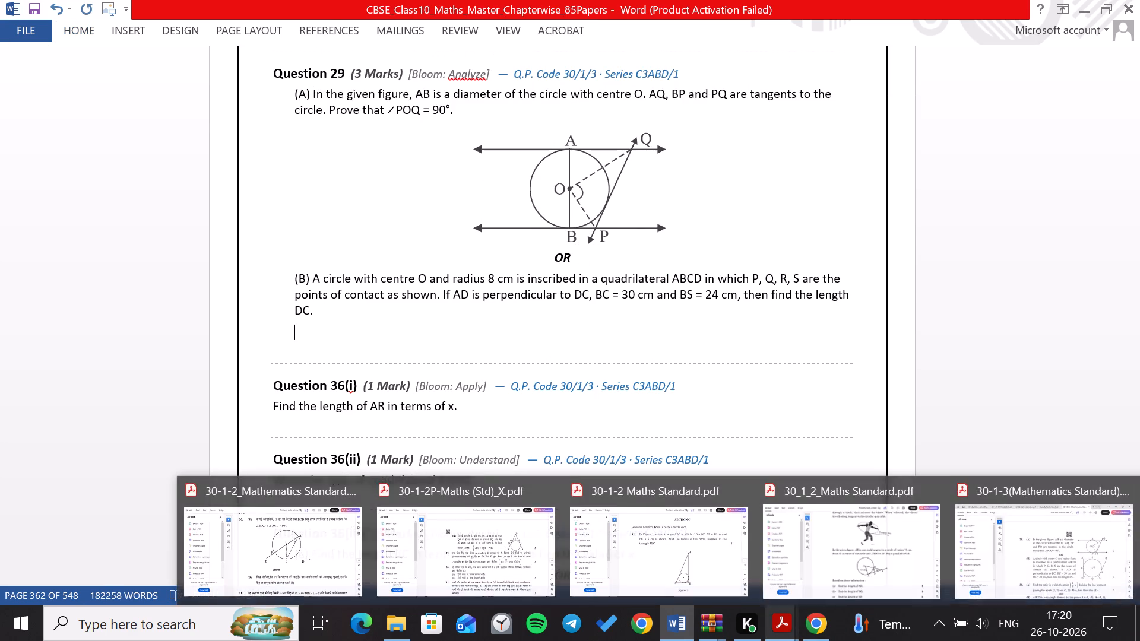
click(1049, 551)
key(shift+super+s)
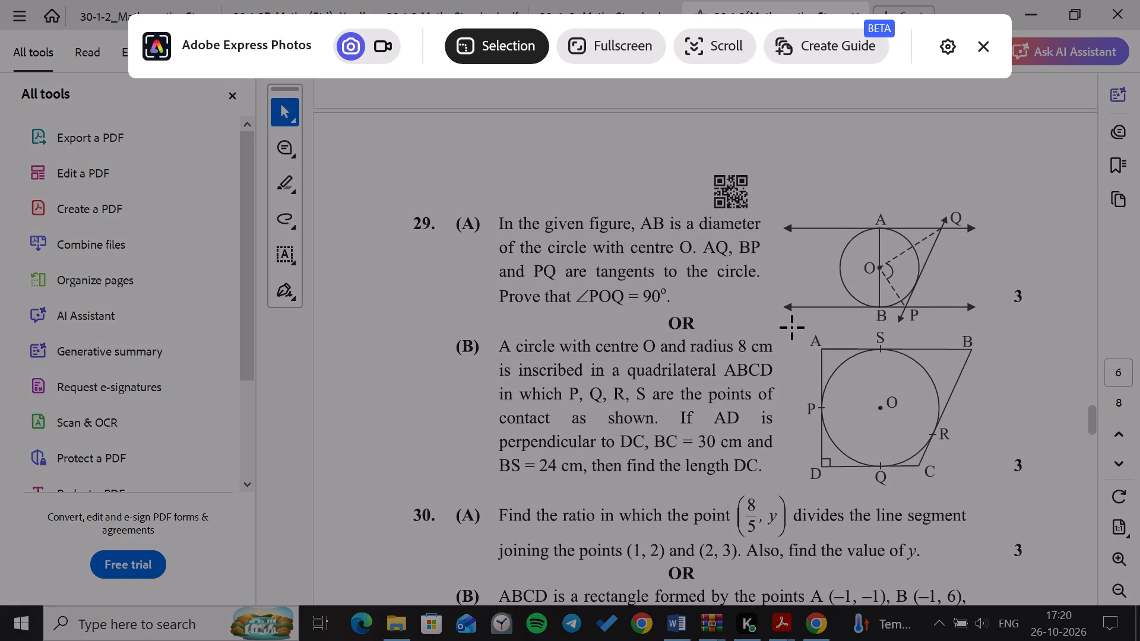
drag(792, 328, 991, 484)
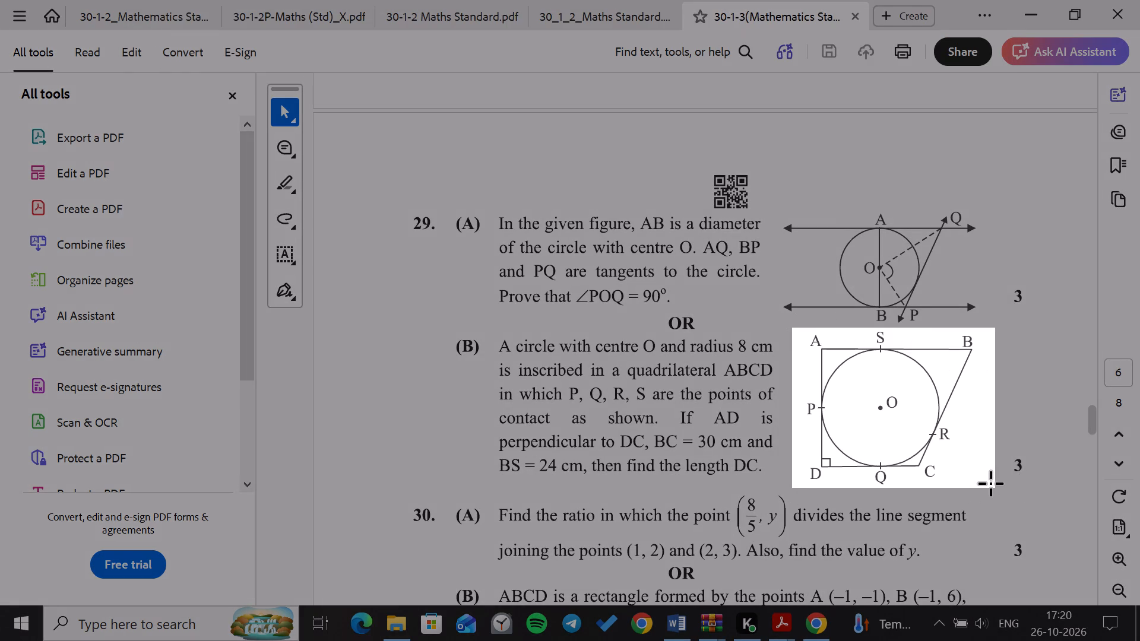
drag(991, 484, 984, 494)
click(685, 618)
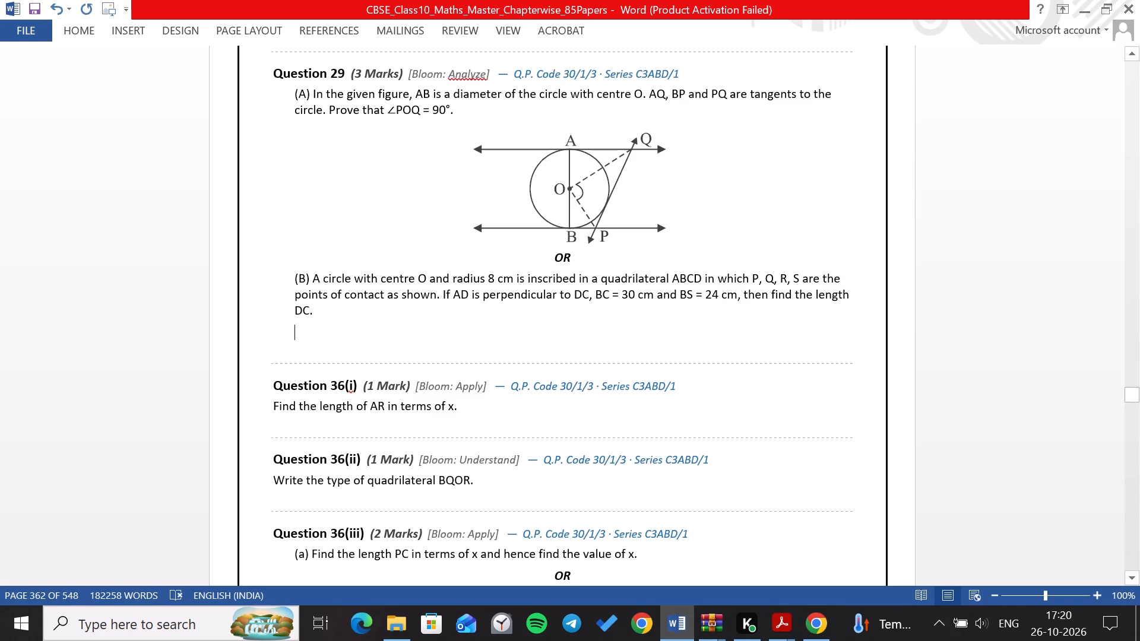
key(ctrl+v)
Centre the Question 29(B) quadrilateral figure and scale it down slightly.
click(410, 390)
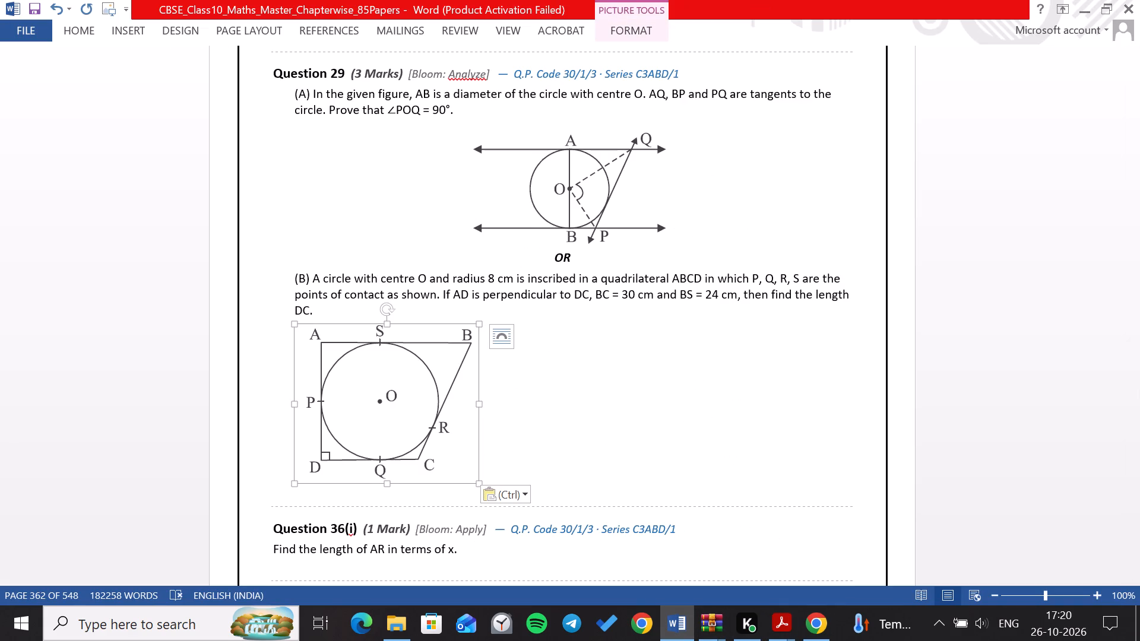
click(71, 33)
click(366, 88)
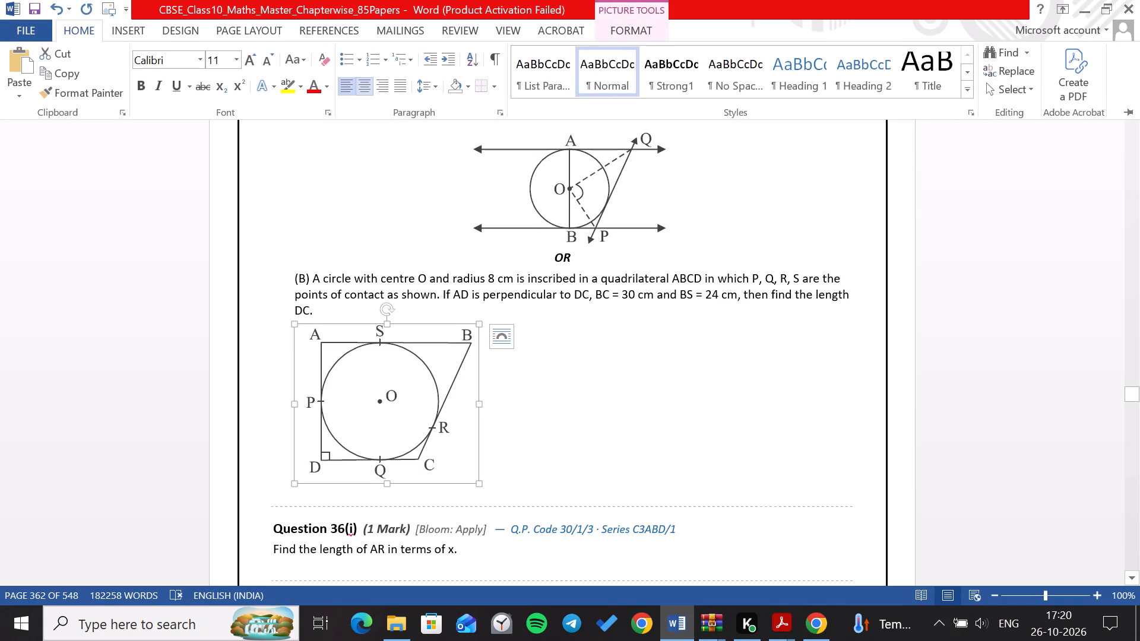
scroll(559, 280, down, 8)
click(661, 368)
drag(664, 368, 640, 334)
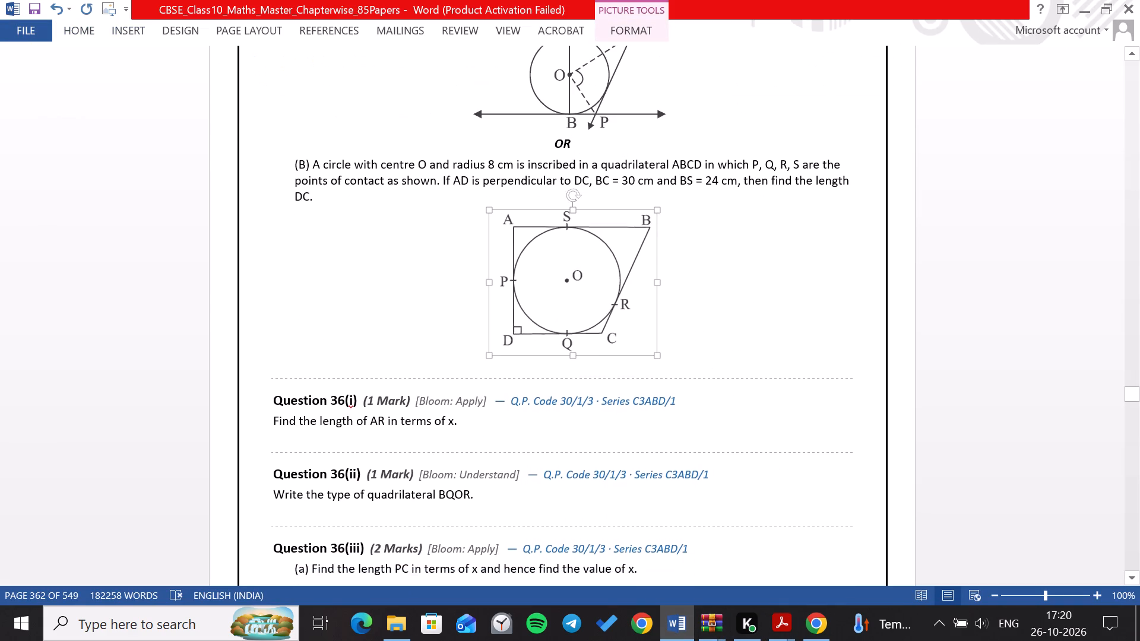
drag(640, 334, 639, 337)
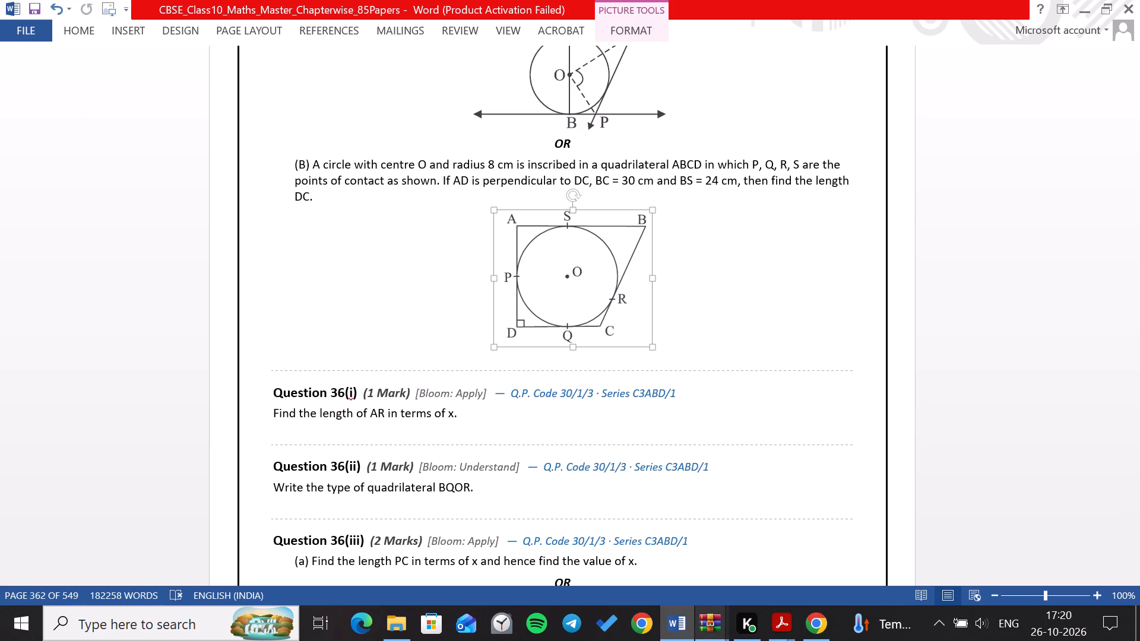
Find the Question 36 backyard case study in the 30-1-3 Mathematics Standard PDF.
click(1063, 566)
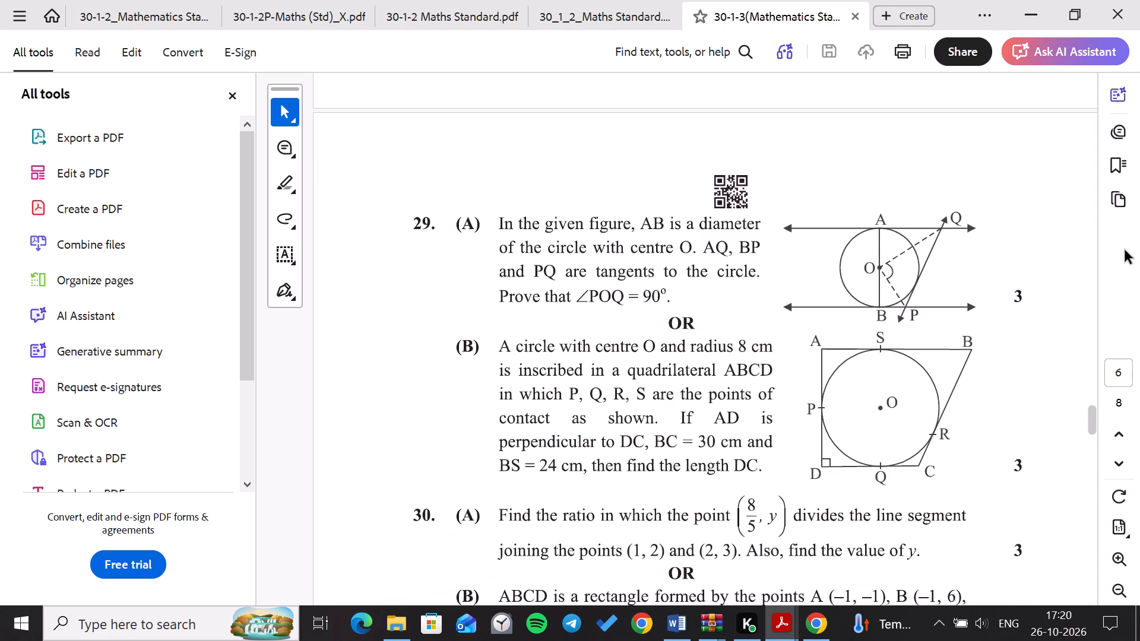
drag(1090, 423, 1091, 477)
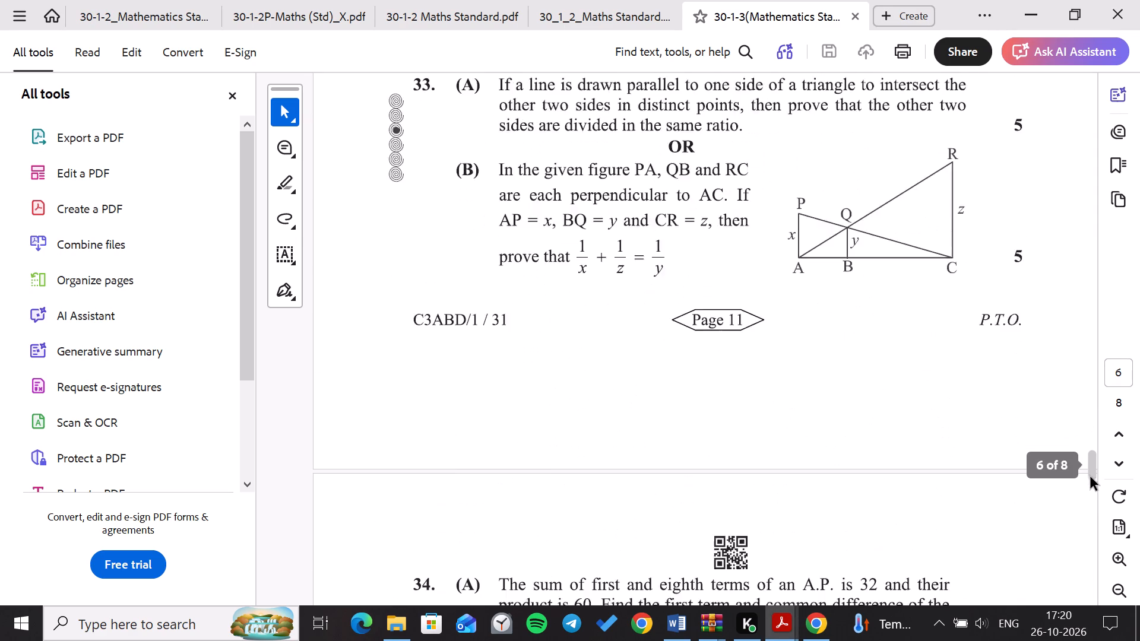
drag(1091, 477, 1086, 514)
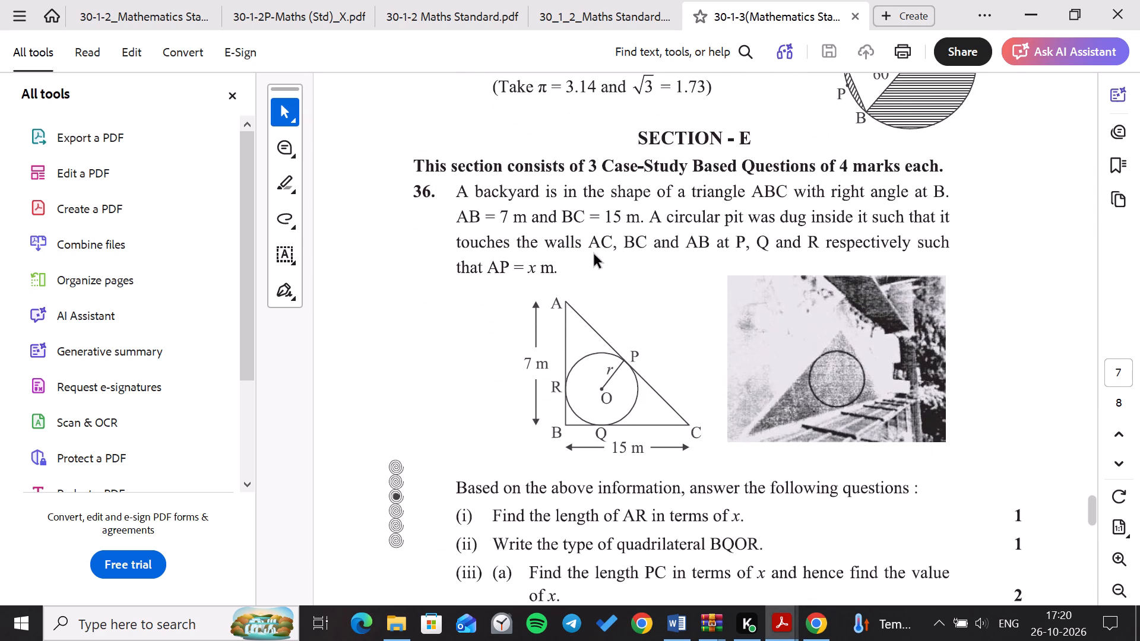
scroll(592, 248, down, 5)
scroll(592, 248, up, 1)
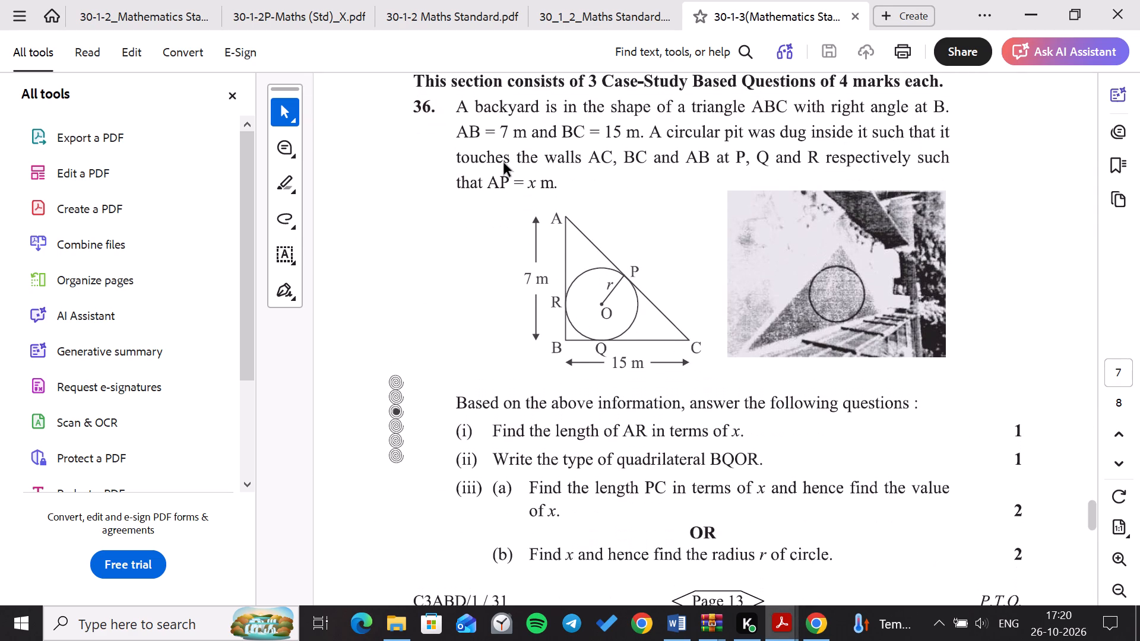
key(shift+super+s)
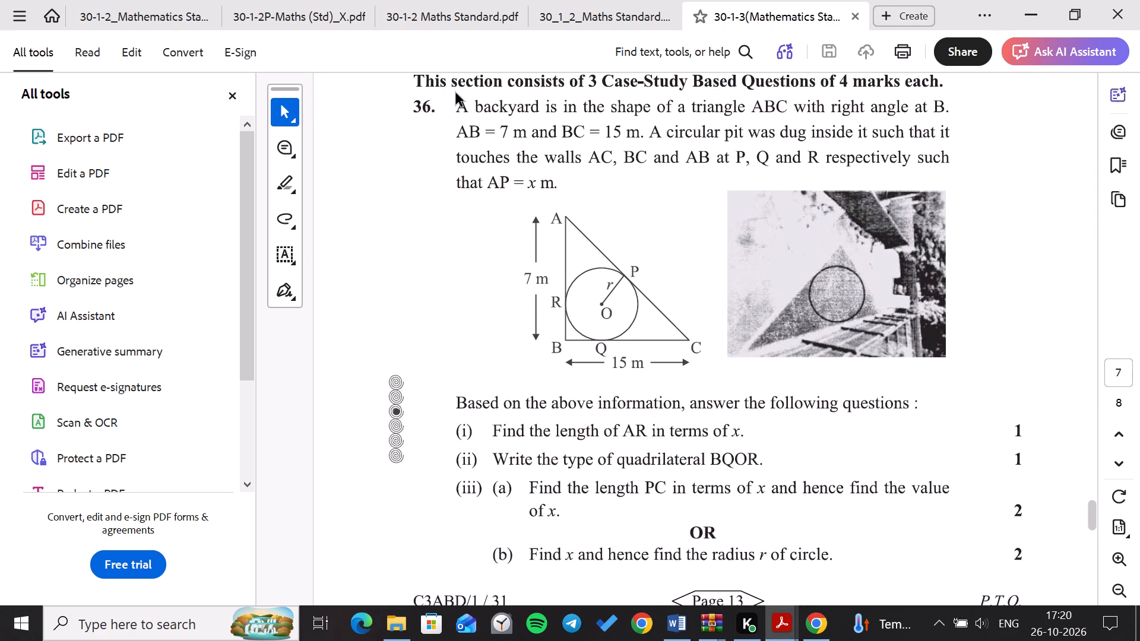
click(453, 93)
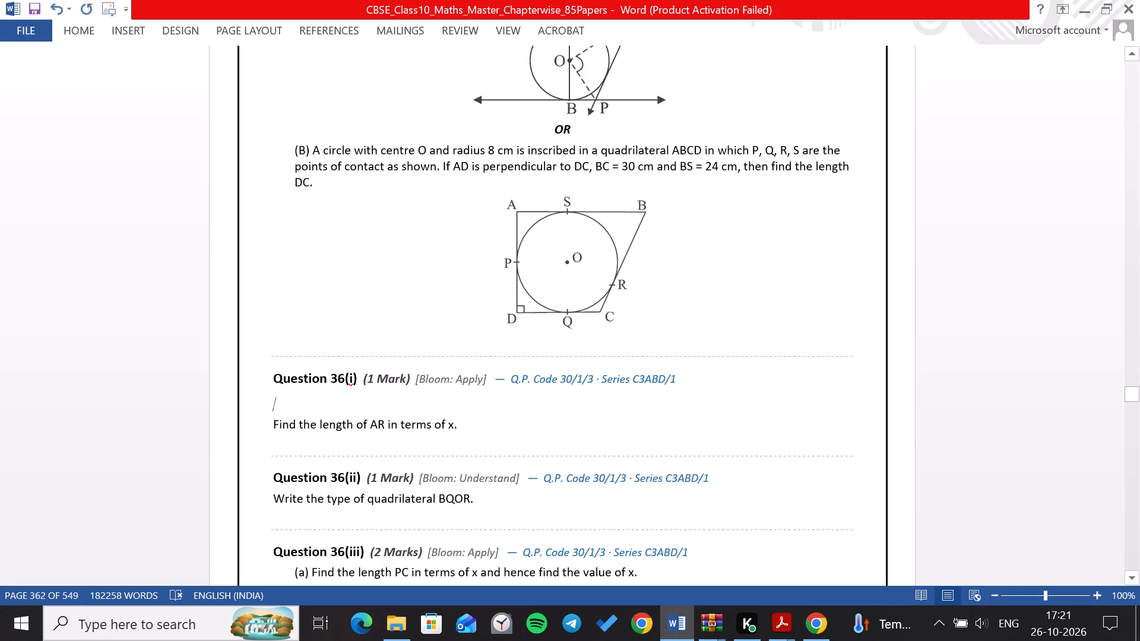
scroll(486, 401, down, 4)
Format the pasted backyard case-study text under Question 36(i) in Calibri (Body), size 11.
drag(267, 353, 518, 427)
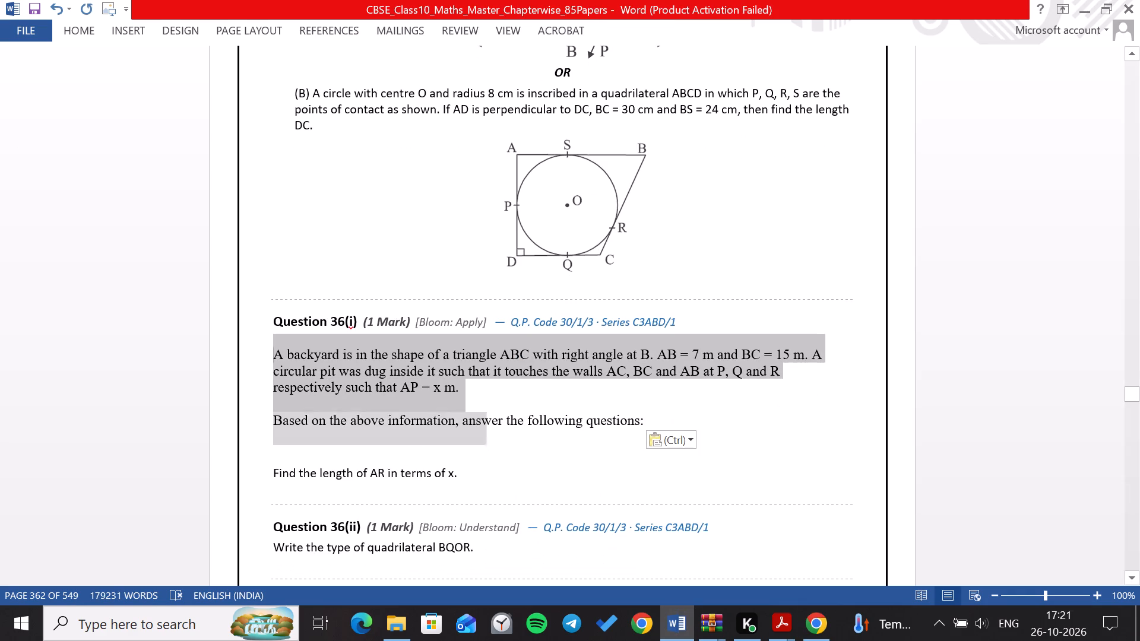
drag(518, 427, 668, 418)
click(743, 361)
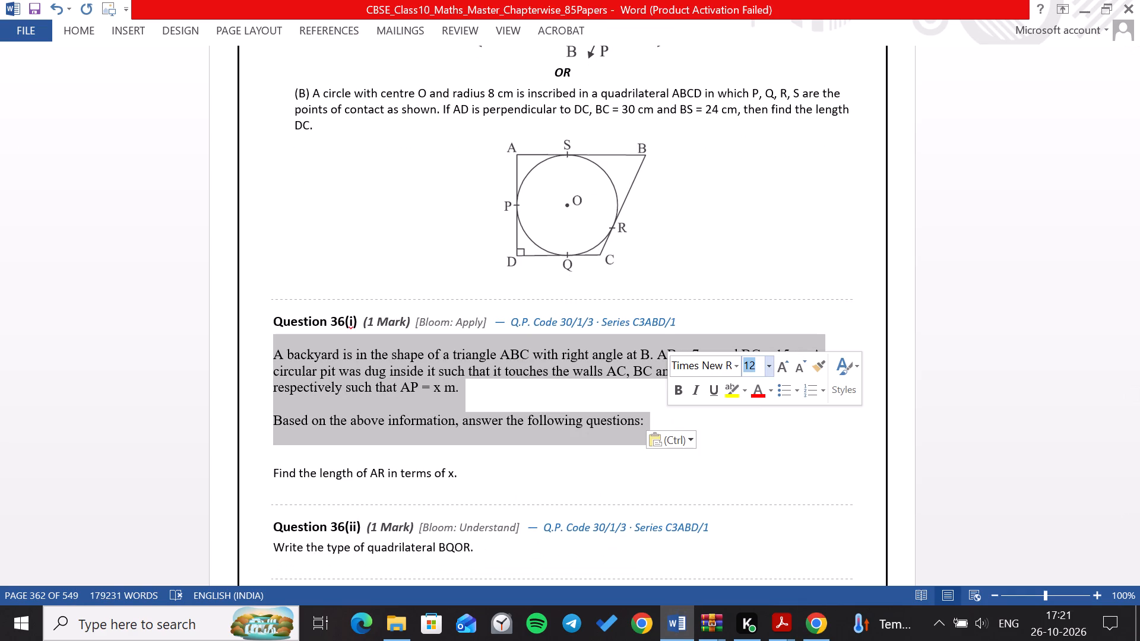
click(740, 366)
click(755, 44)
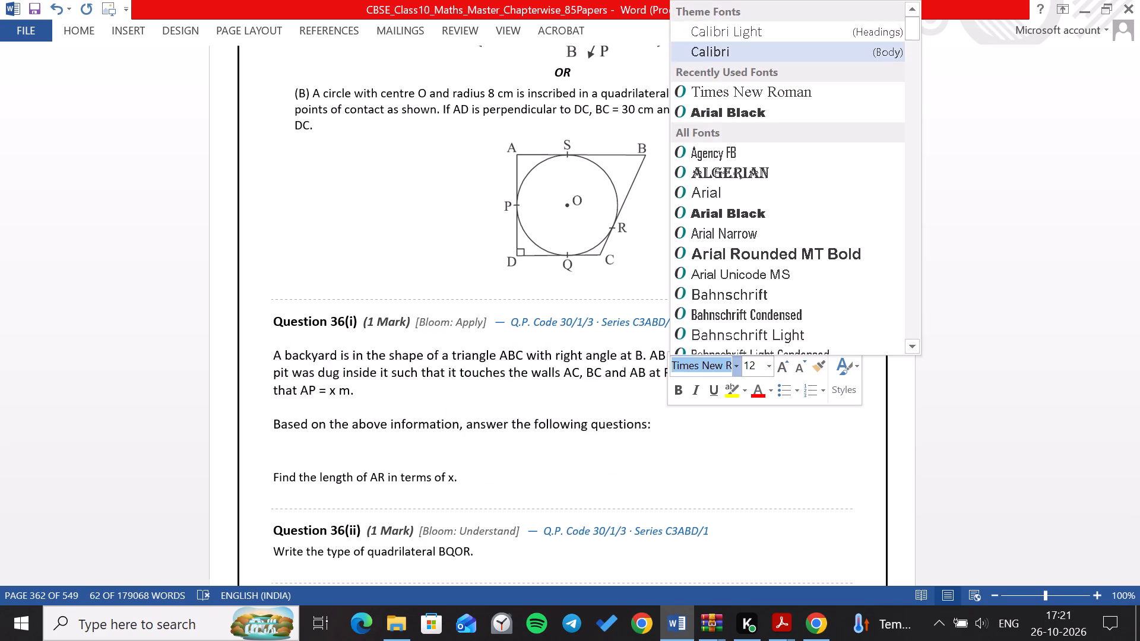
right_click(701, 377)
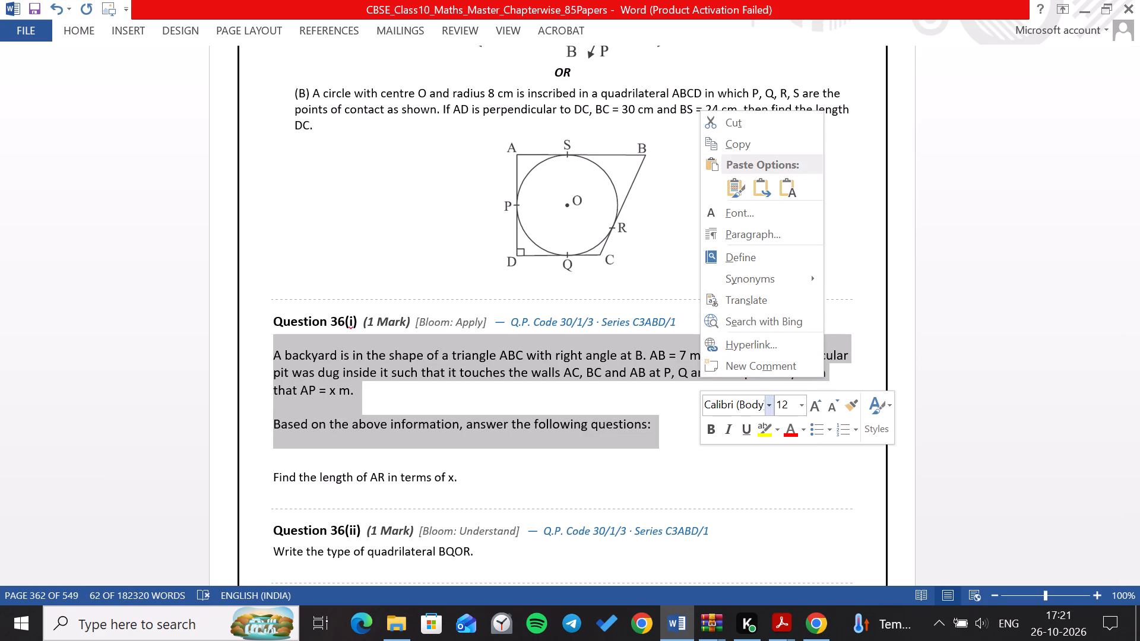
click(803, 403)
click(789, 185)
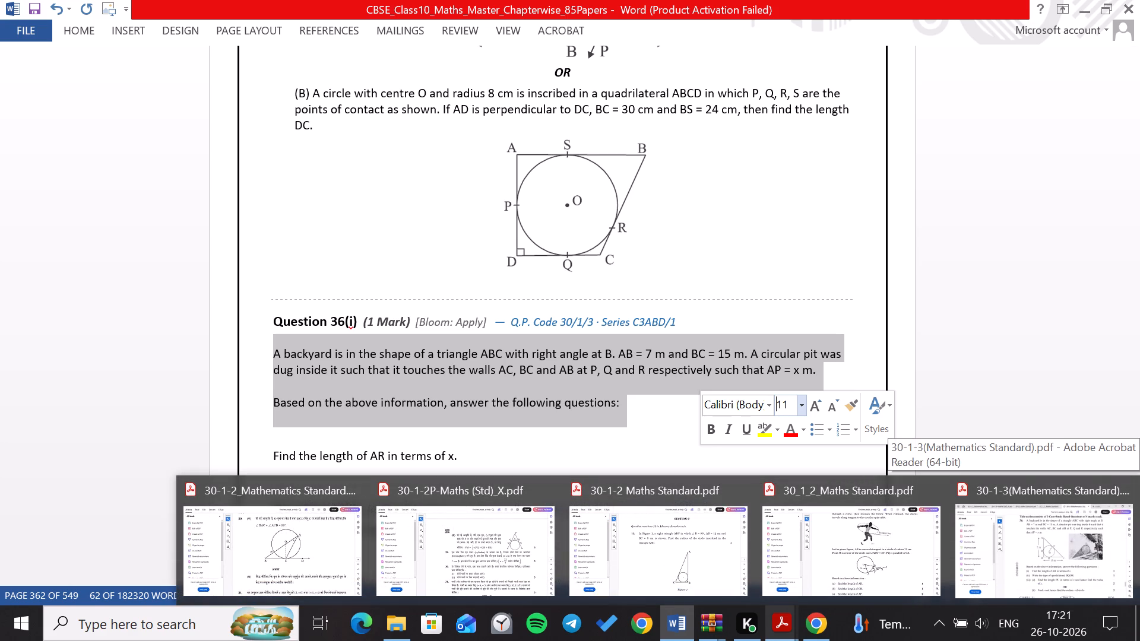
Capture Question 36's triangle diagram and photo from the 30-1-3 PDF and paste them in Word on a new line after the "AP = x m" passage.
click(1034, 580)
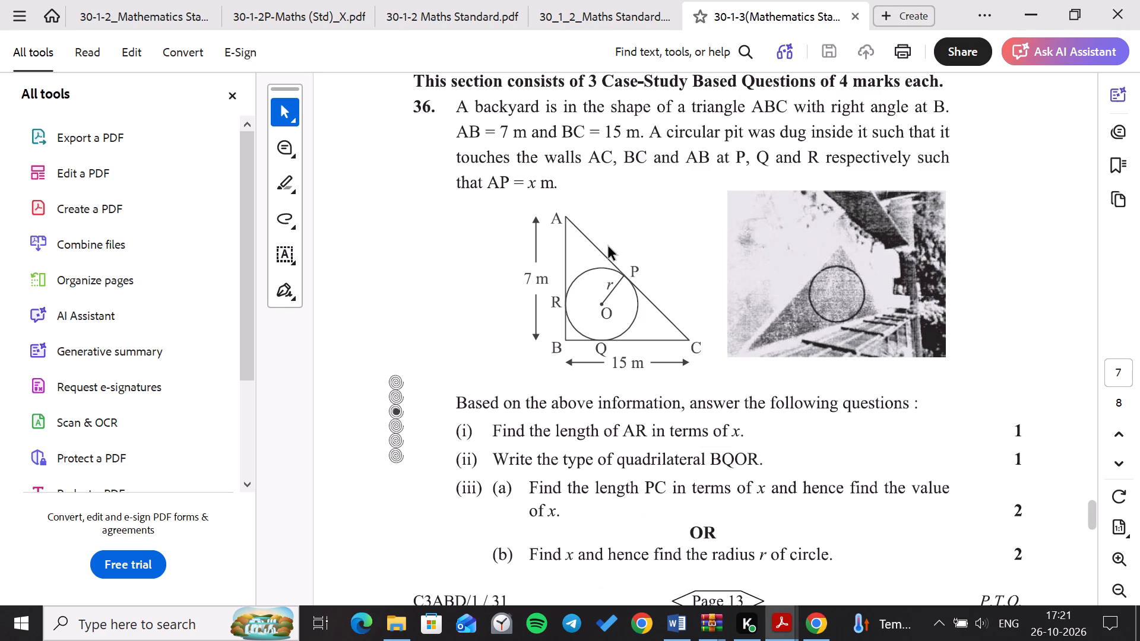
key(shift+super+s)
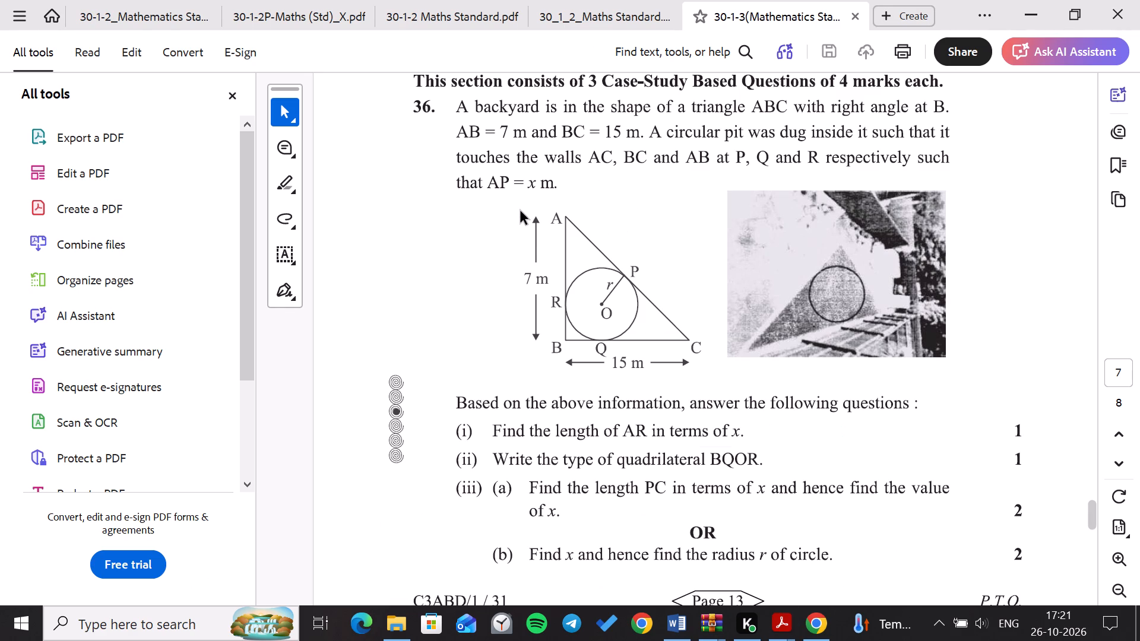
drag(521, 189, 537, 213)
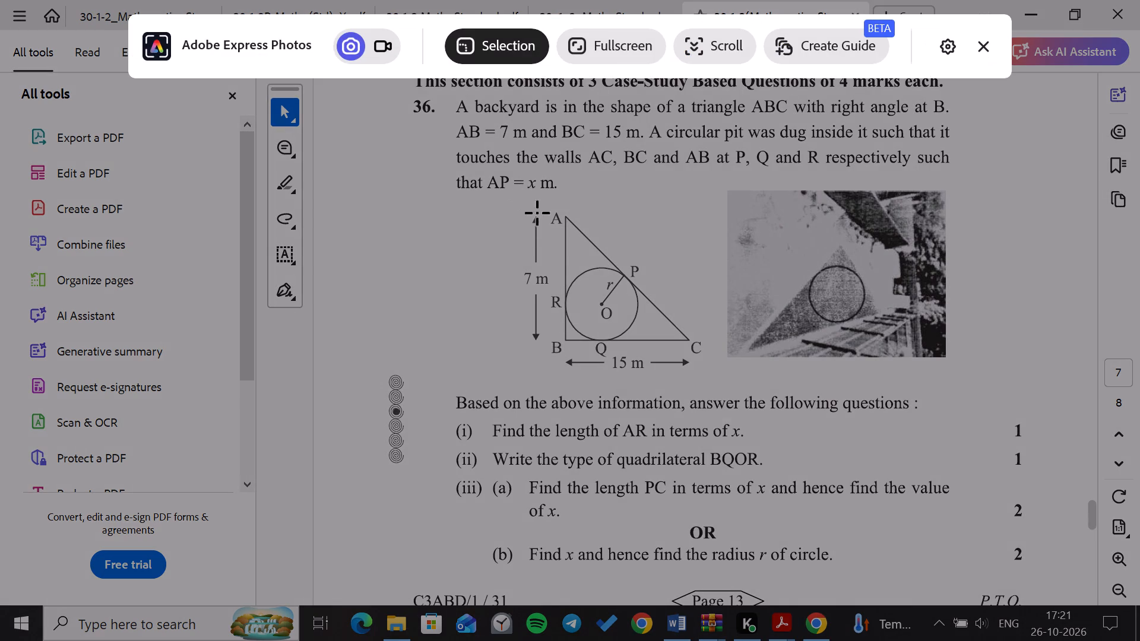
drag(537, 213, 956, 382)
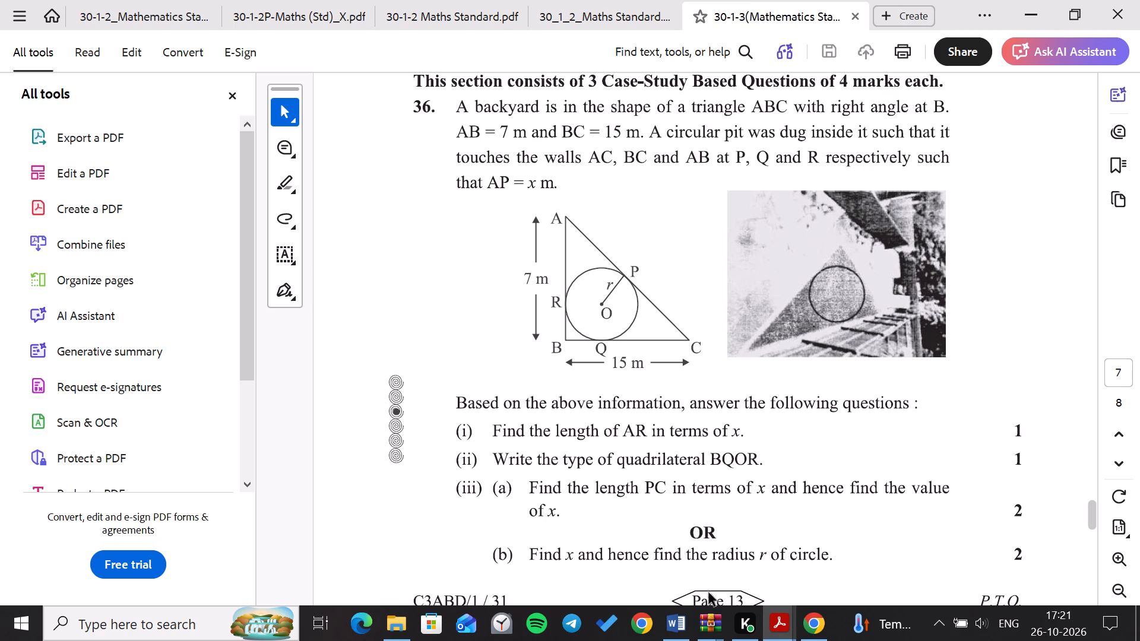
click(691, 618)
click(460, 430)
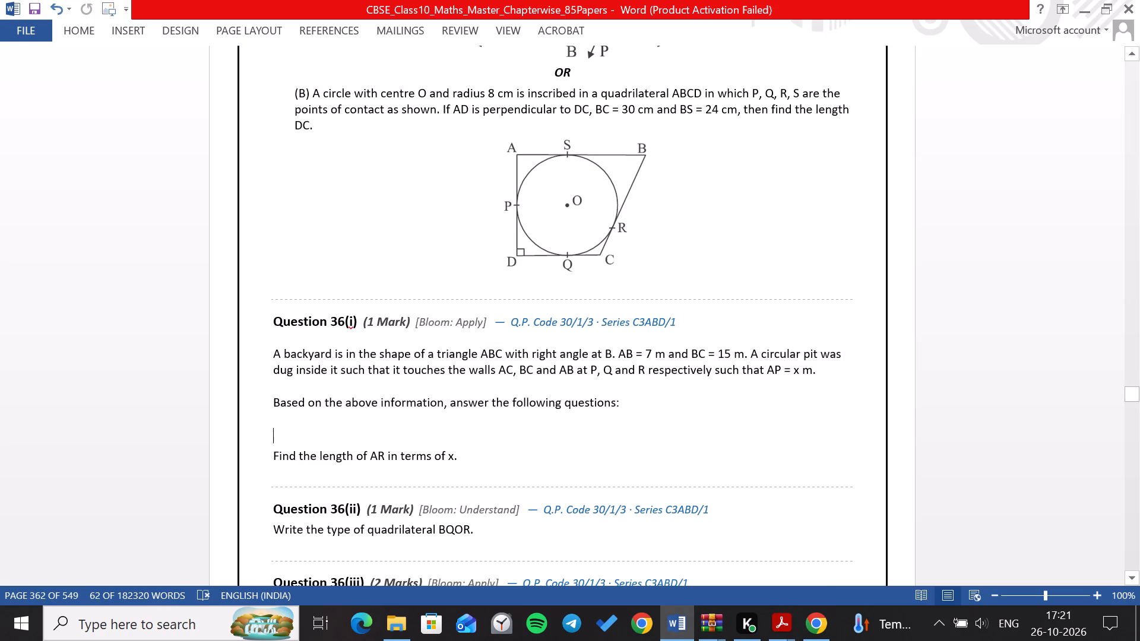
click(828, 370)
key(Return)
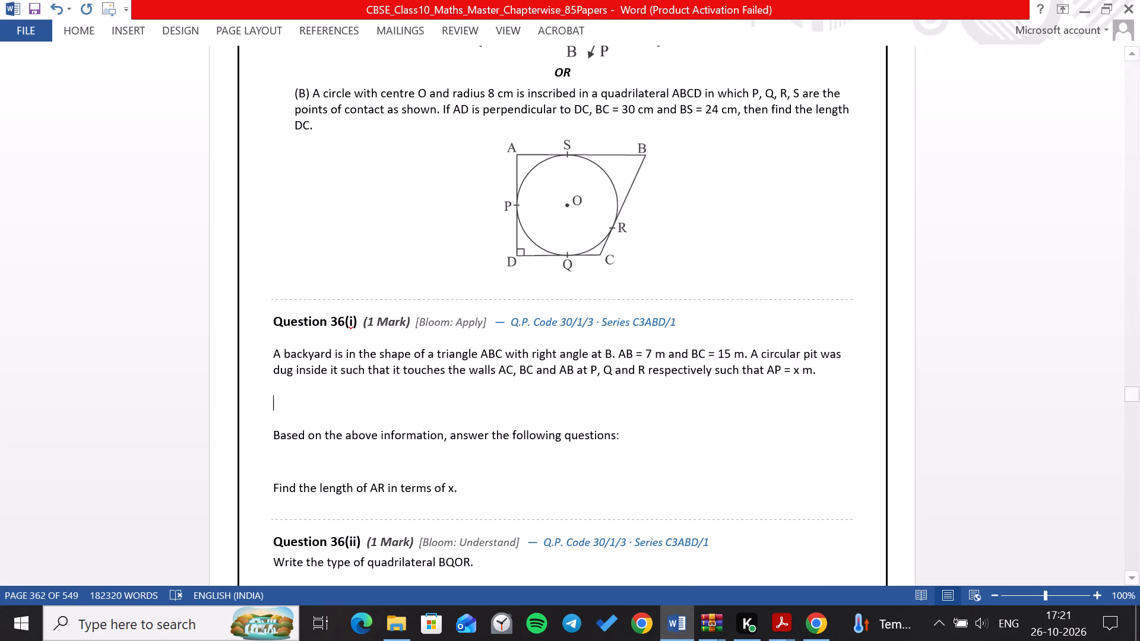
key(ctrl+v)
Centre the pasted Question 36 figure and shrink it slightly in proportion.
click(548, 468)
scroll(551, 449, down, 7)
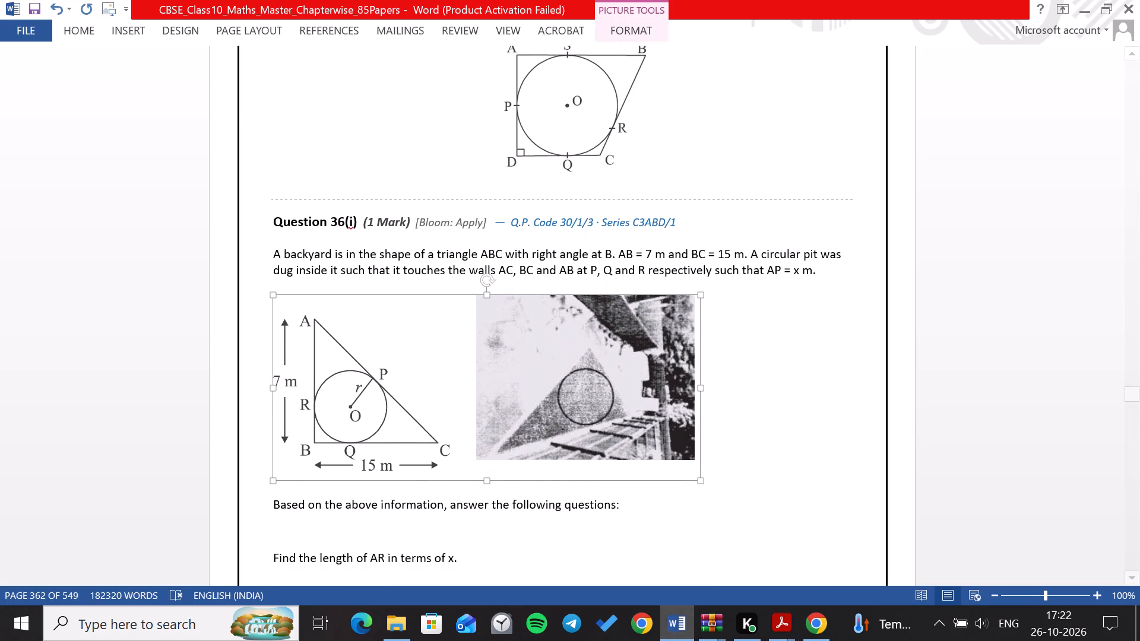
click(73, 23)
click(372, 81)
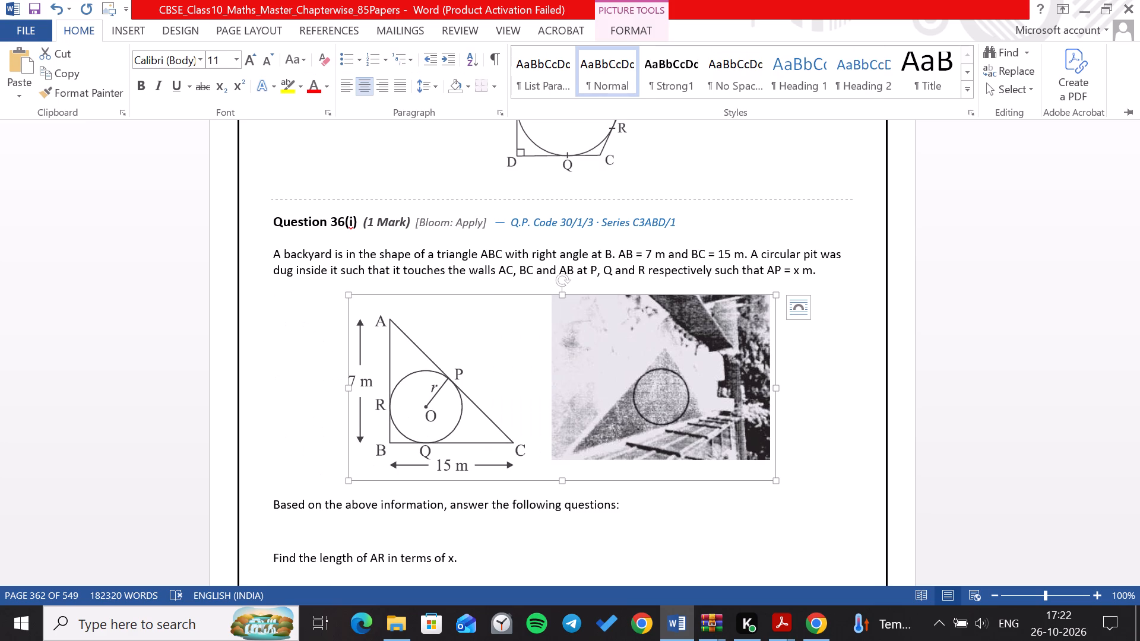
click(775, 483)
drag(776, 483, 753, 449)
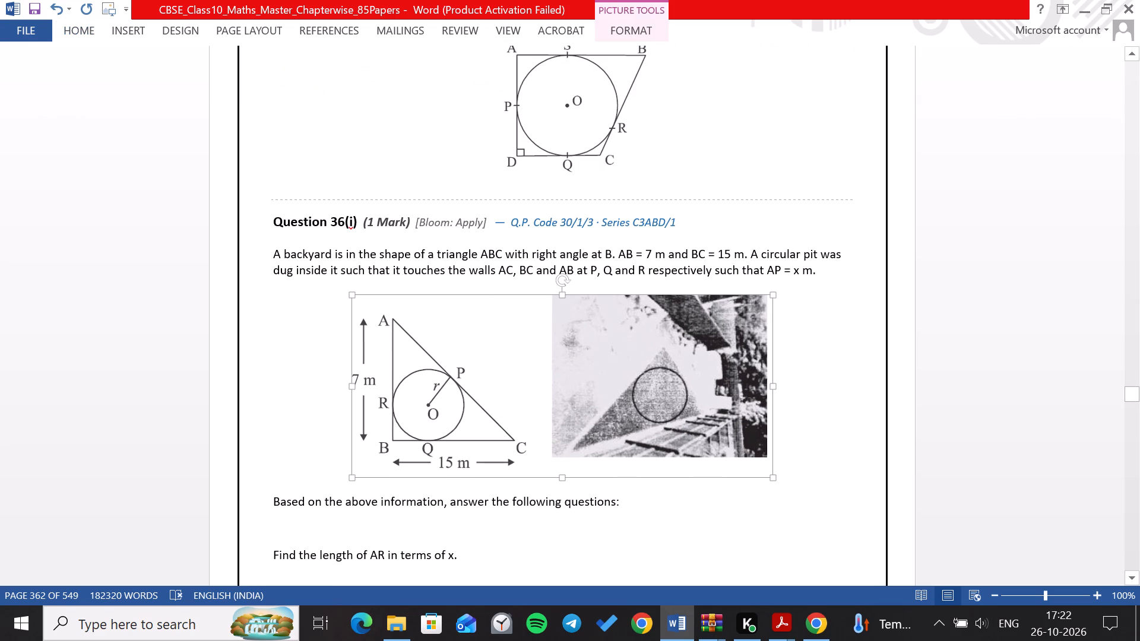
drag(753, 449, 738, 415)
Remove the extra blank line above "Find the length of AR in terms of x.".
click(272, 539)
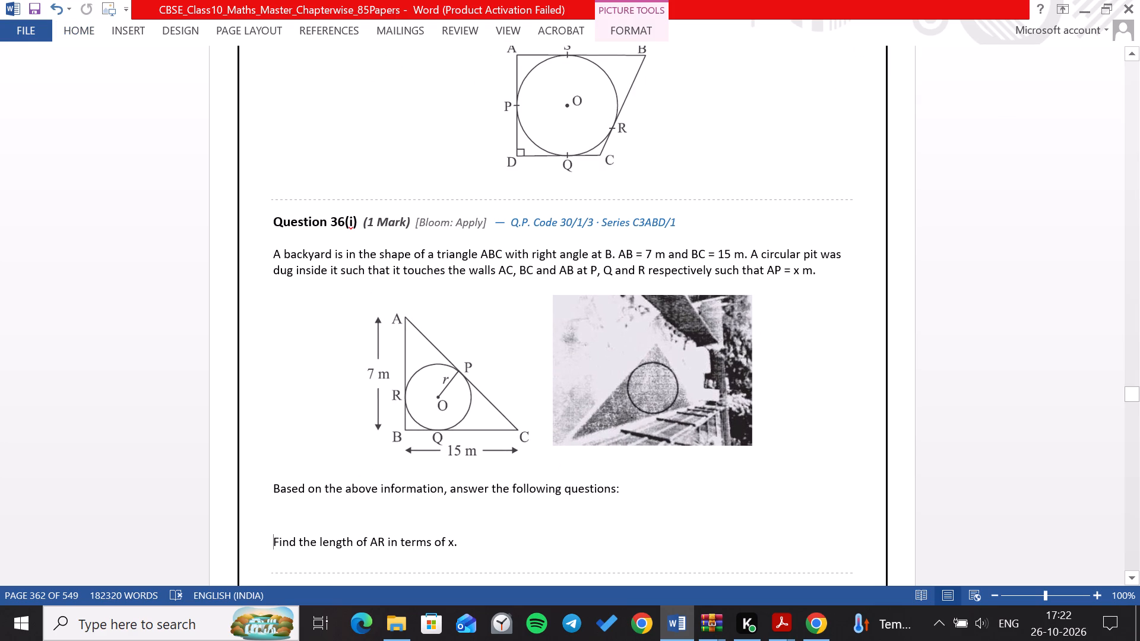
key(BackSpace)
Open the 30-1-3 Mathematics paper of Series GE1FH from the iLoveZIP_Create GEH.zip archive and find the English version of Question 7.
scroll(581, 449, down, 20)
scroll(581, 449, down, 2)
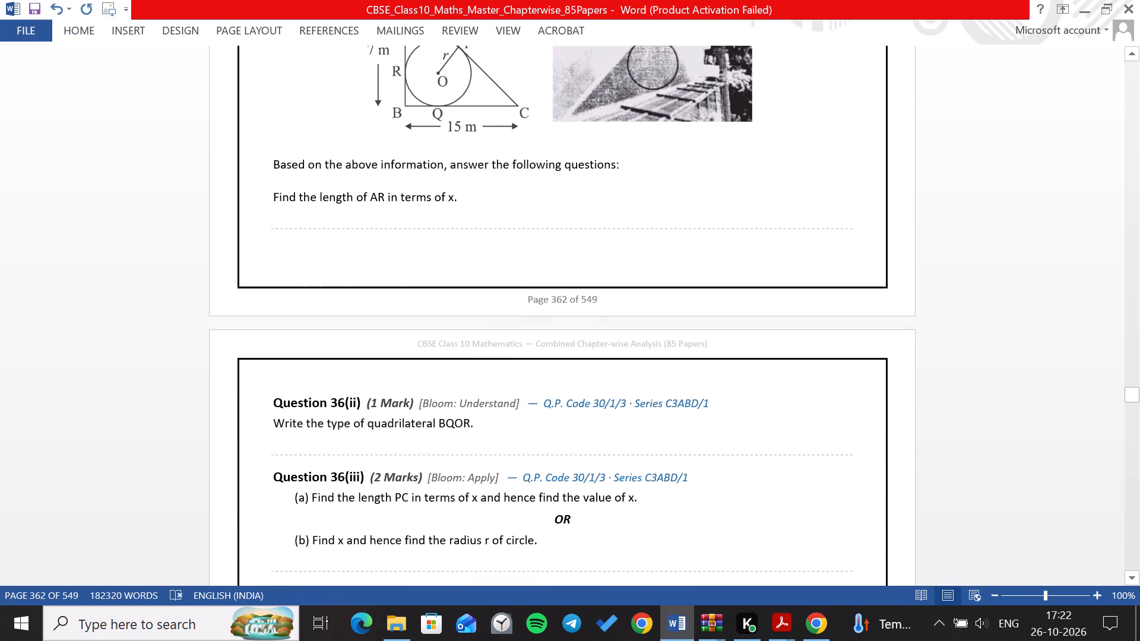
scroll(572, 413, down, 16)
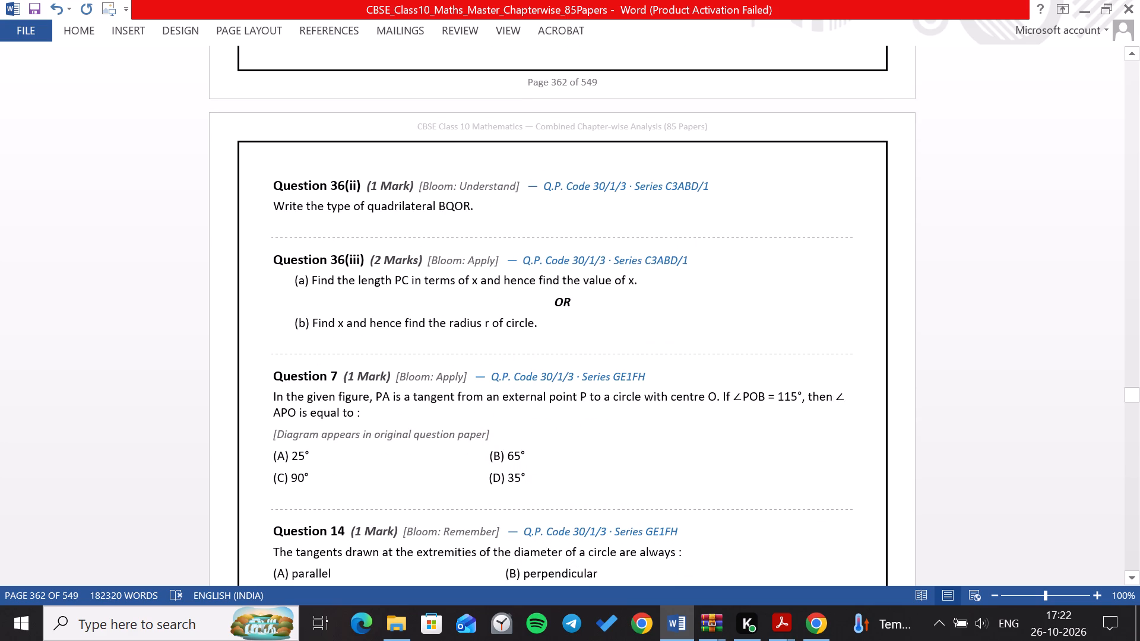
scroll(351, 417, down, 13)
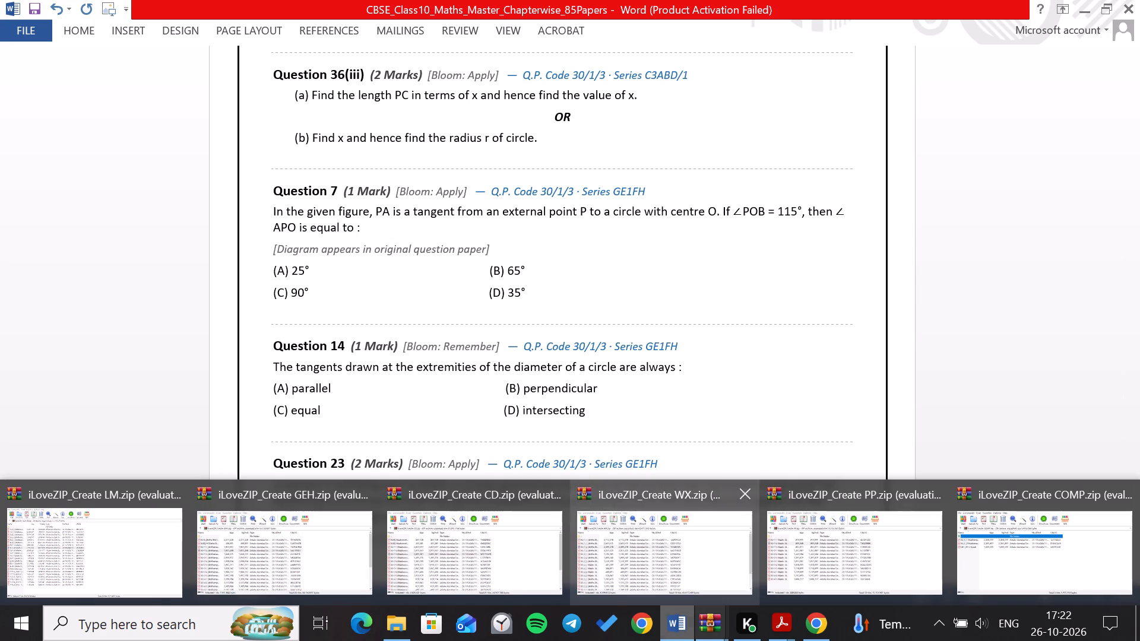
click(292, 553)
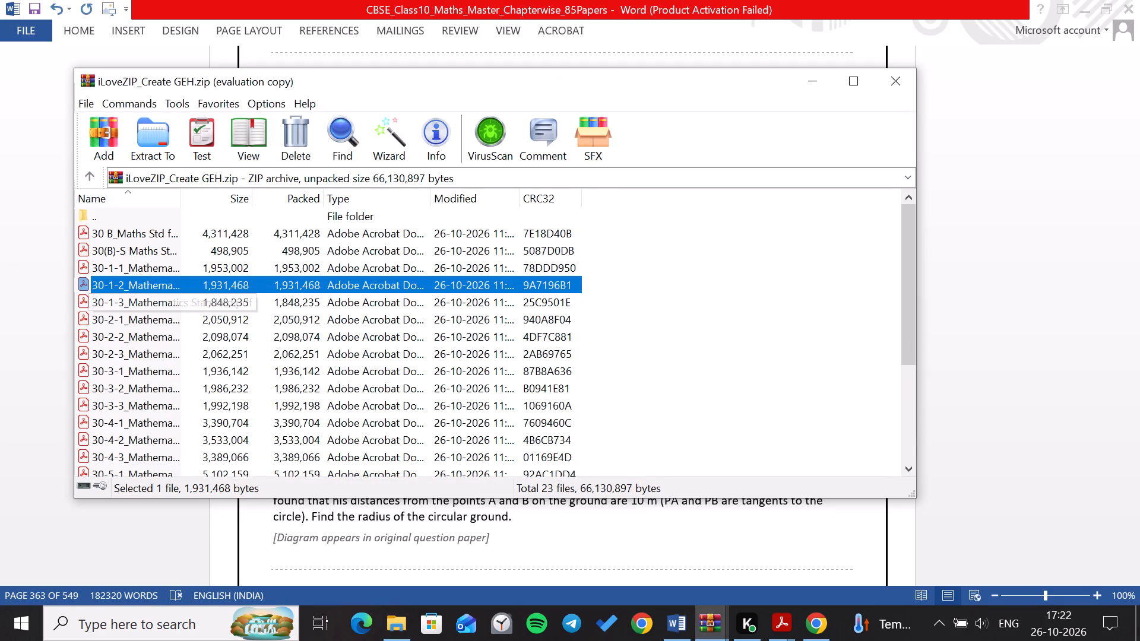
double_click(122, 306)
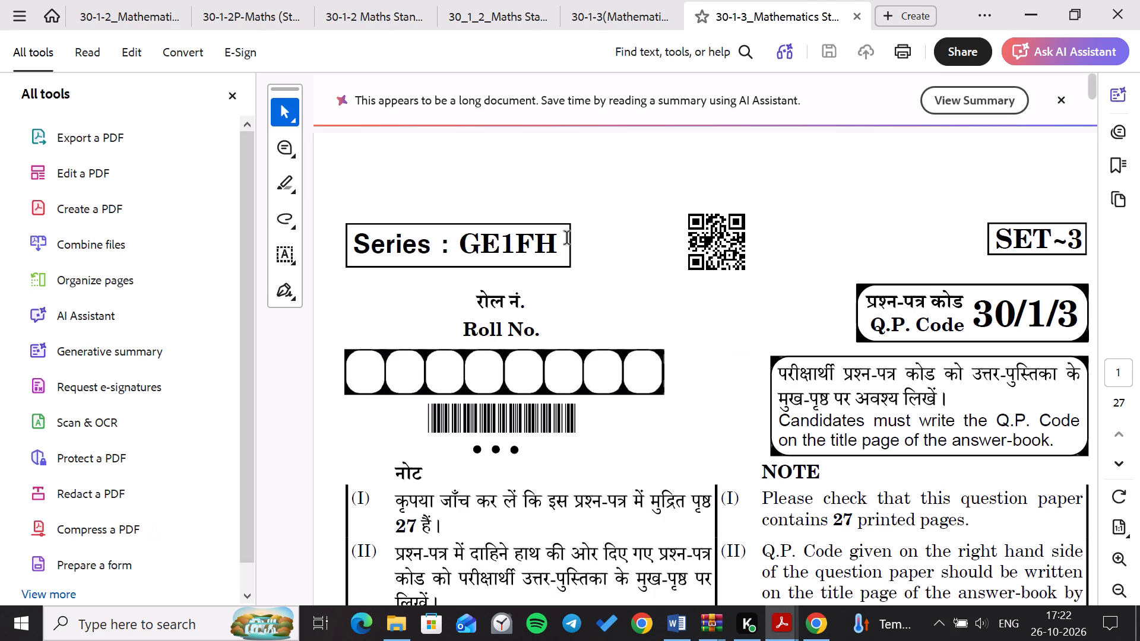
drag(1091, 85, 1097, 233)
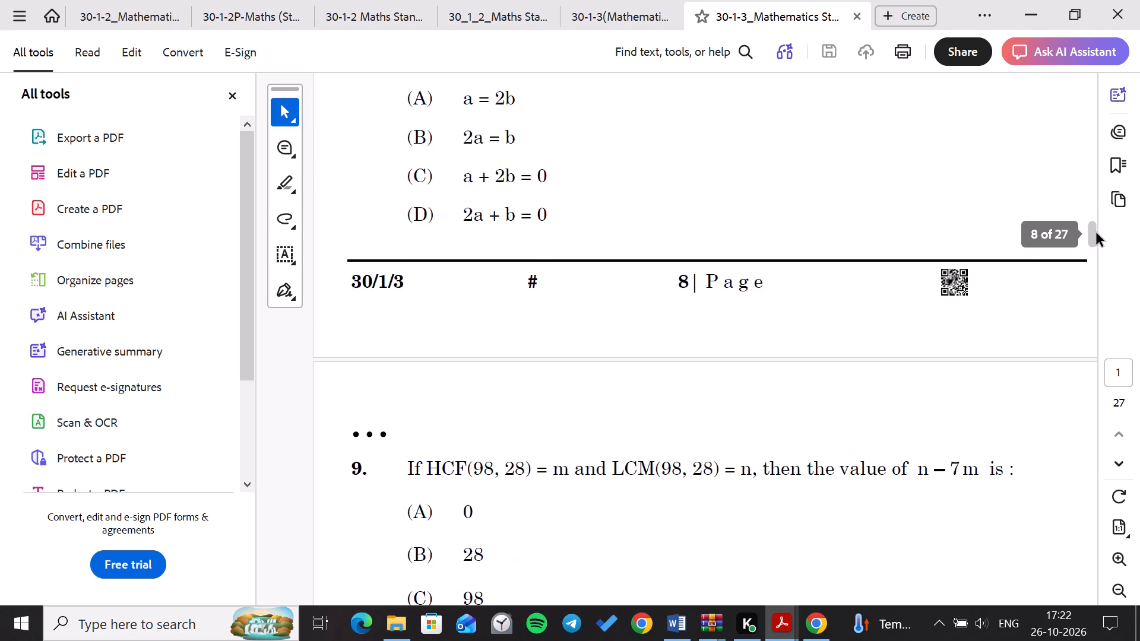
drag(1097, 233, 1081, 183)
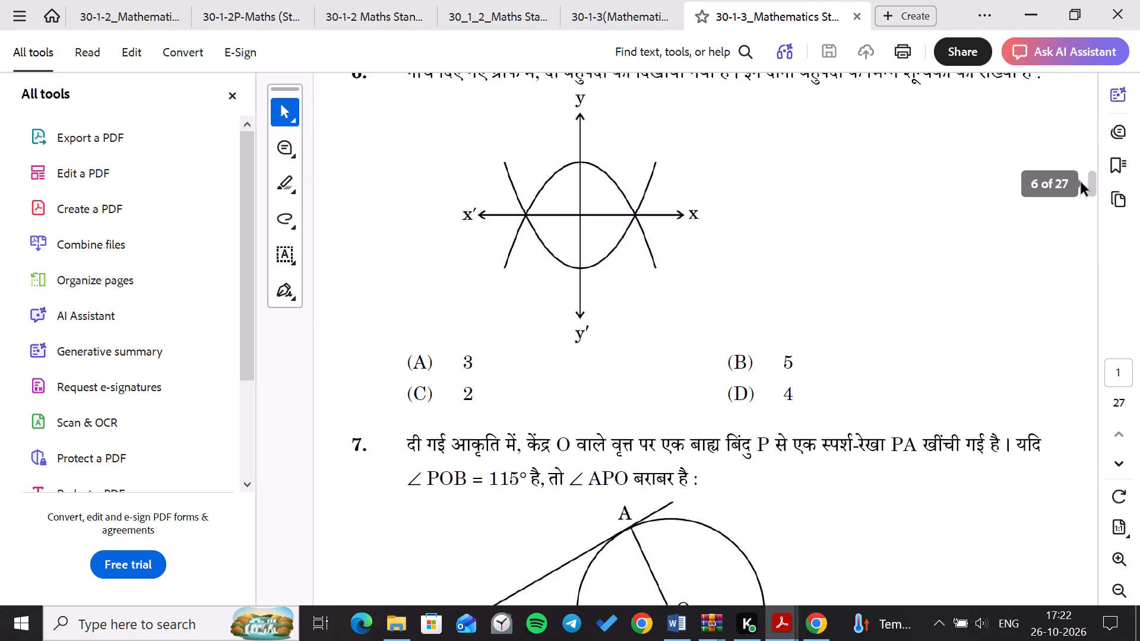
drag(1081, 183, 1082, 202)
scroll(961, 310, down, 10)
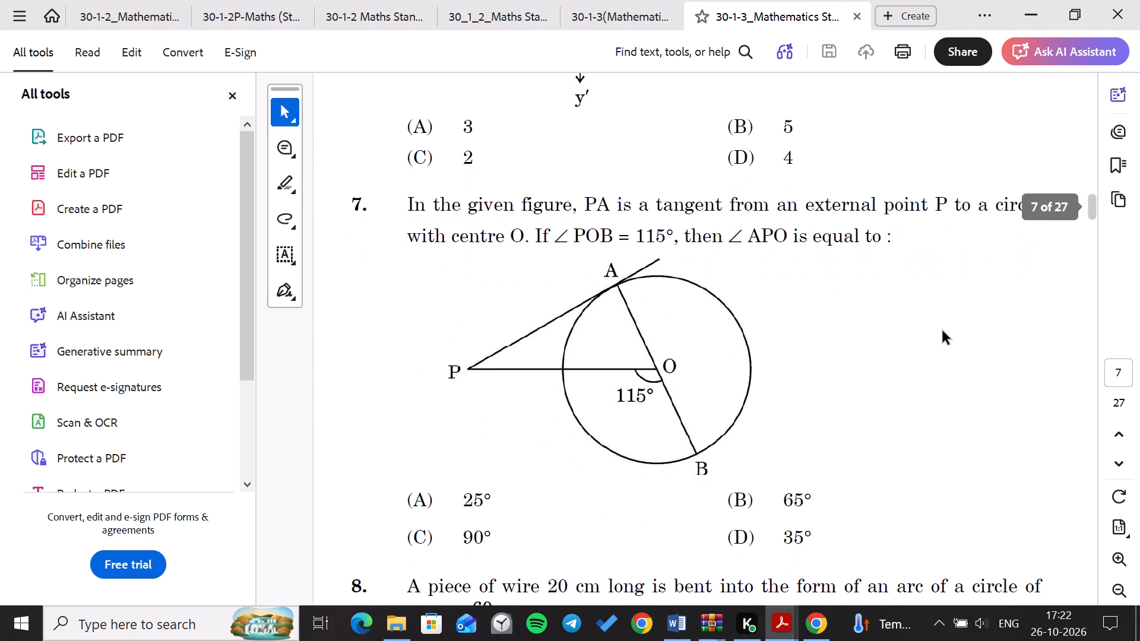
Capture Question 7's tangent figure from the PDF and paste it in Word in place of the diagram placeholder, above the answer options.
key(shift+super+s)
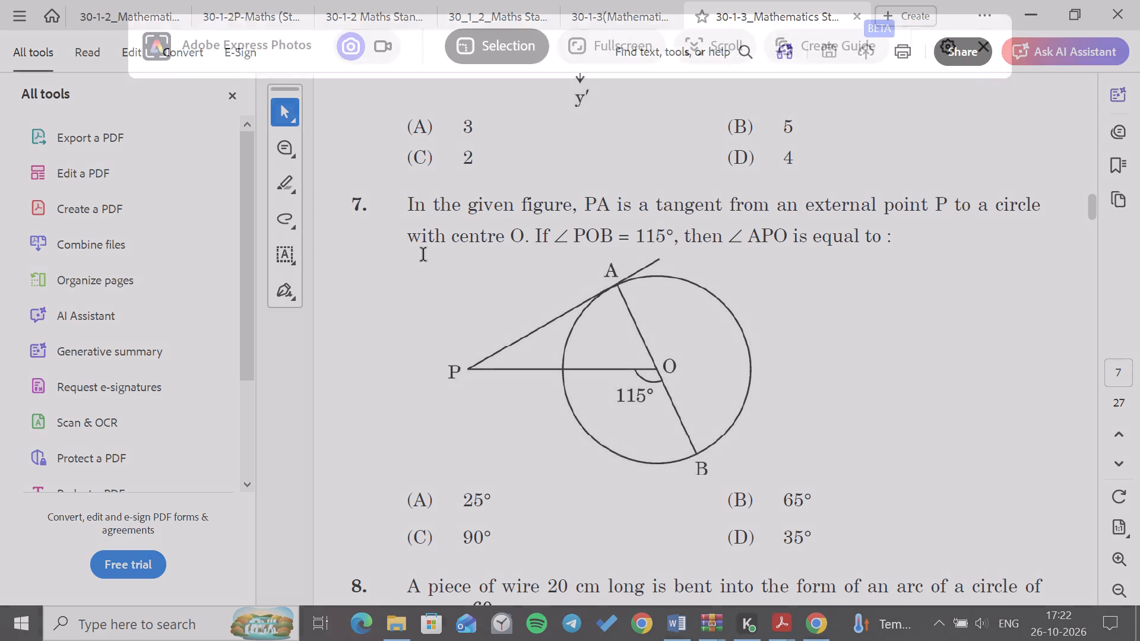
drag(424, 250, 769, 485)
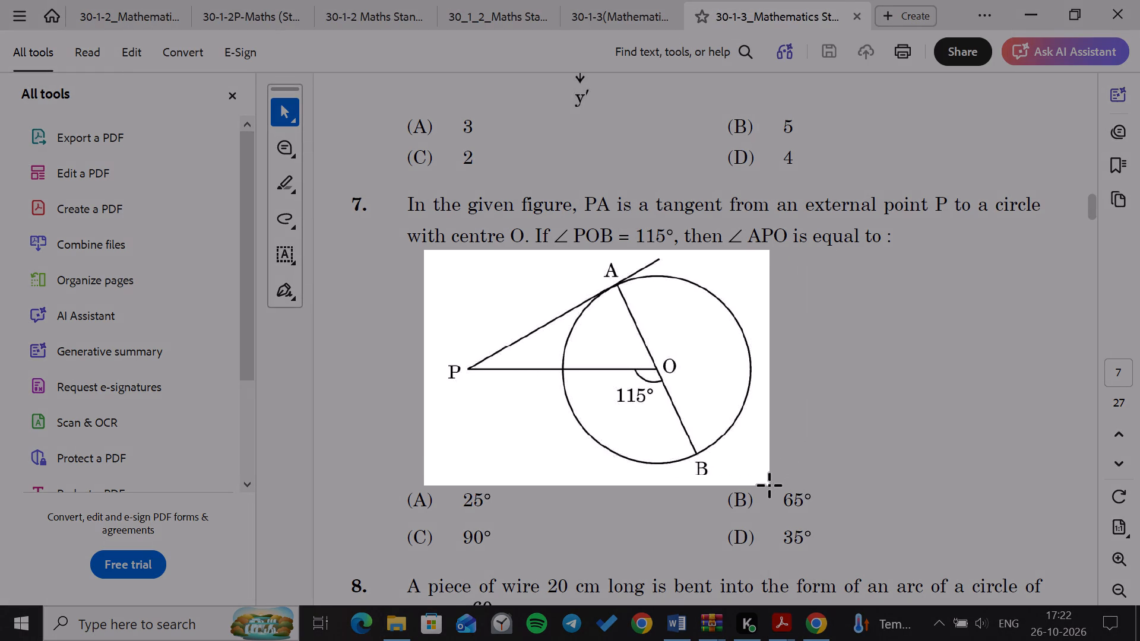
drag(769, 485, 762, 486)
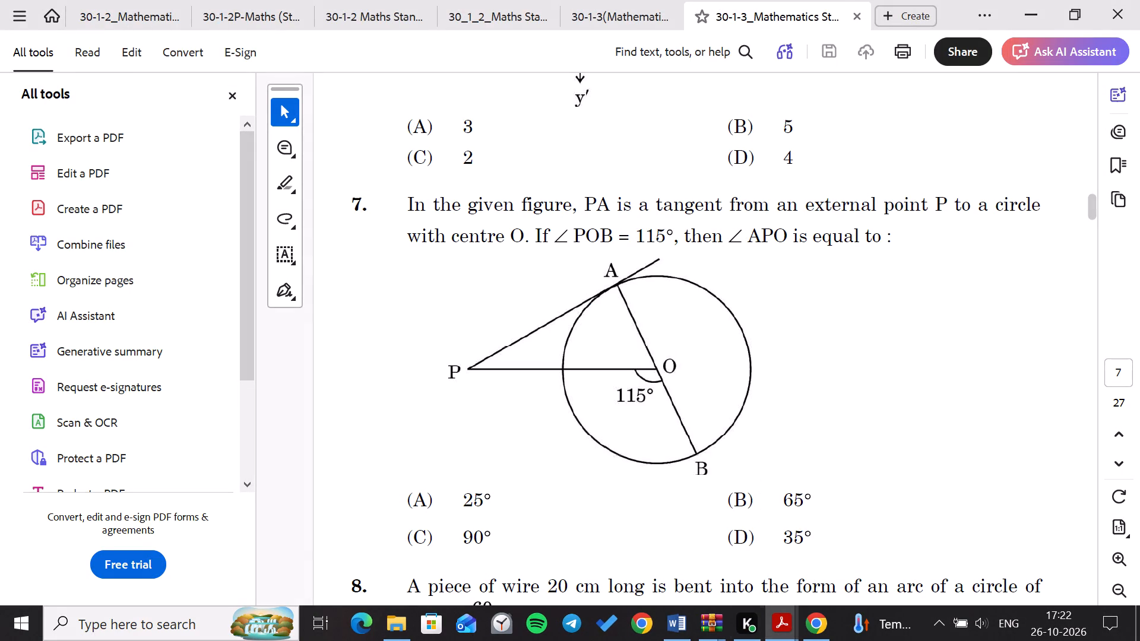
click(692, 626)
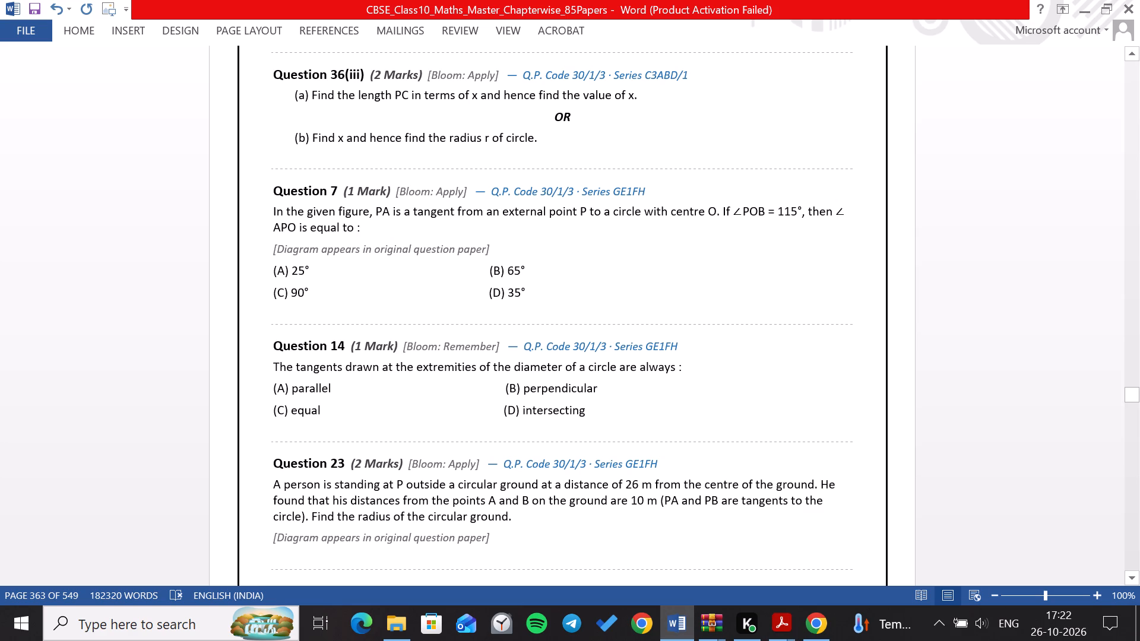
drag(269, 250, 512, 247)
key(BackSpace)
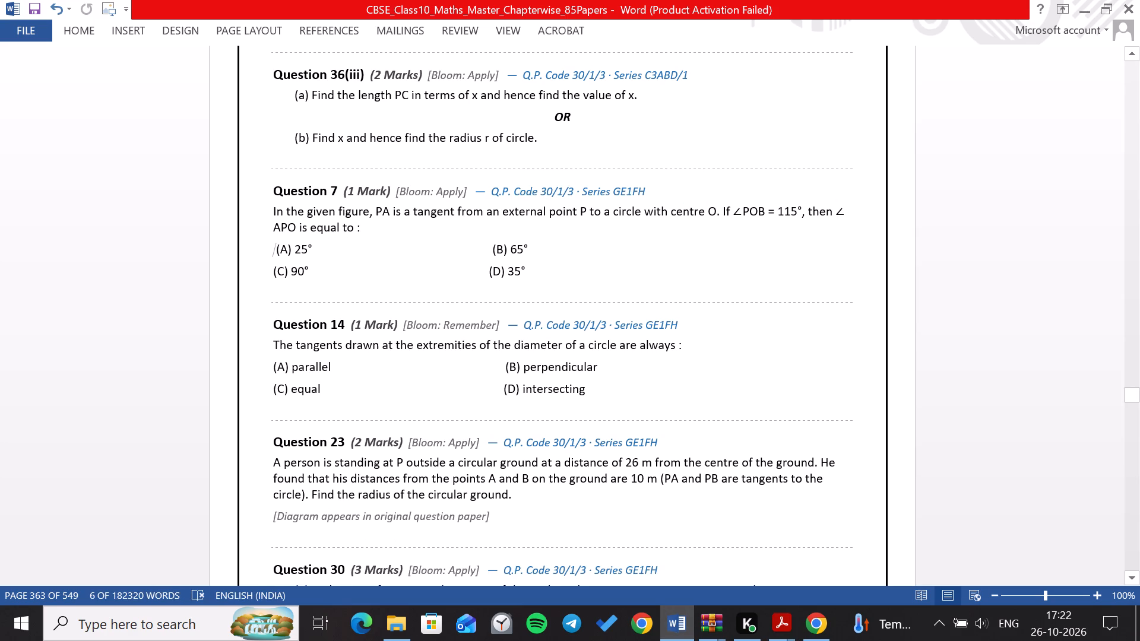
key(Return)
key(Up)
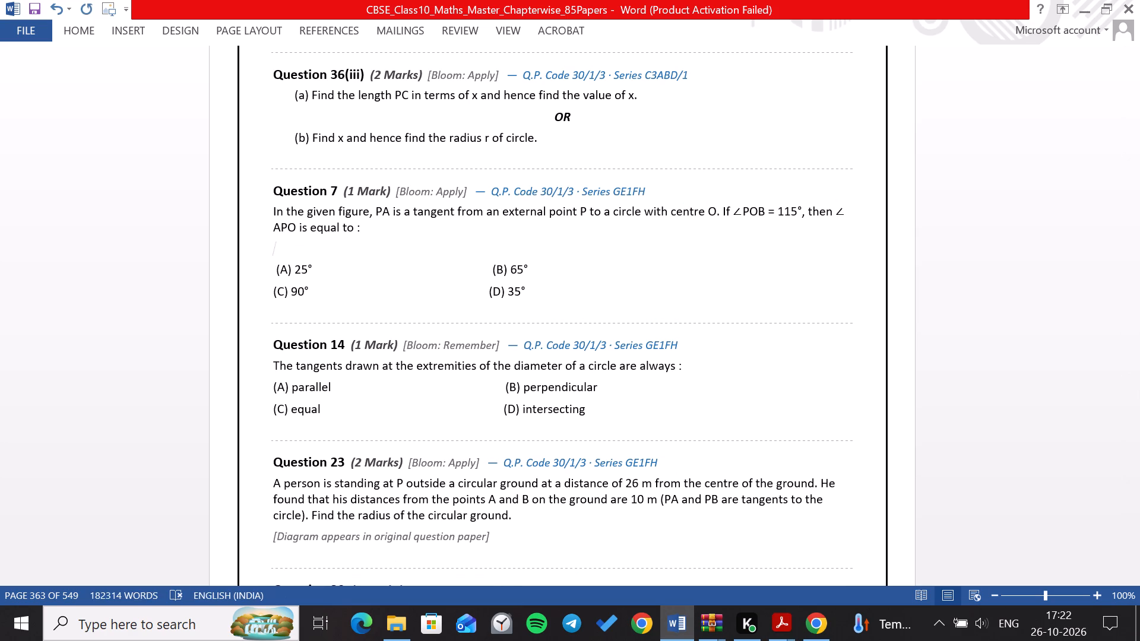
key(ctrl+v)
Shrink the pasted Question 7 tangent figure in proportion to a little over half its size, keep it upright, and centre it.
click(423, 308)
scroll(674, 364, down, 7)
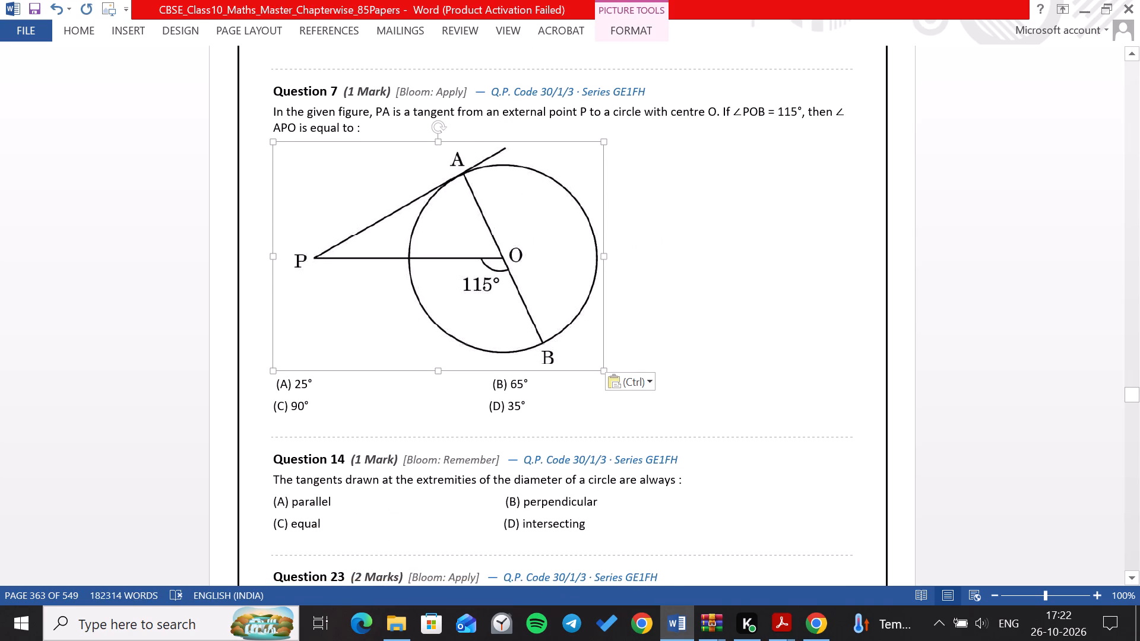
drag(602, 369, 492, 147)
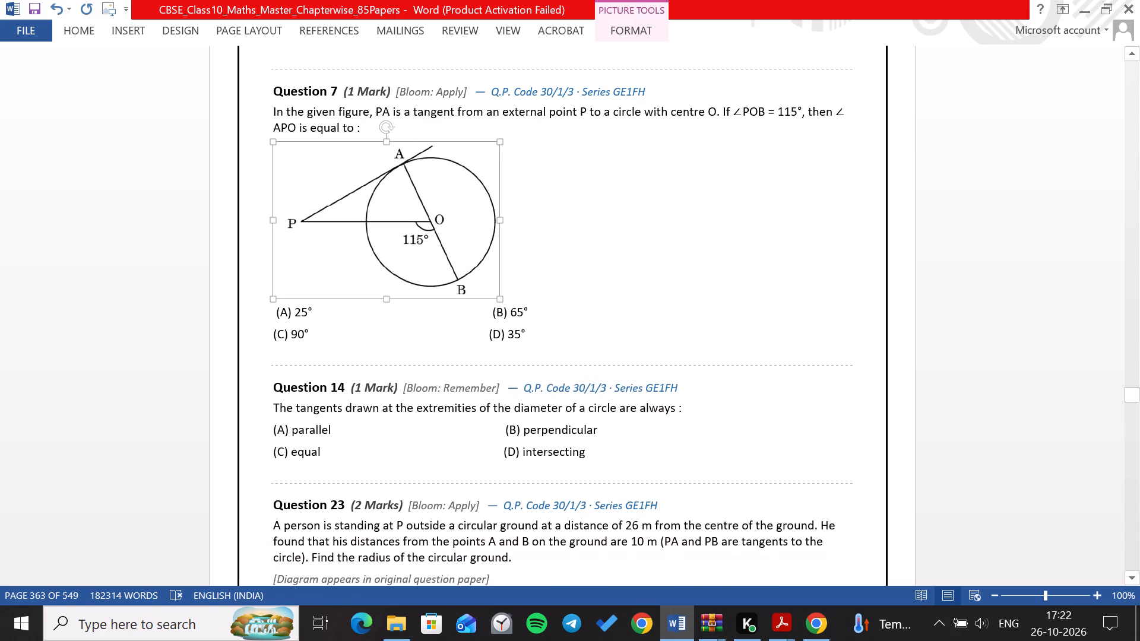
drag(492, 147, 486, 138)
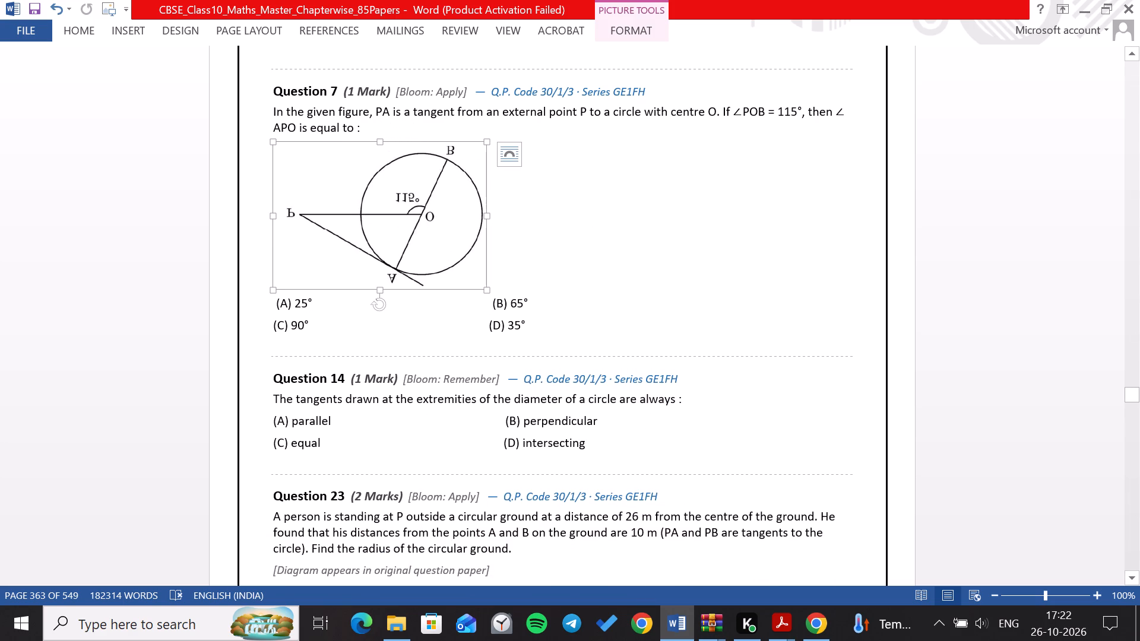
drag(486, 139, 445, 155)
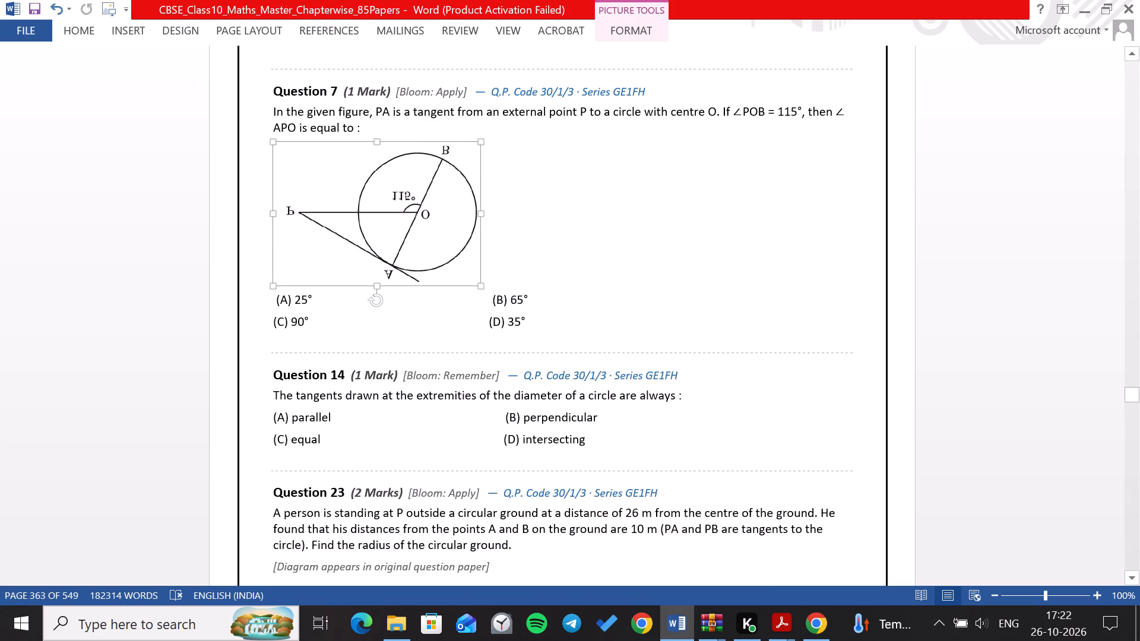
drag(445, 155, 444, 150)
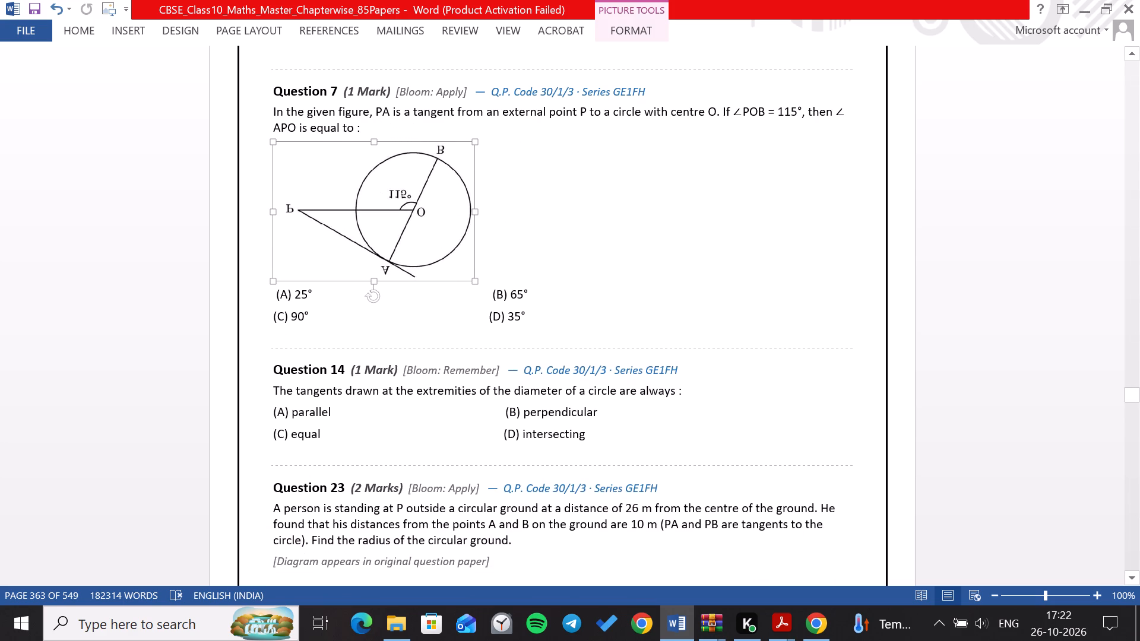
drag(474, 142, 495, 243)
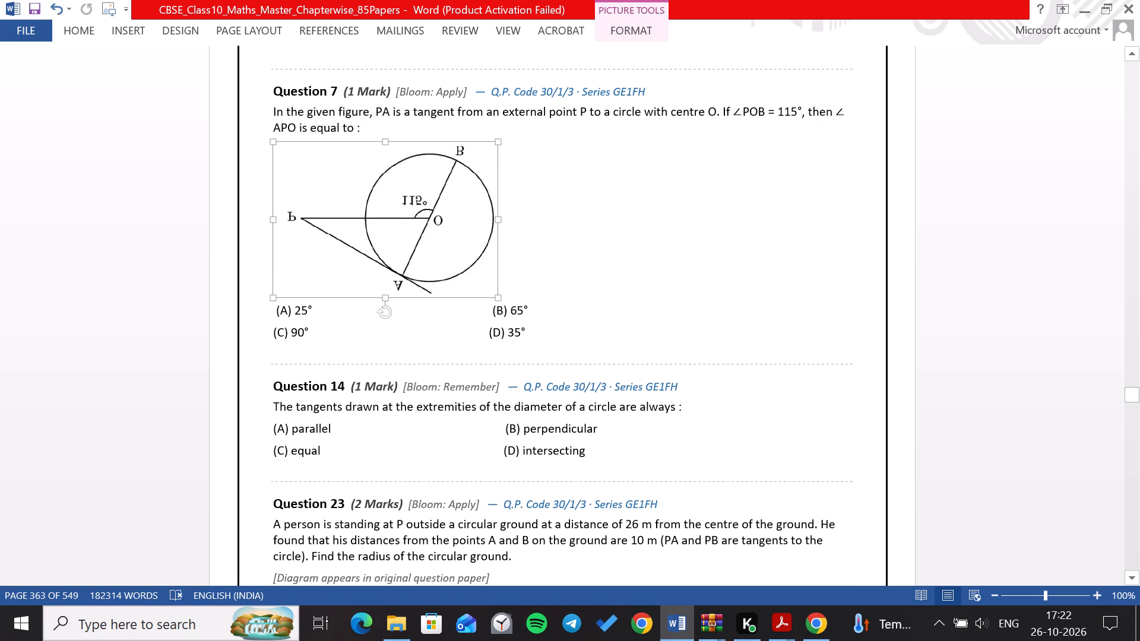
drag(495, 243, 466, 151)
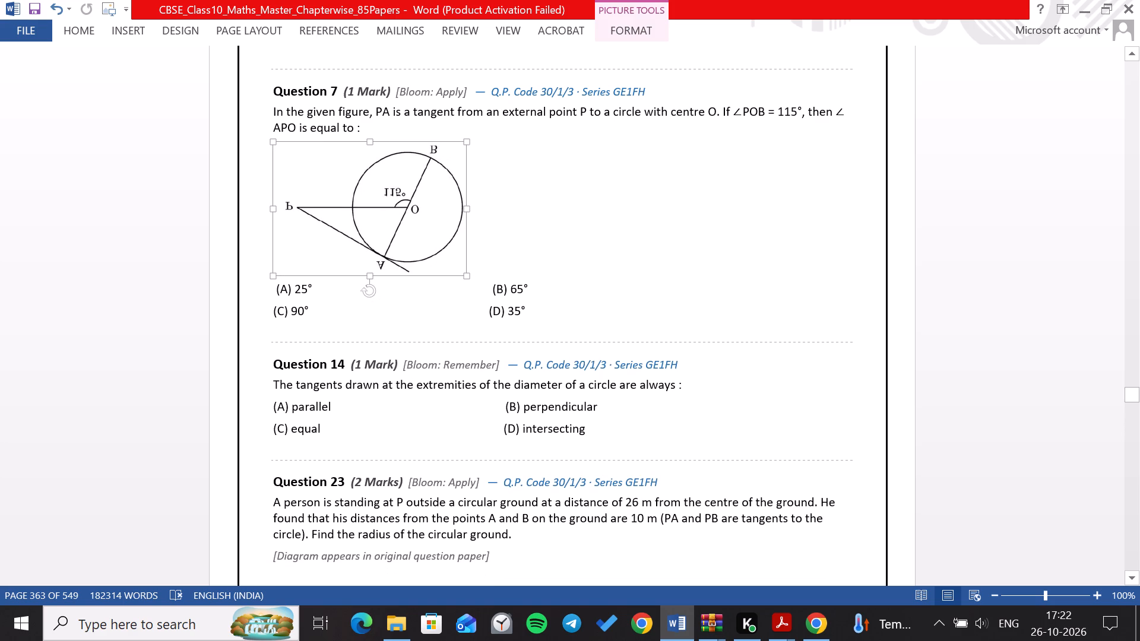
drag(465, 139, 416, 205)
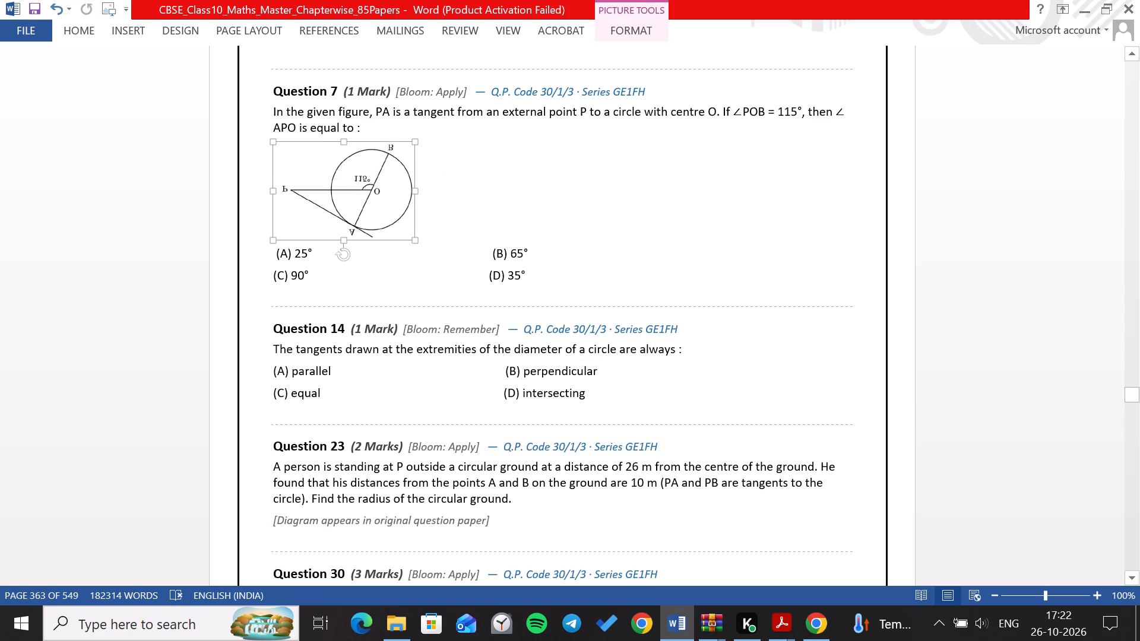
drag(416, 205, 462, 302)
click(89, 36)
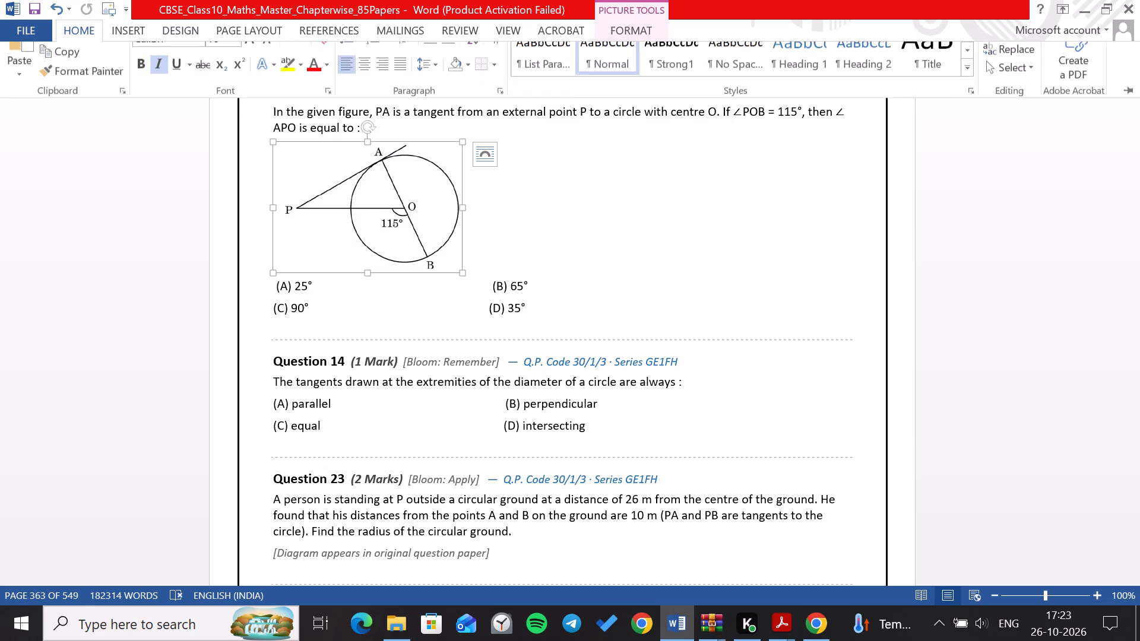
click(369, 91)
Look through Questions 14, 23 and 30 of Series GE1FH for the remaining diagram placeholders.
scroll(496, 208, down, 12)
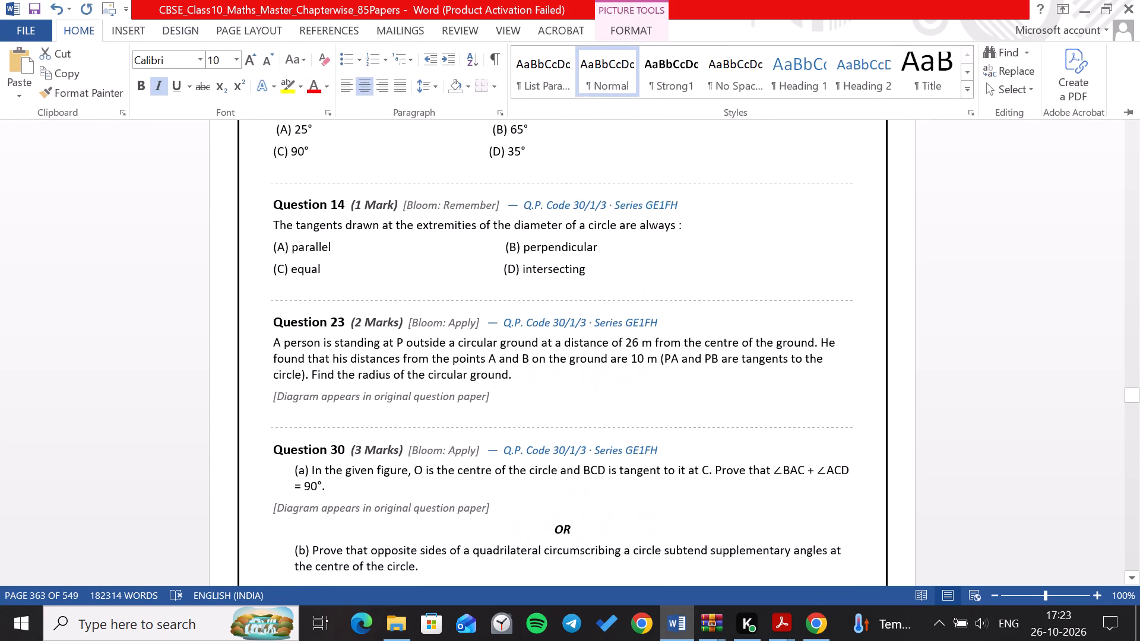
scroll(498, 231, down, 7)
scroll(499, 239, up, 5)
scroll(499, 239, down, 5)
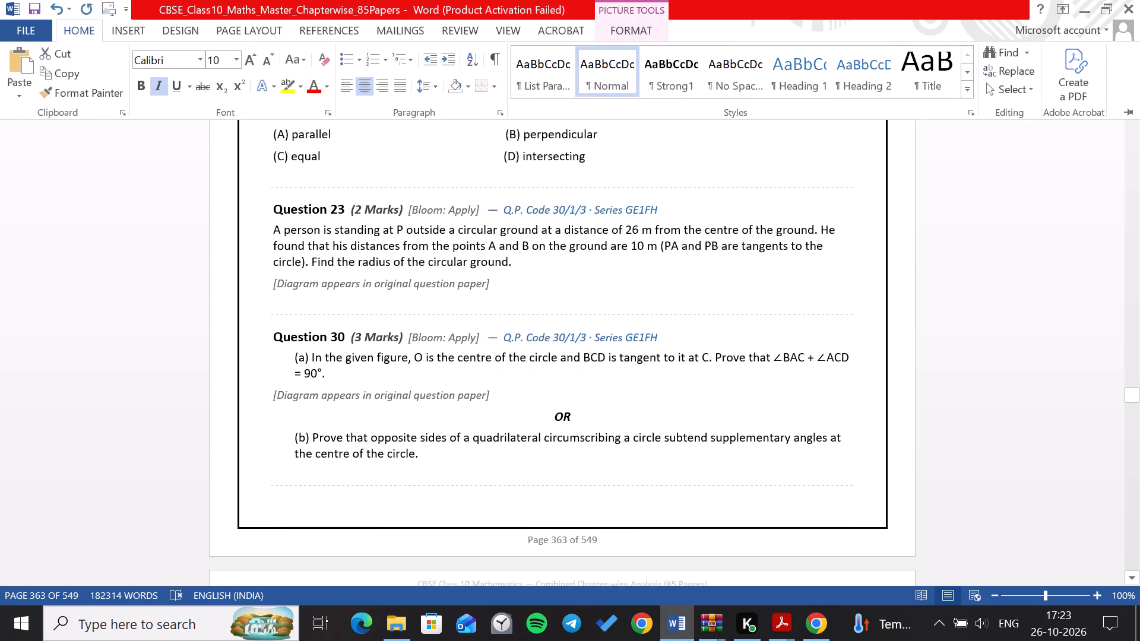
scroll(499, 239, down, 3)
scroll(499, 239, up, 17)
scroll(498, 295, down, 9)
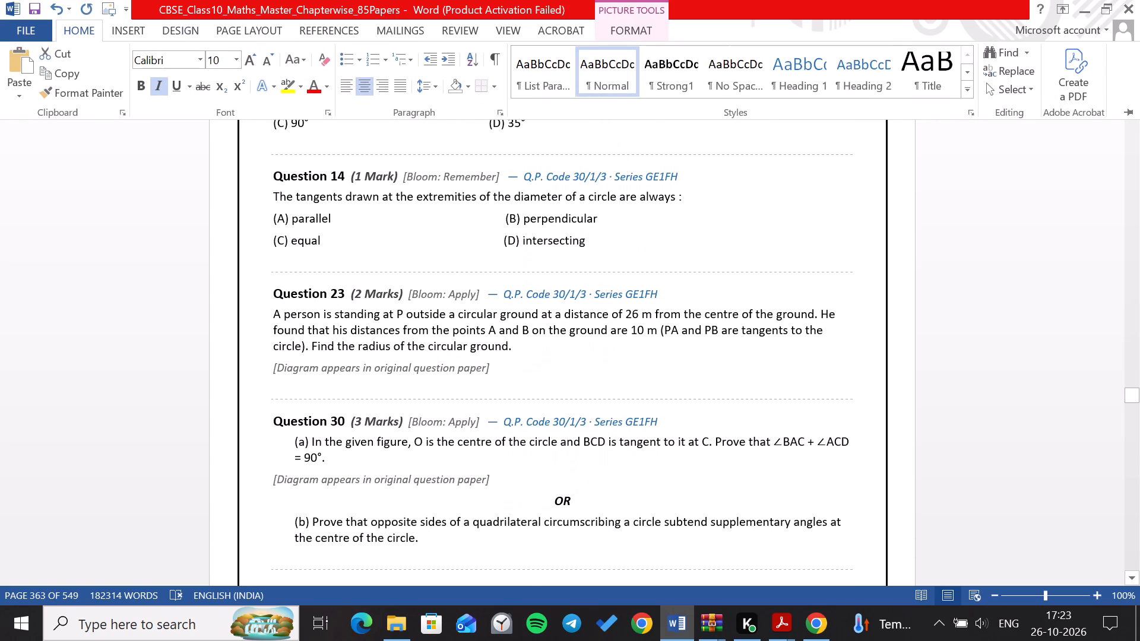
scroll(496, 327, down, 9)
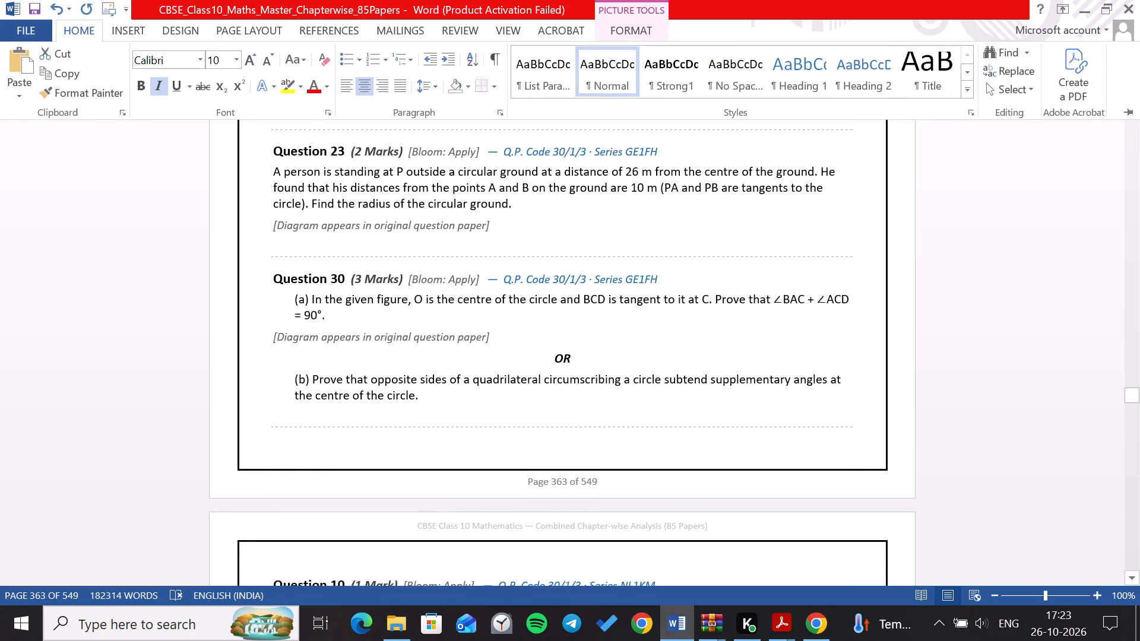
scroll(496, 327, up, 4)
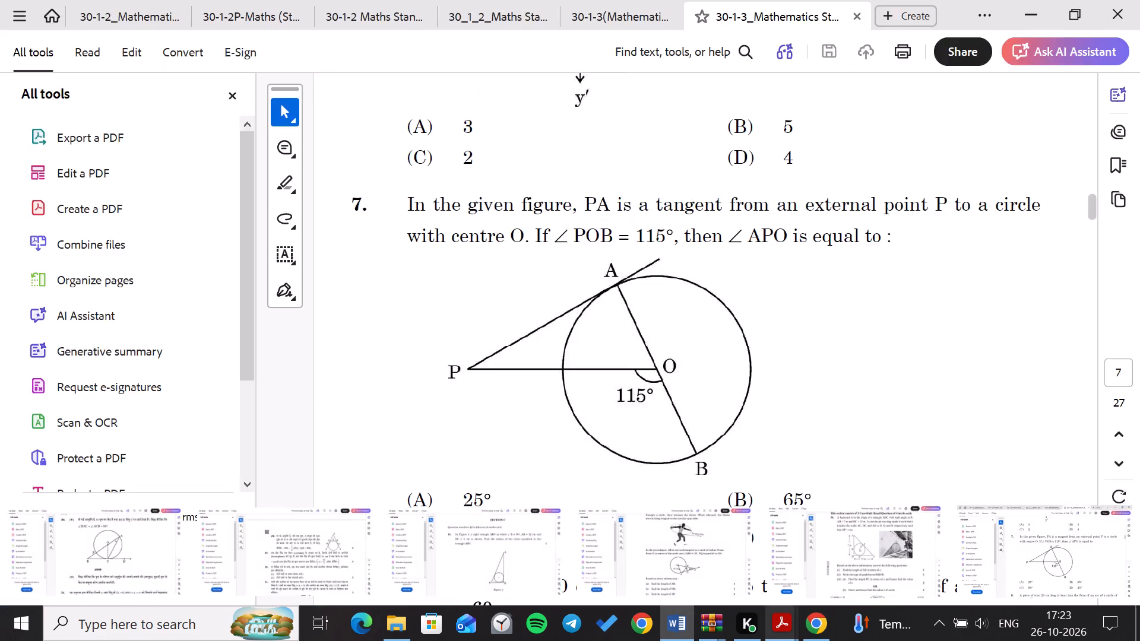
Capture the English version of Question 23's circular-ground figure from the 30-1-3 PDF and paste it in Word in place of the diagram placeholder.
click(1037, 555)
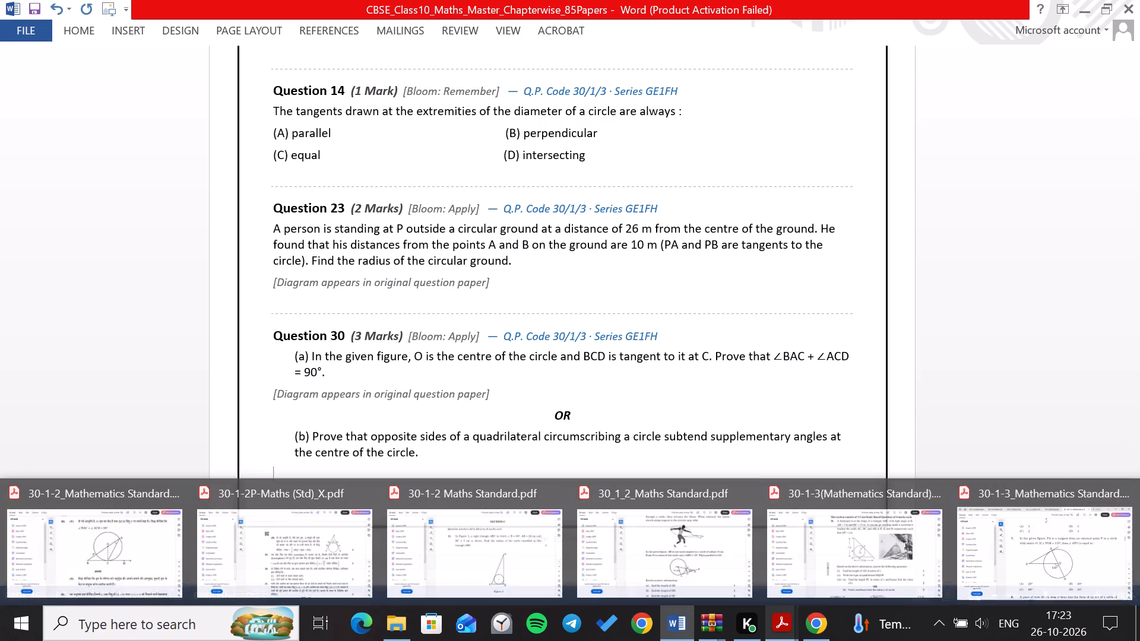
click(1046, 561)
drag(1090, 208, 1096, 345)
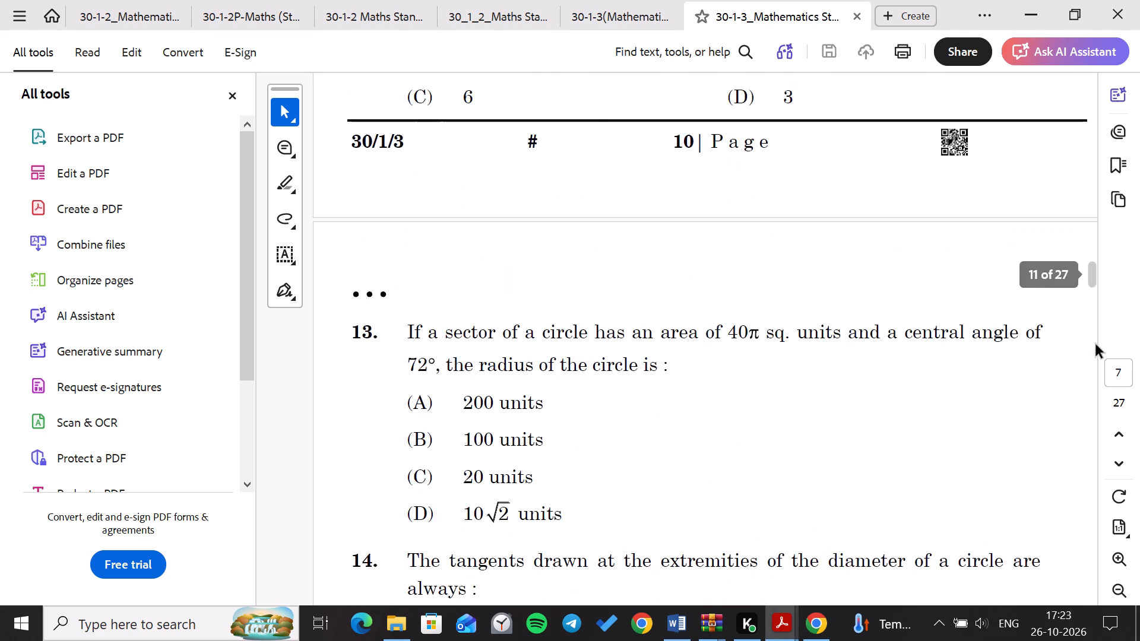
drag(1096, 345, 1085, 386)
scroll(765, 404, down, 10)
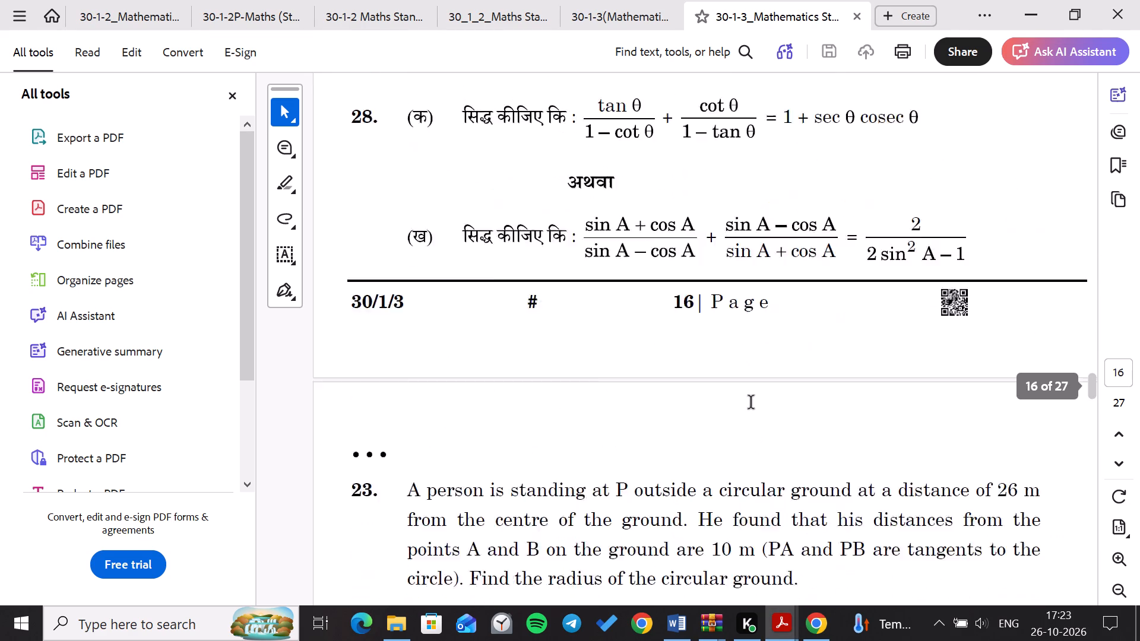
scroll(752, 403, down, 4)
key(shift+super+s)
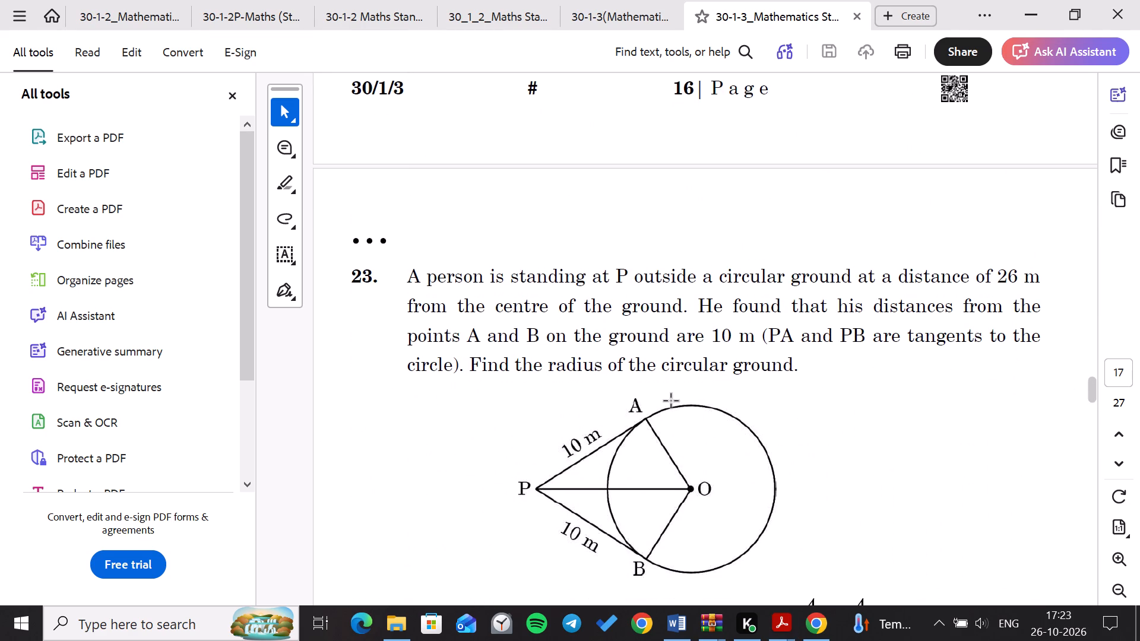
drag(504, 386, 790, 588)
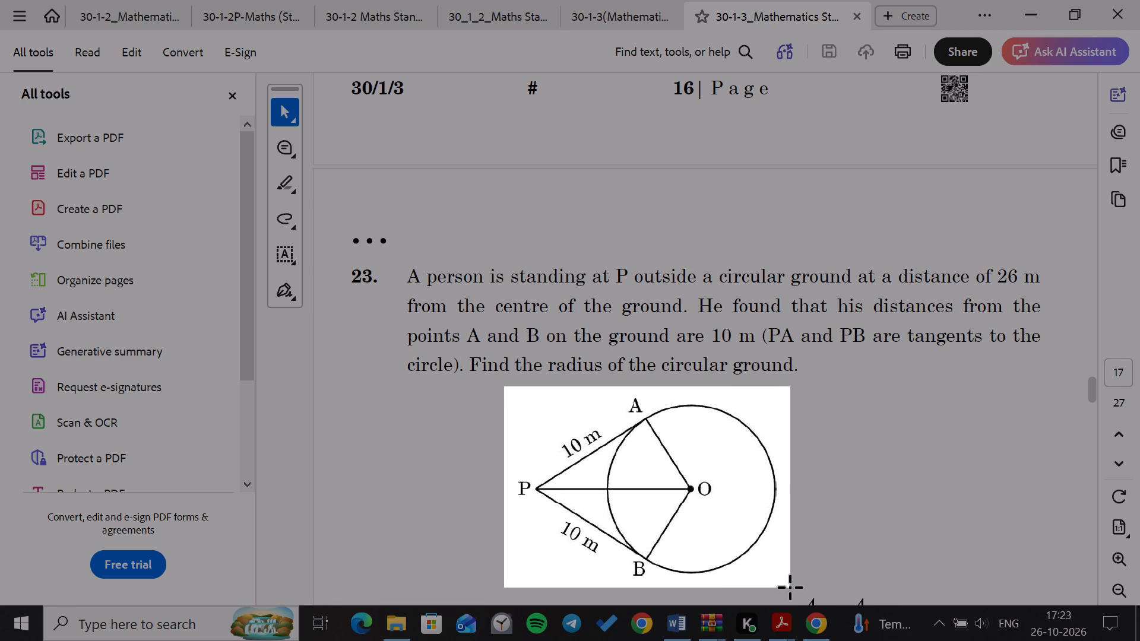
click(682, 621)
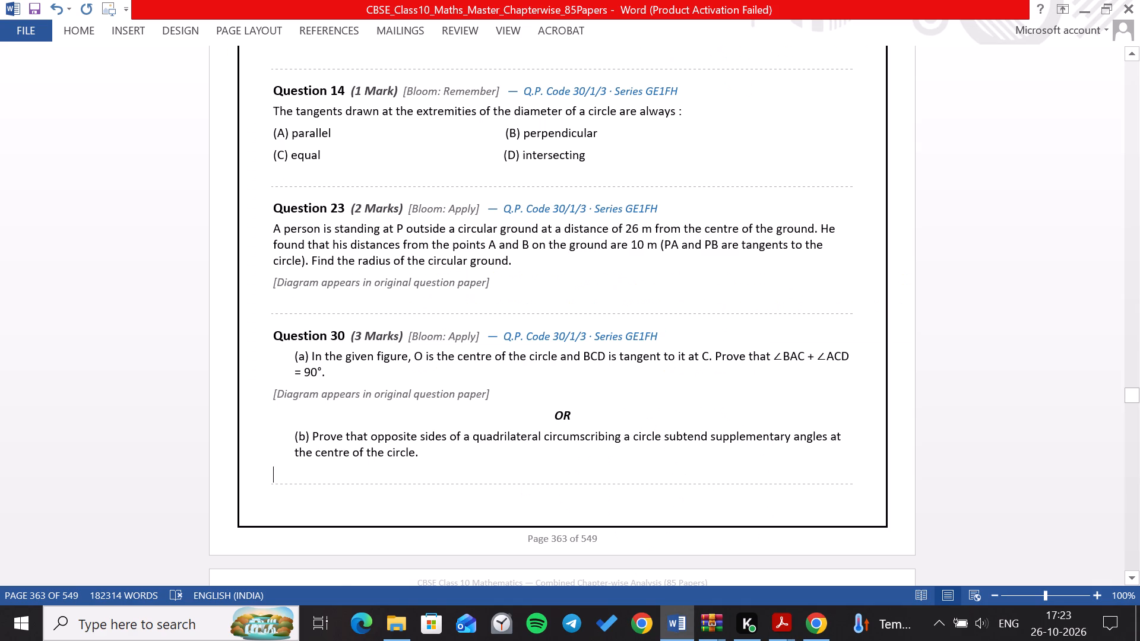
drag(258, 277, 392, 283)
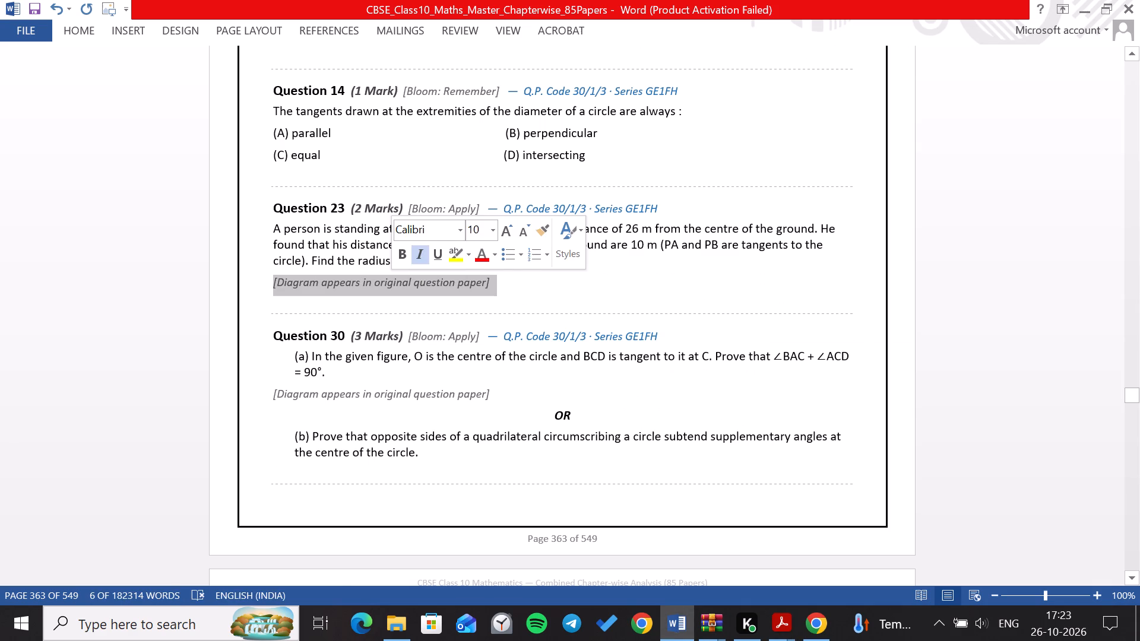
key(BackSpace)
key(ctrl+v)
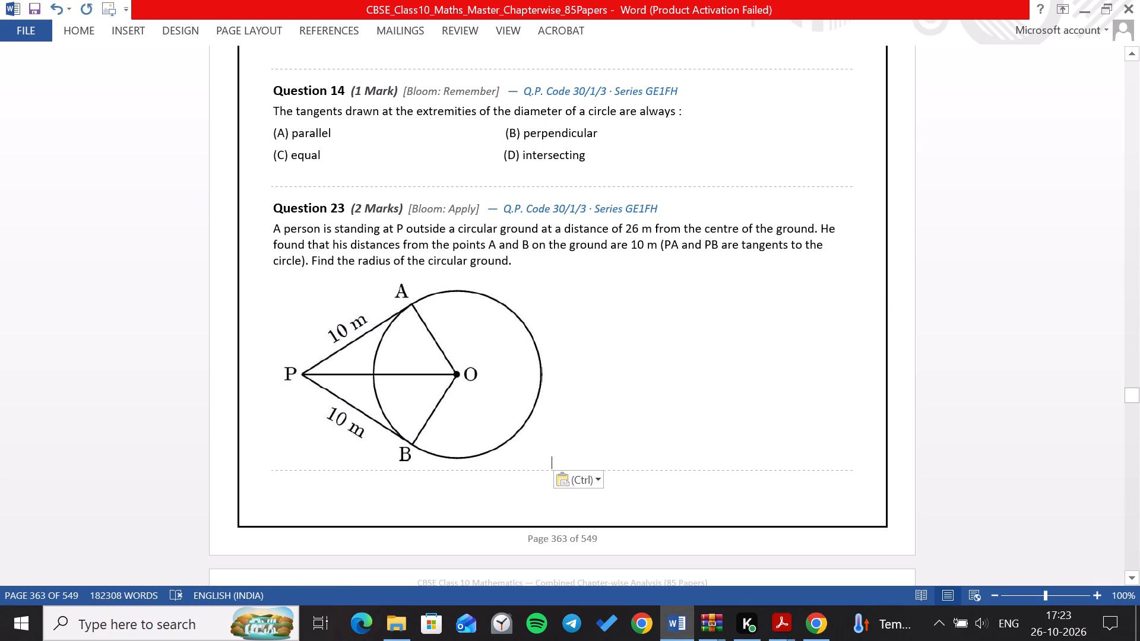
Shrink the pasted Question 23 figure in proportion to a little over half its size and centre it.
click(394, 298)
scroll(404, 297, down, 6)
drag(551, 385, 433, 205)
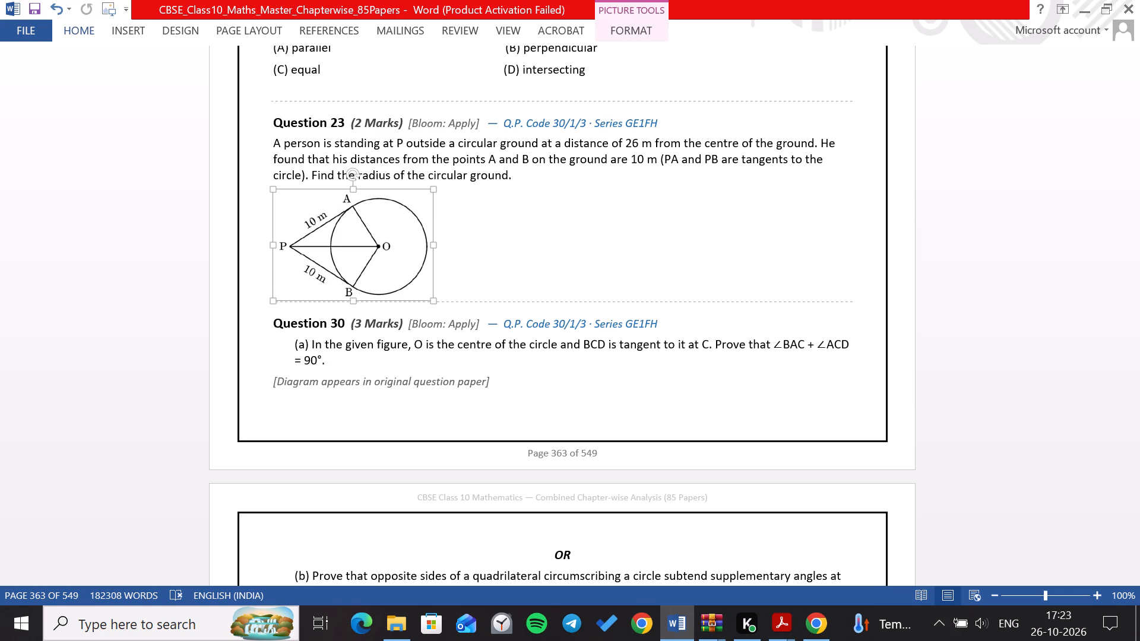
click(79, 26)
click(374, 85)
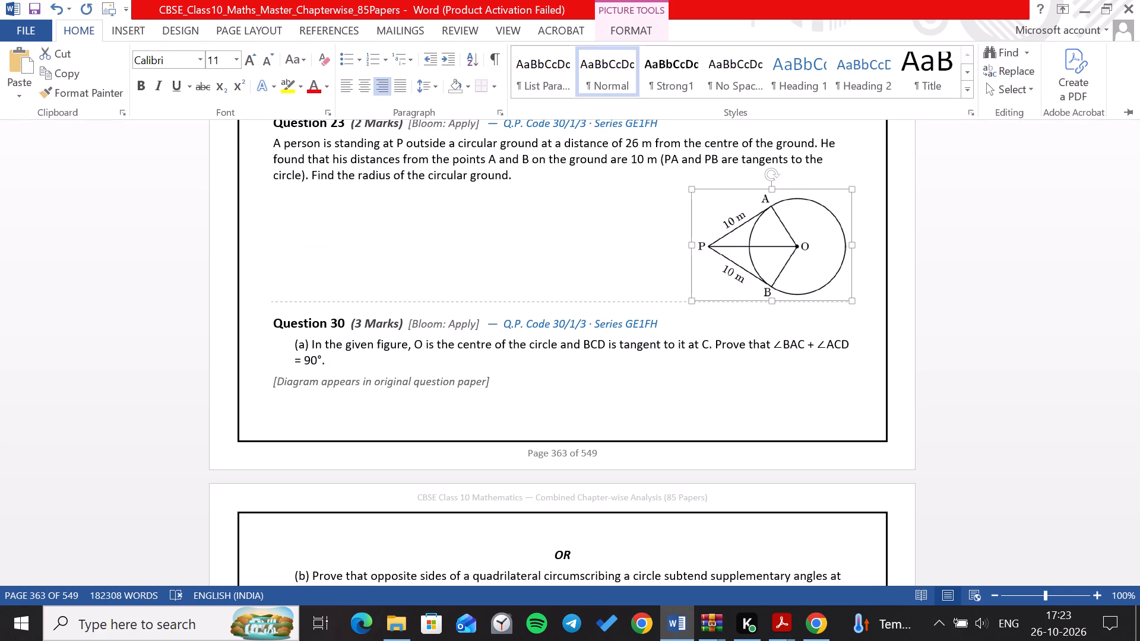
click(361, 85)
Find Question 30(a) of Series GE1FH in the 30-1-3 PDF and capture its circle figure with tangent BCD.
scroll(469, 261, down, 4)
scroll(469, 261, up, 6)
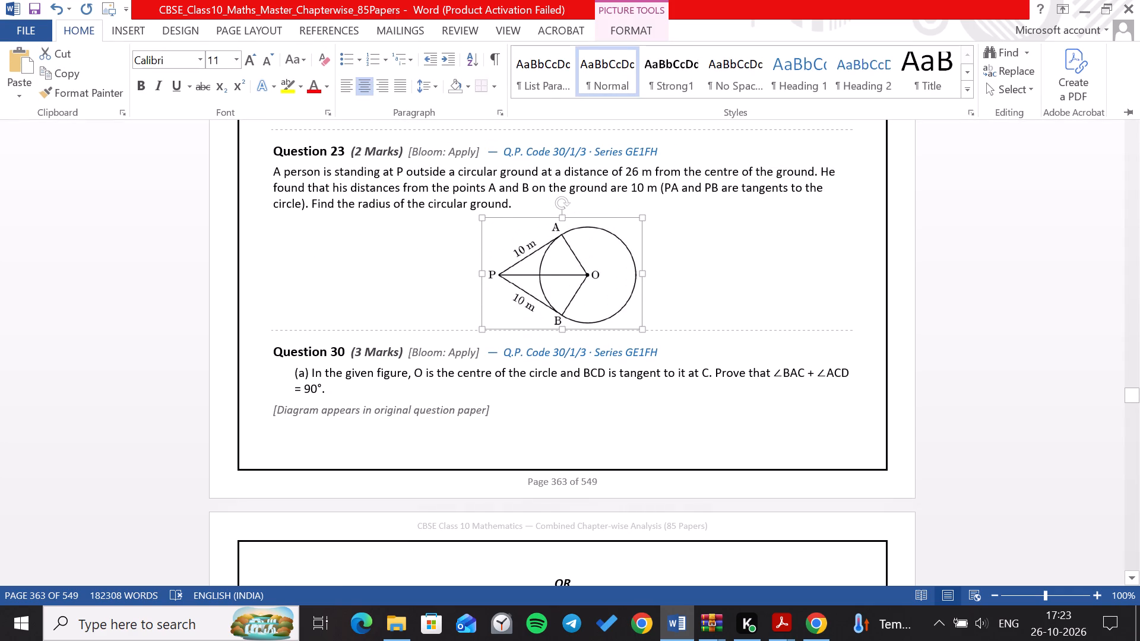
scroll(490, 354, down, 11)
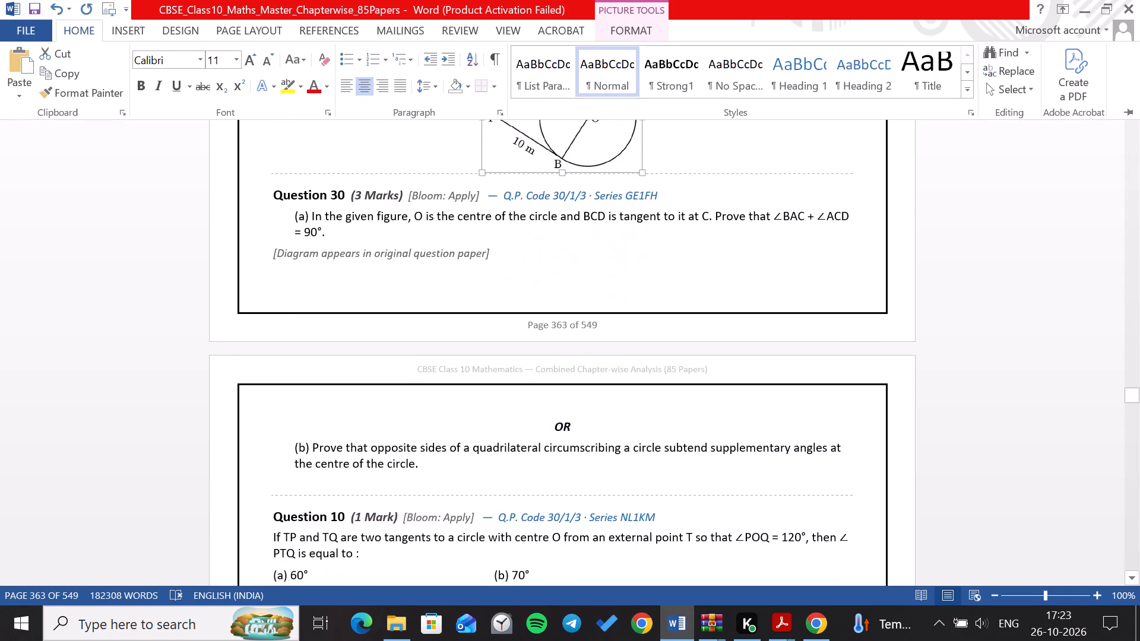
scroll(487, 357, down, 4)
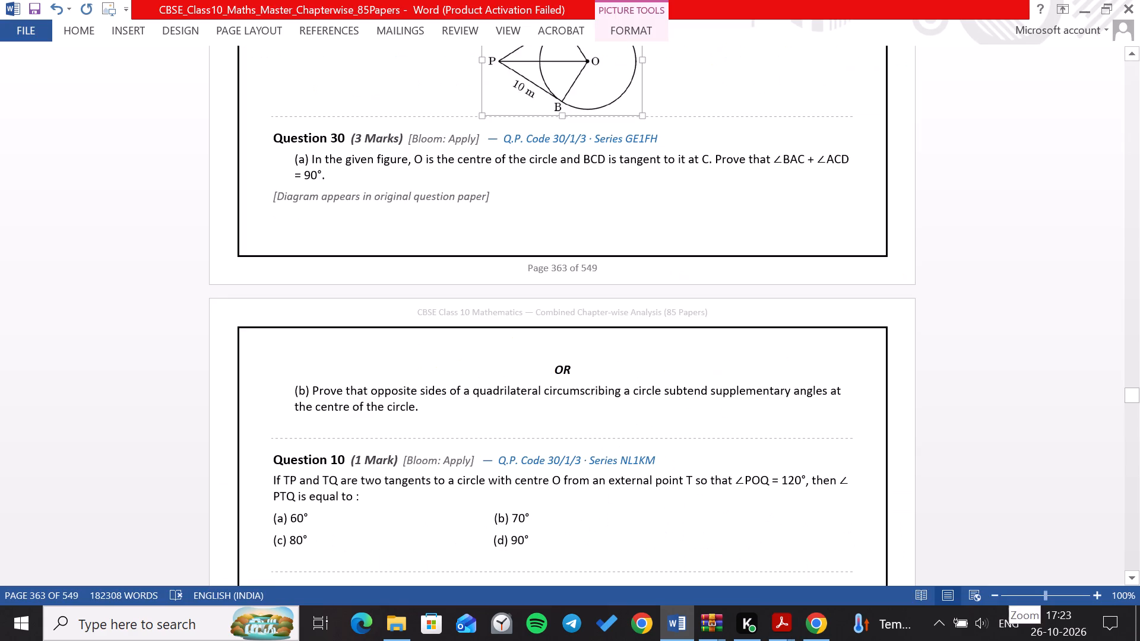
click(1084, 532)
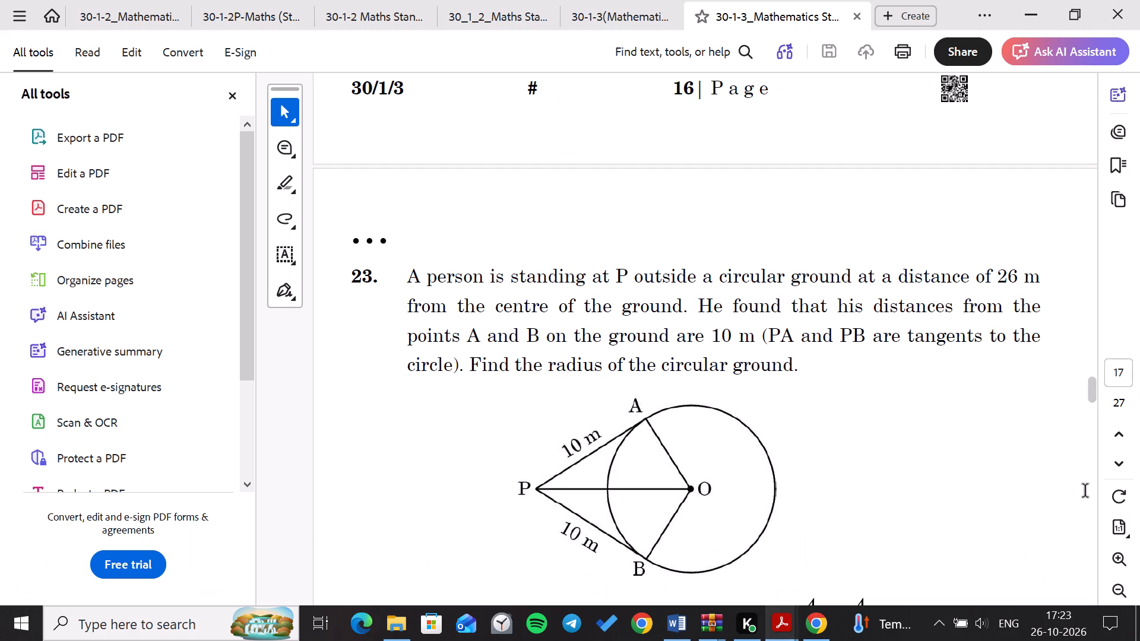
drag(1090, 392, 1094, 428)
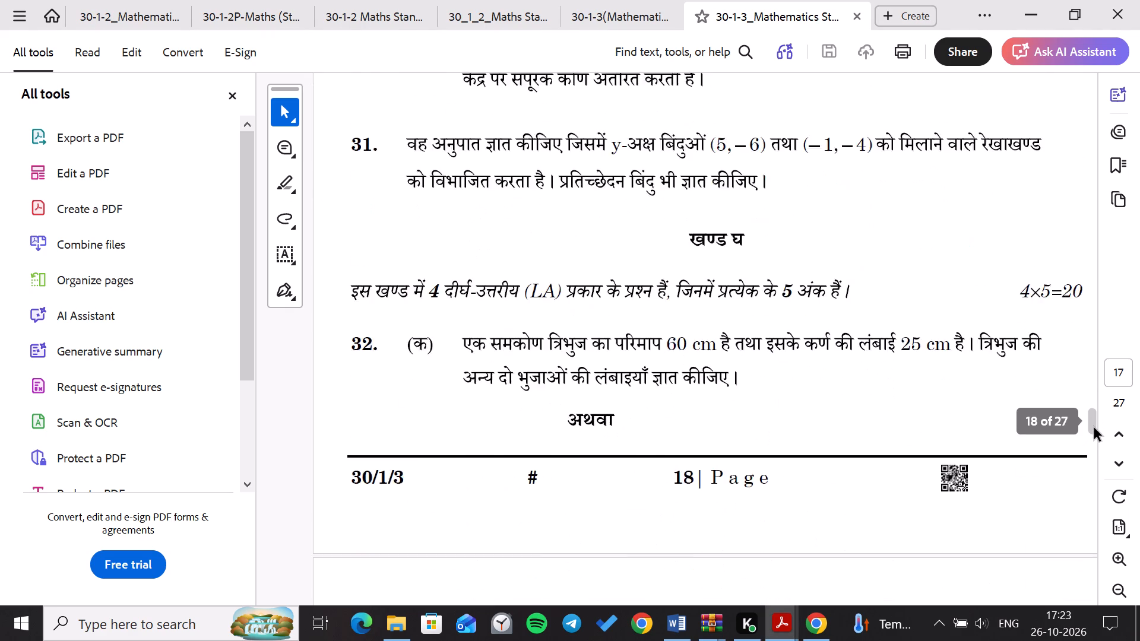
drag(1094, 428, 1096, 413)
scroll(718, 525, down, 8)
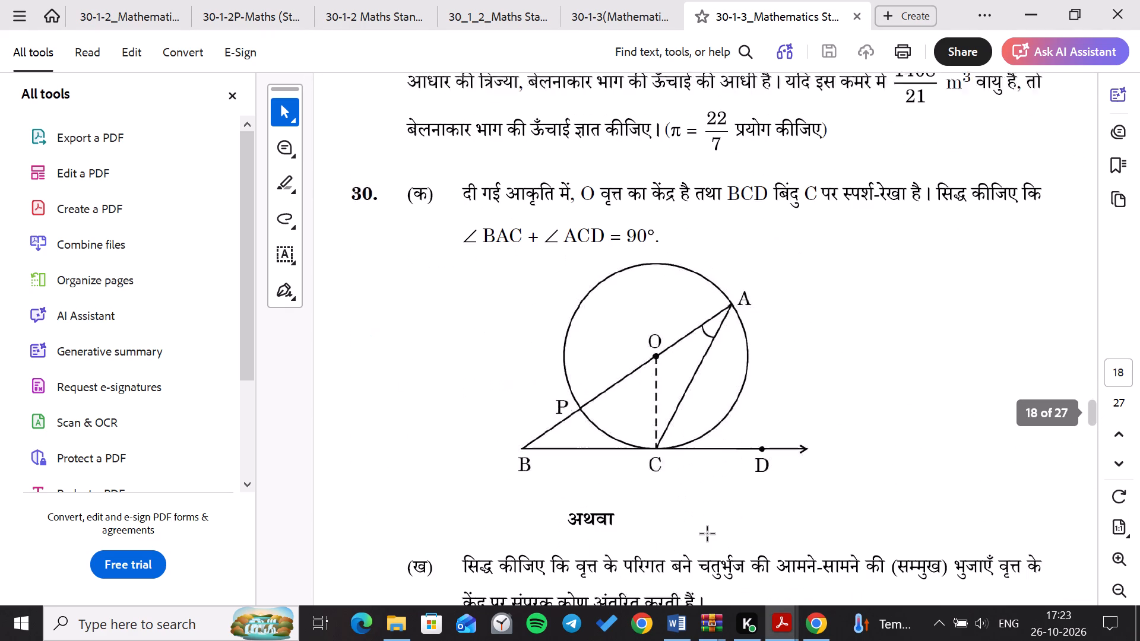
key(shift+super+s)
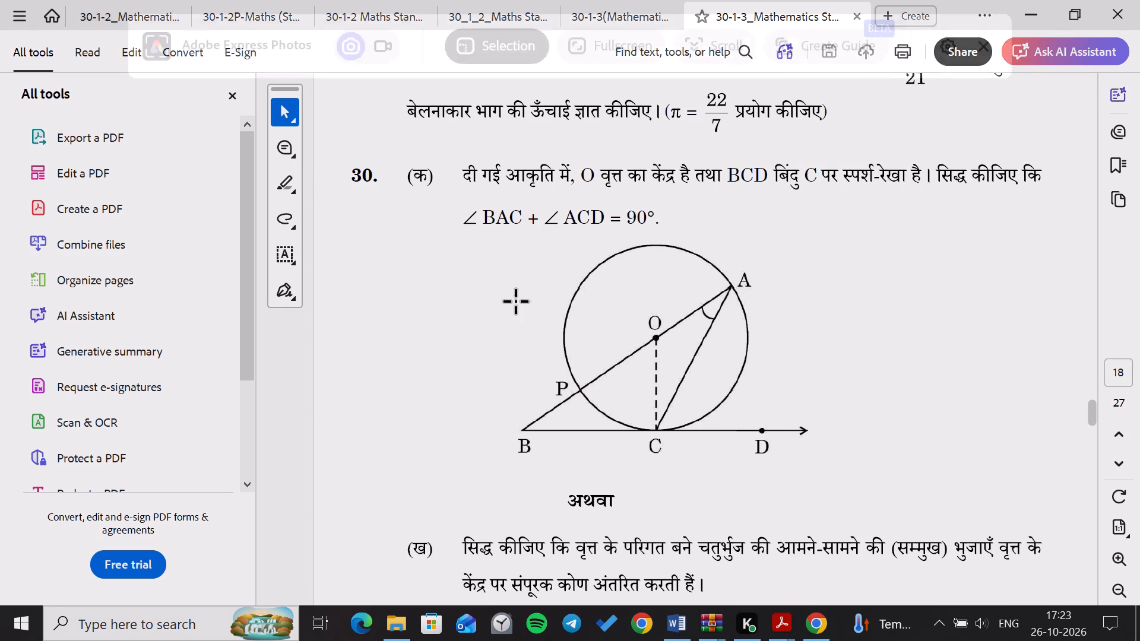
drag(498, 236, 731, 476)
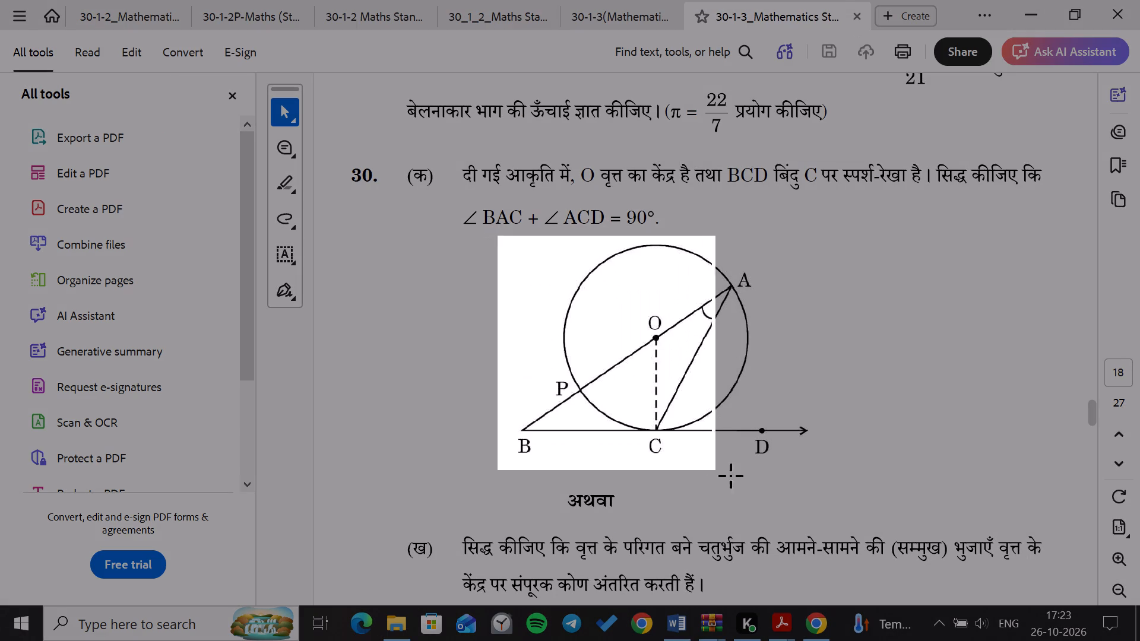
drag(731, 476, 827, 472)
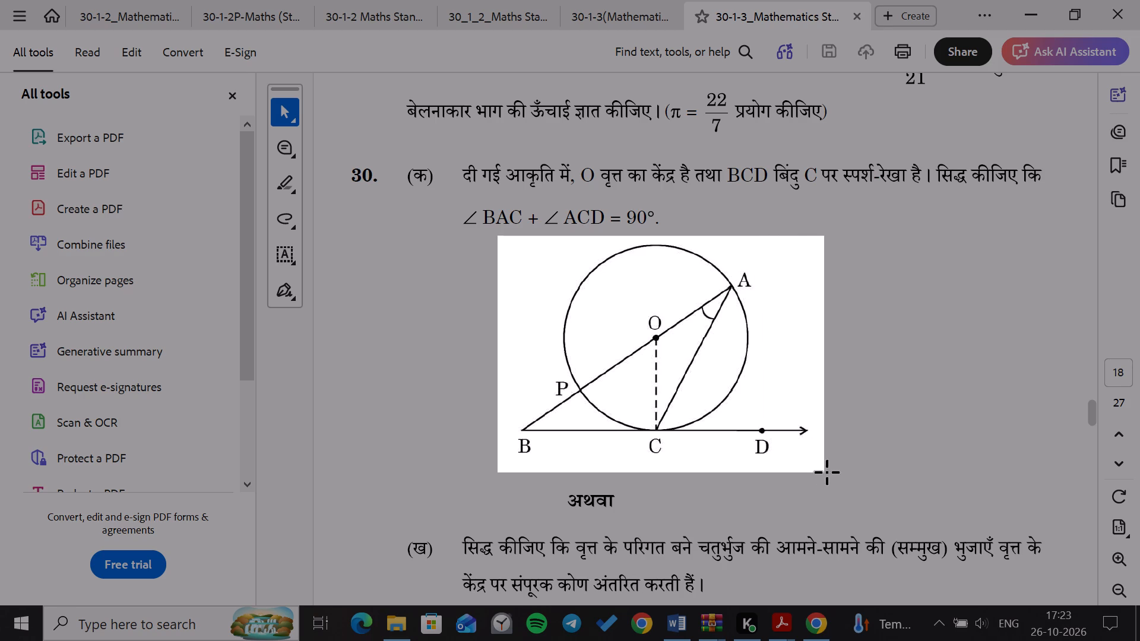
drag(827, 472, 815, 474)
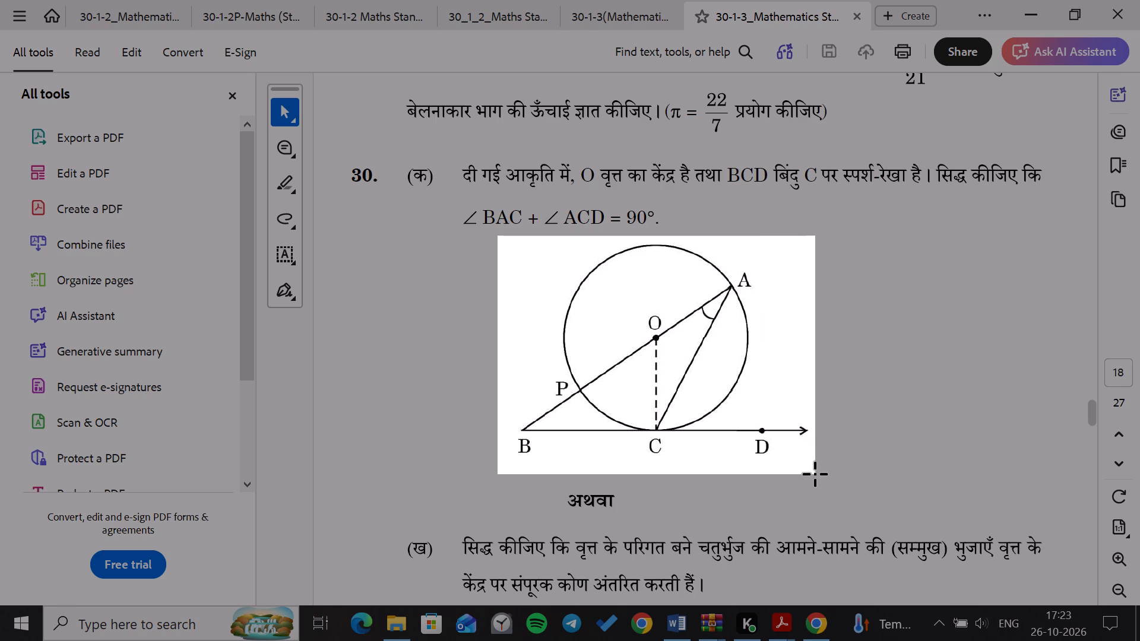
In Word, replace the diagram placeholder under Question 30(a) of Series GE1FH with the captured figure.
click(664, 637)
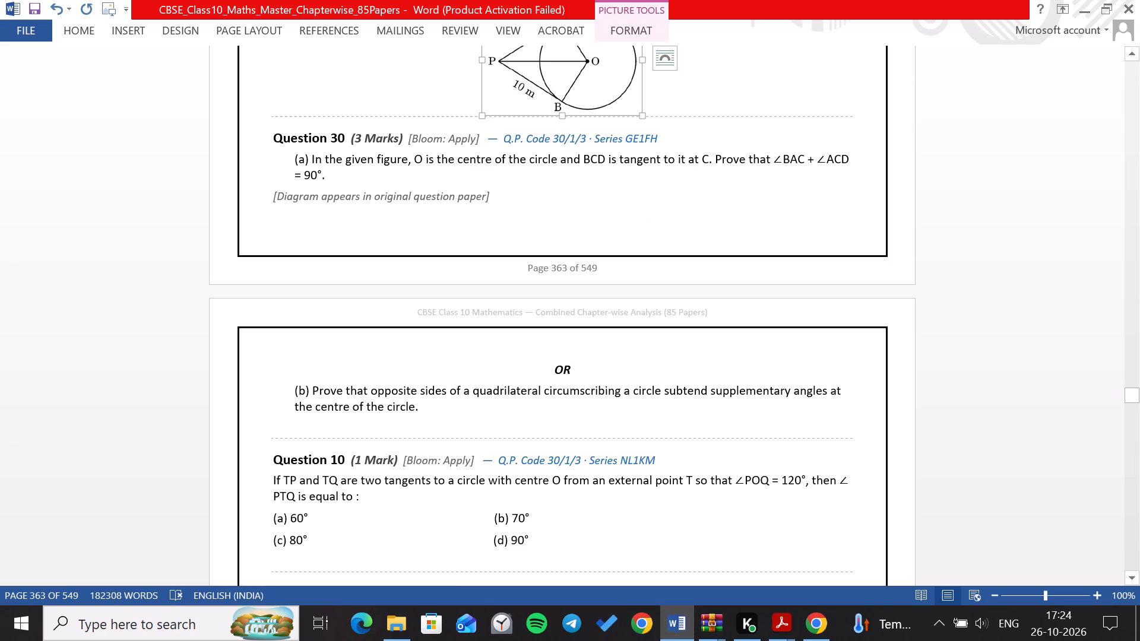
drag(267, 192, 497, 187)
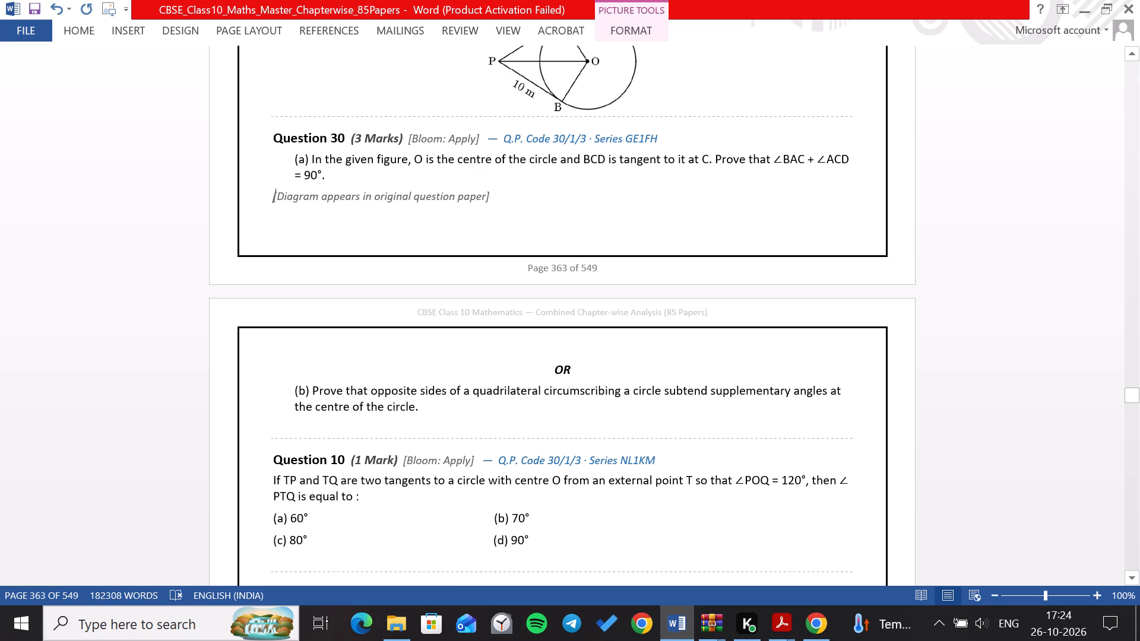
drag(497, 187, 489, 198)
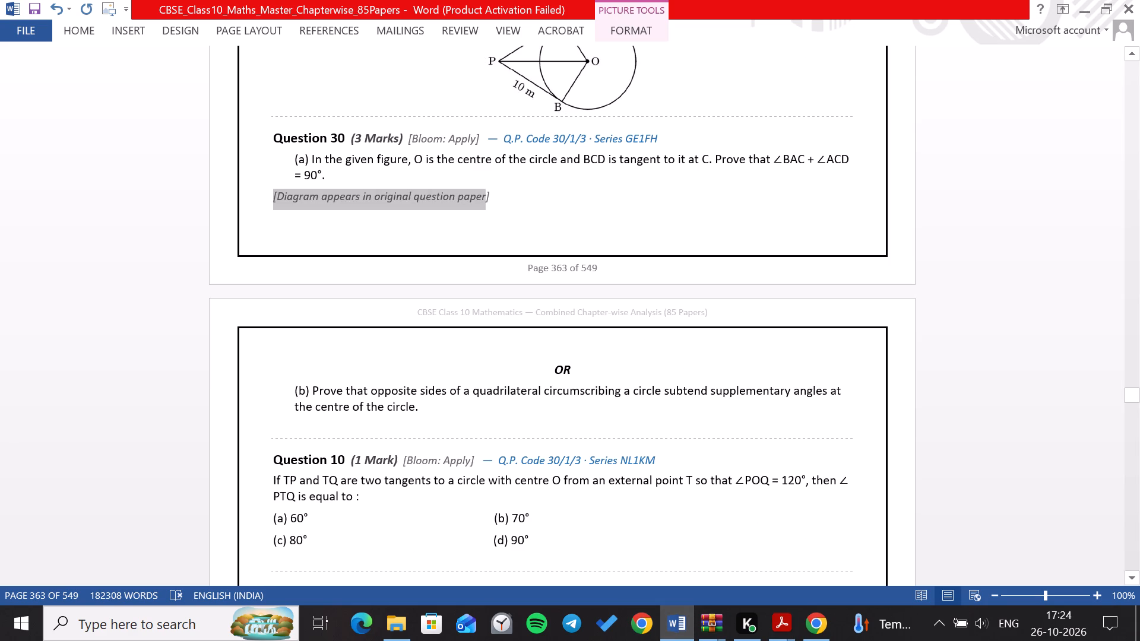
drag(489, 198, 492, 198)
key(backslash)
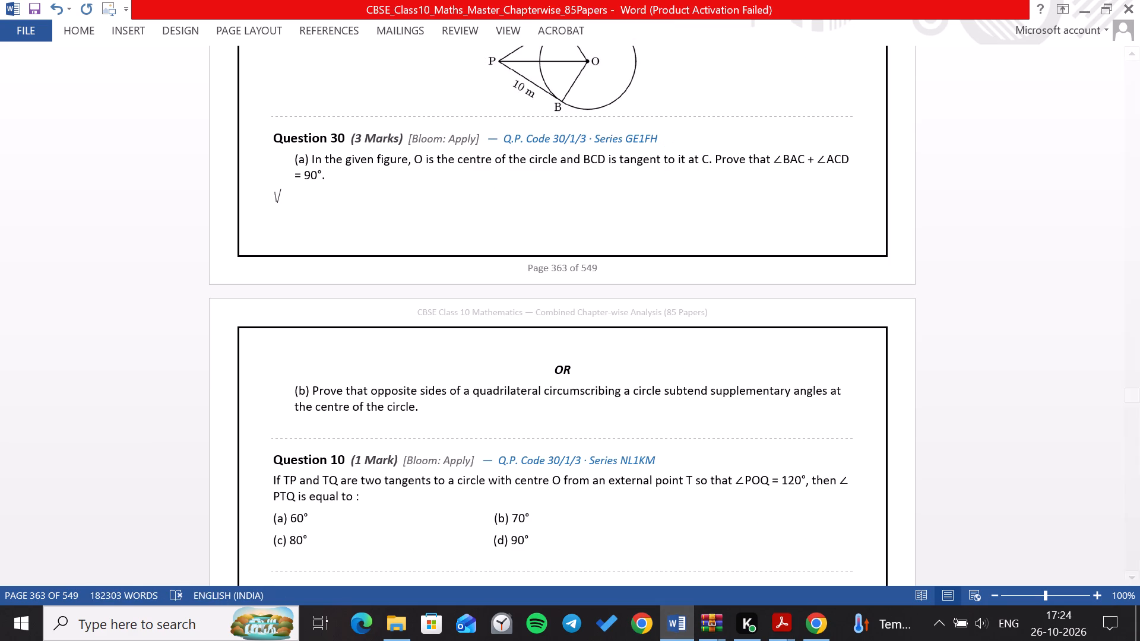
key(BackSpace)
key(ctrl+v)
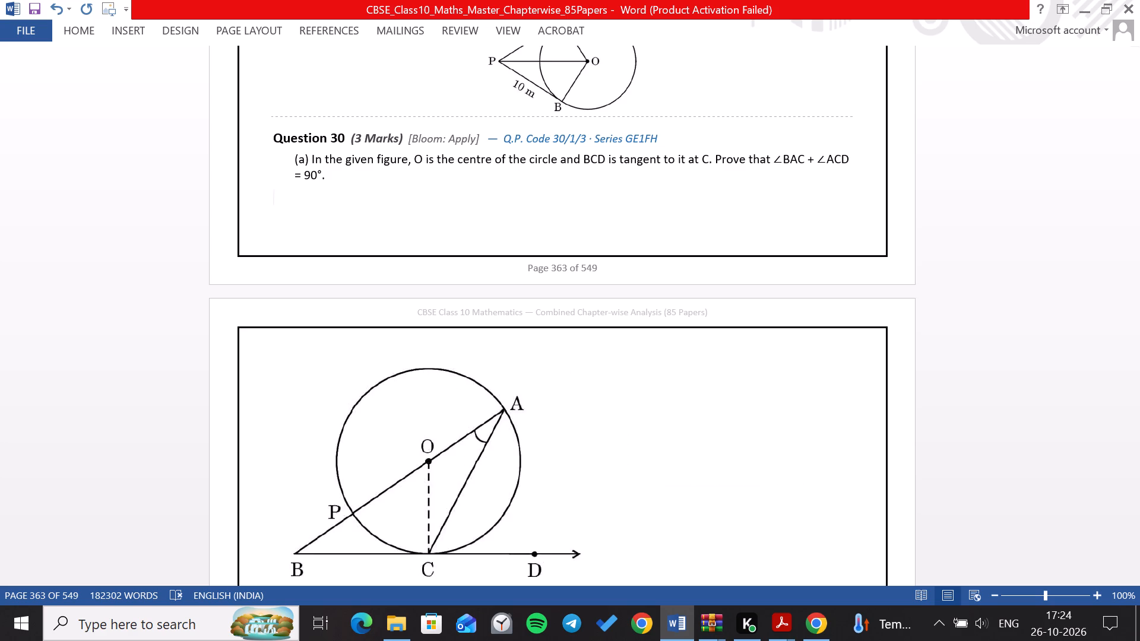
Shrink the pasted Question 30 figure in proportion to about two-thirds of its size and centre it.
scroll(540, 317, down, 3)
click(487, 321)
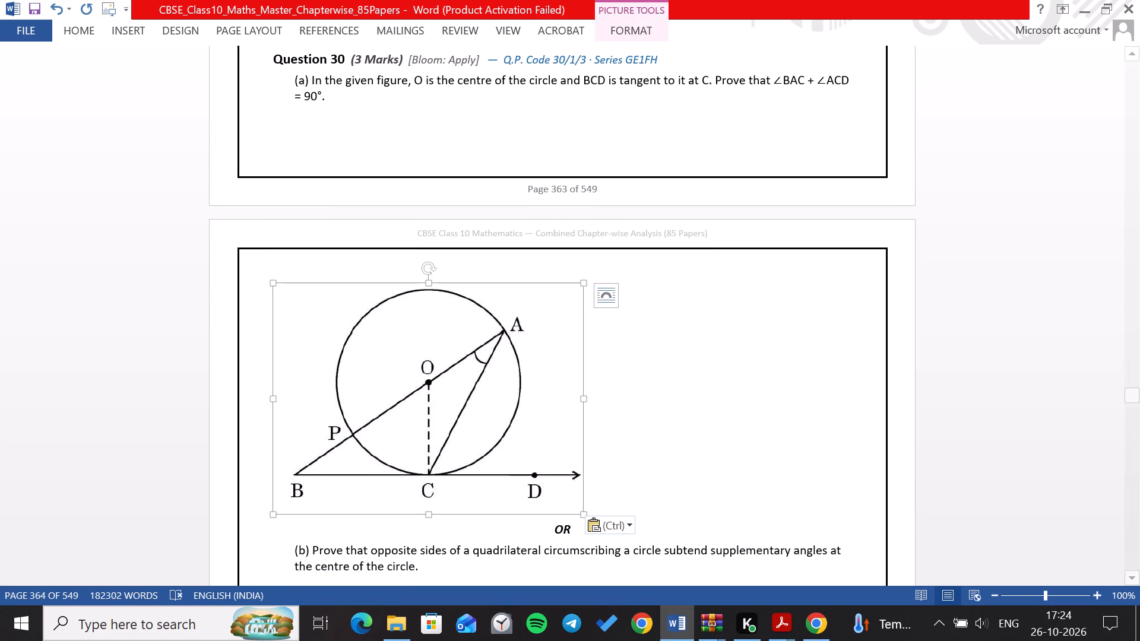
drag(583, 515, 476, 331)
click(87, 31)
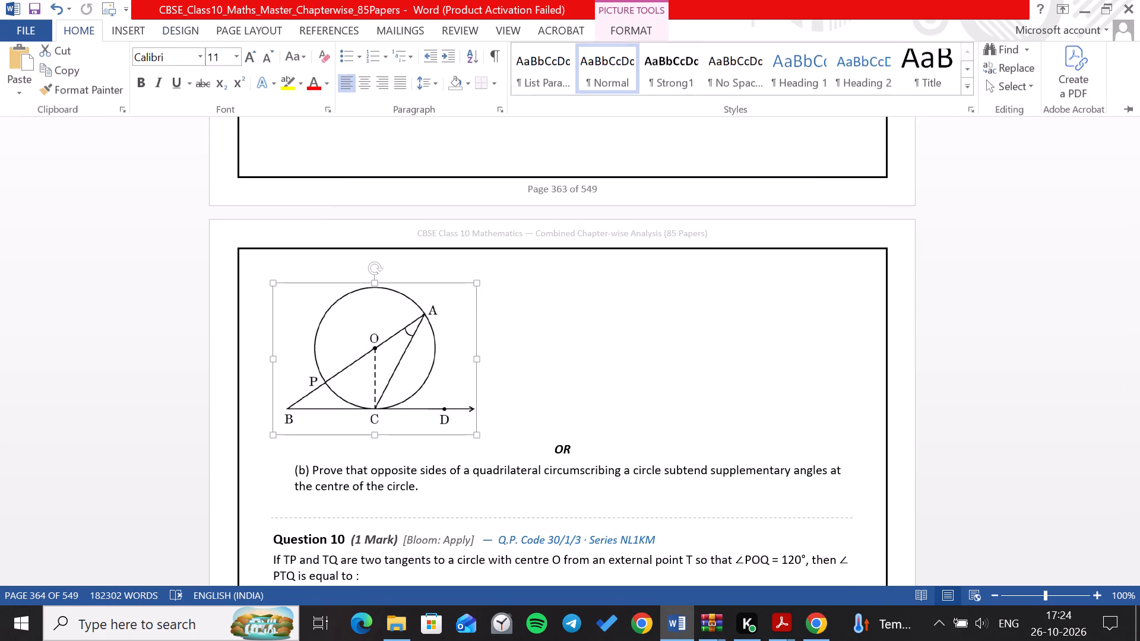
click(359, 86)
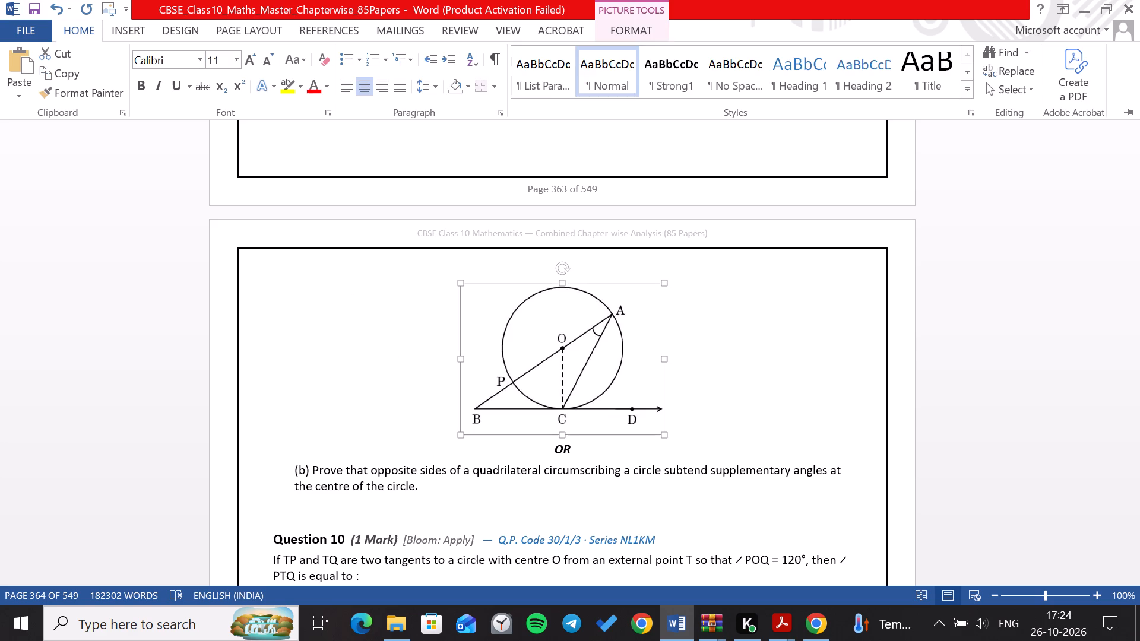
double_click(743, 350)
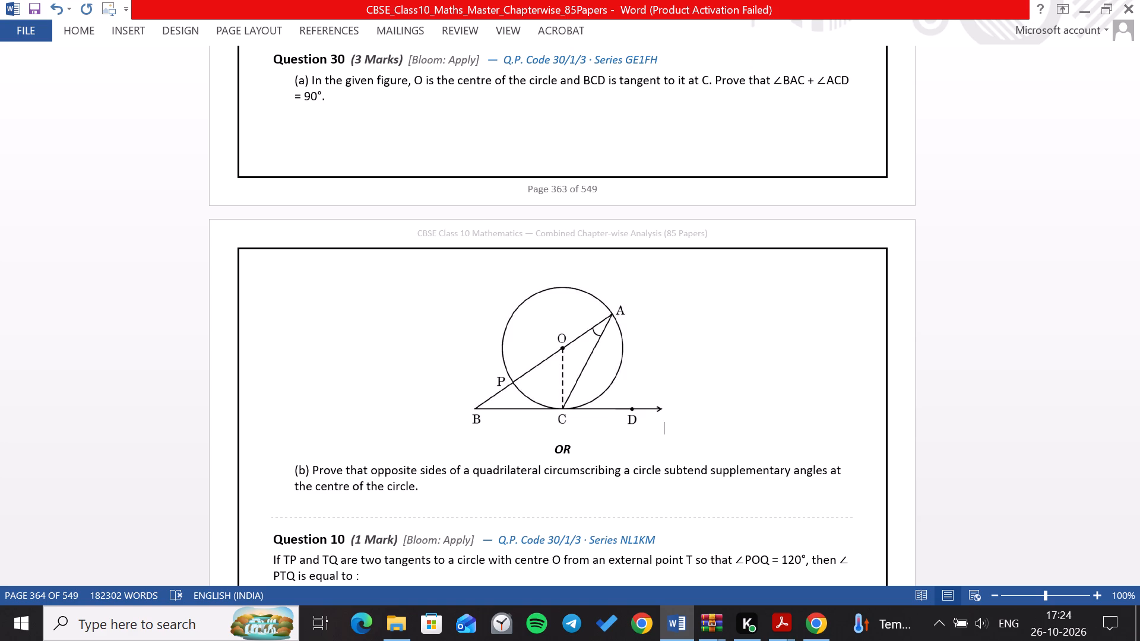
Go on to the Series NL1KM questions and open the 30-1-3P Maths PDF from the iLoveZIP_Create LM archive.
scroll(895, 262, down, 13)
scroll(372, 309, down, 4)
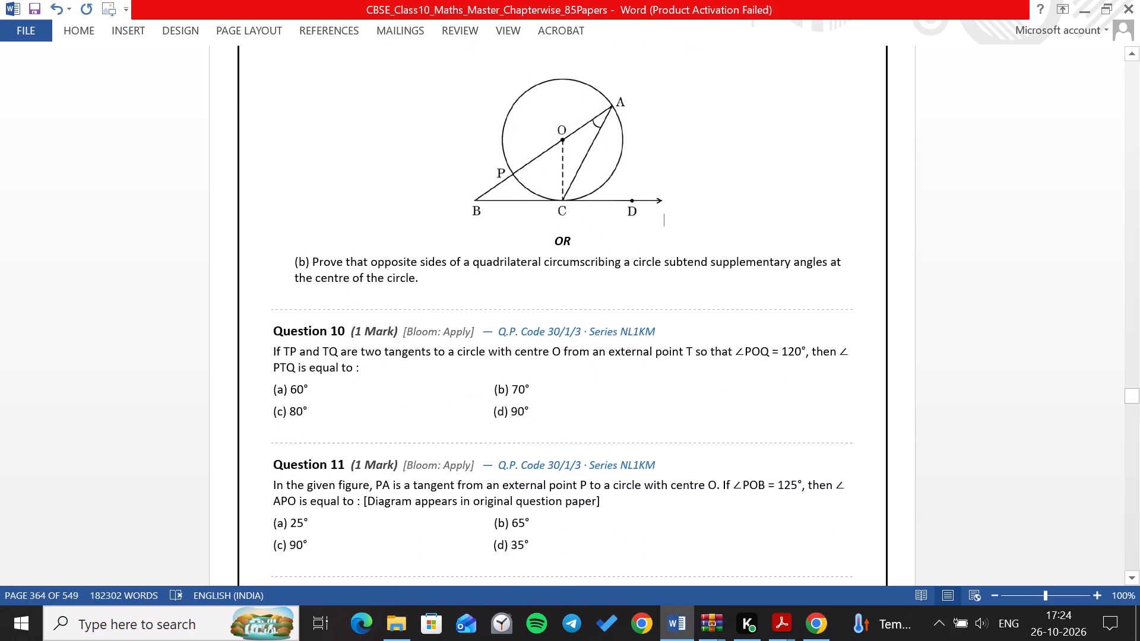
scroll(369, 320, down, 7)
scroll(593, 288, down, 6)
scroll(359, 280, down, 5)
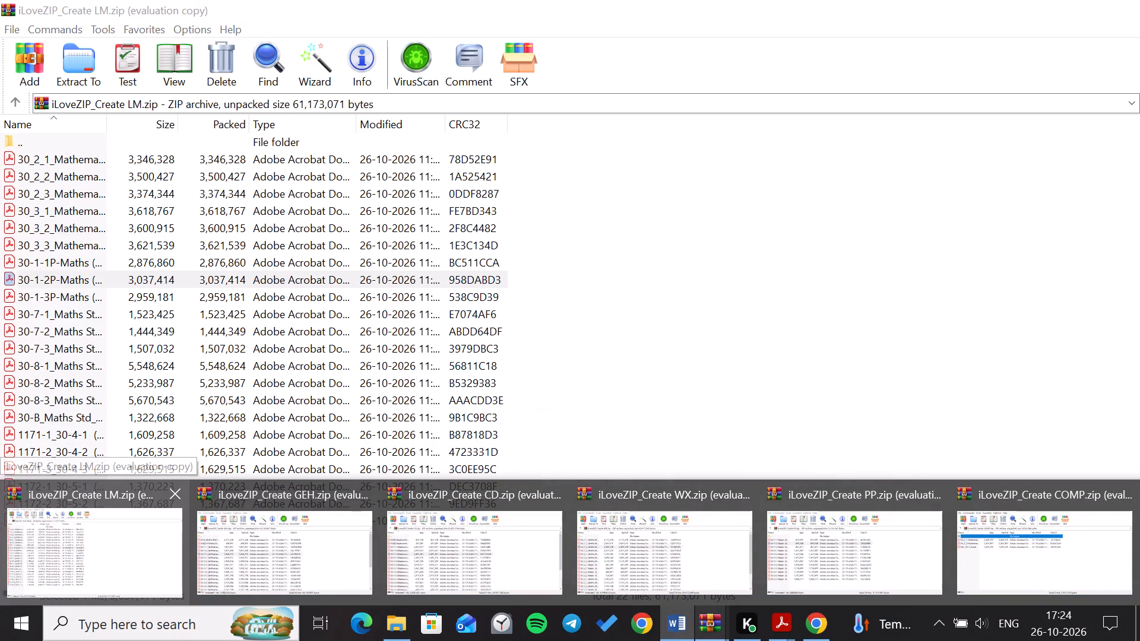
click(153, 532)
double_click(88, 294)
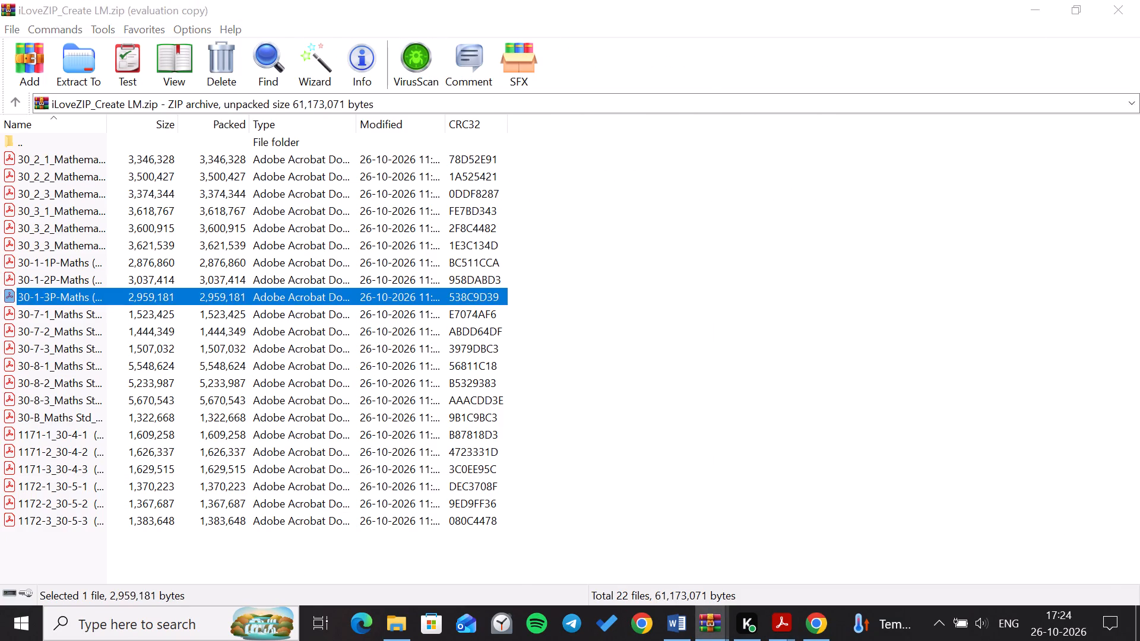
Find the English Question 11 in the 30-1-3P PDF and capture its tangent figure with the 125° angle.
scroll(727, 258, down, 7)
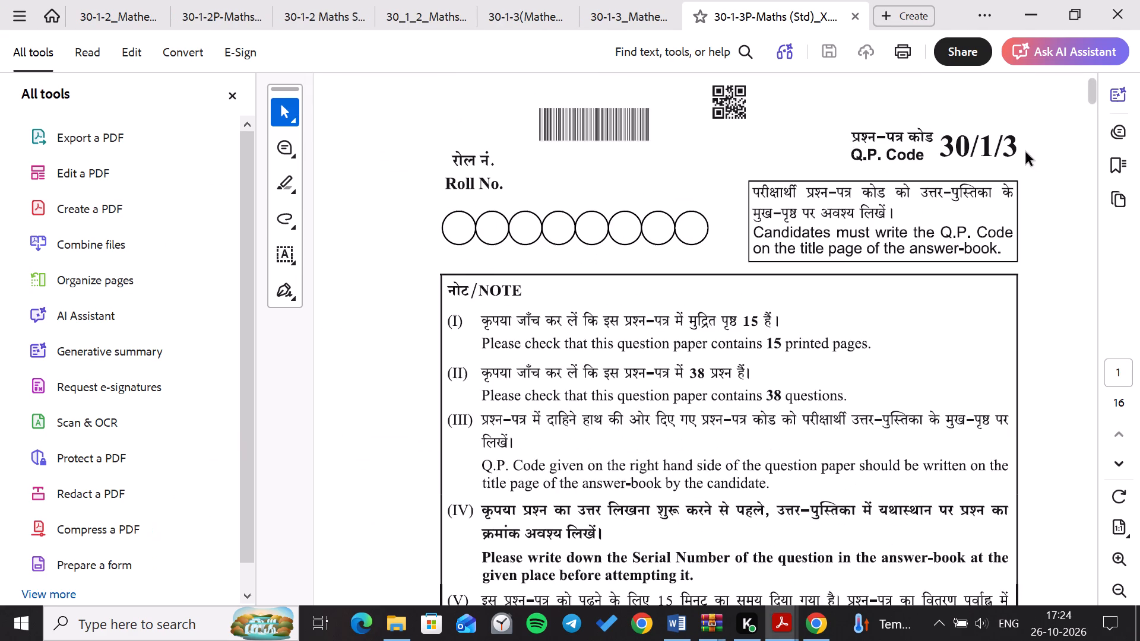
drag(1095, 93, 1092, 246)
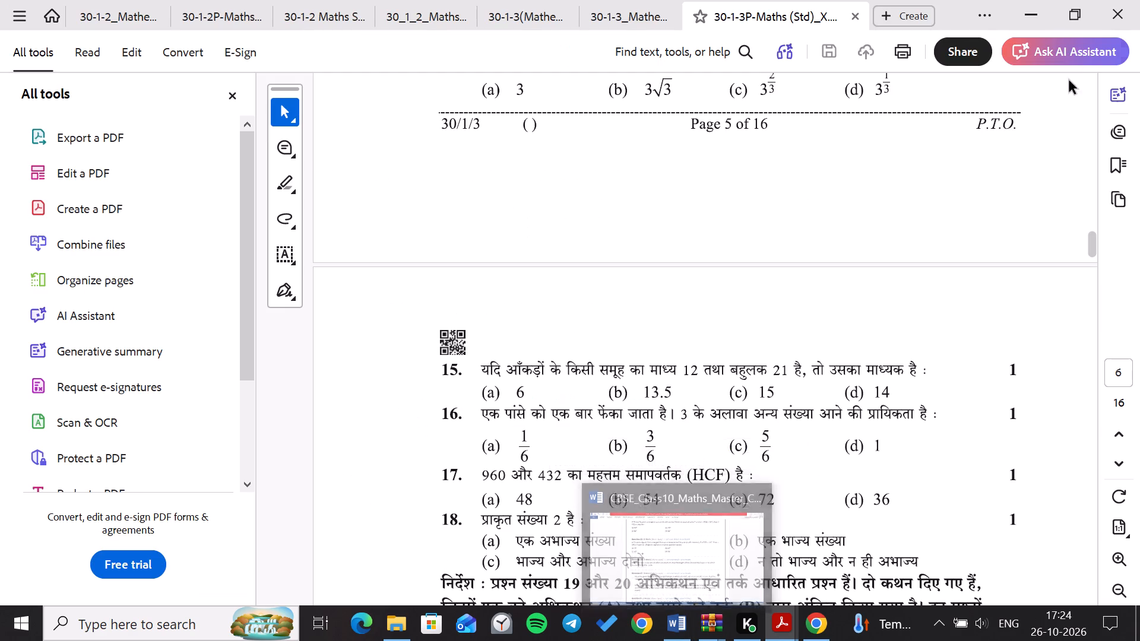
scroll(931, 200, down, 7)
scroll(931, 200, up, 20)
scroll(931, 200, up, 5)
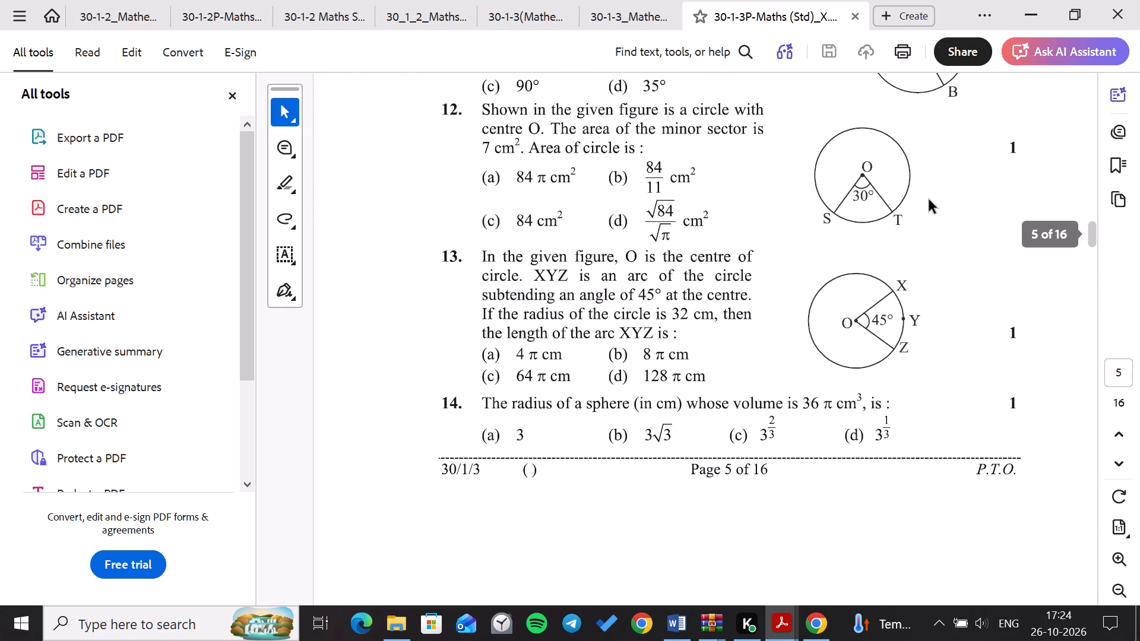
scroll(858, 224, up, 9)
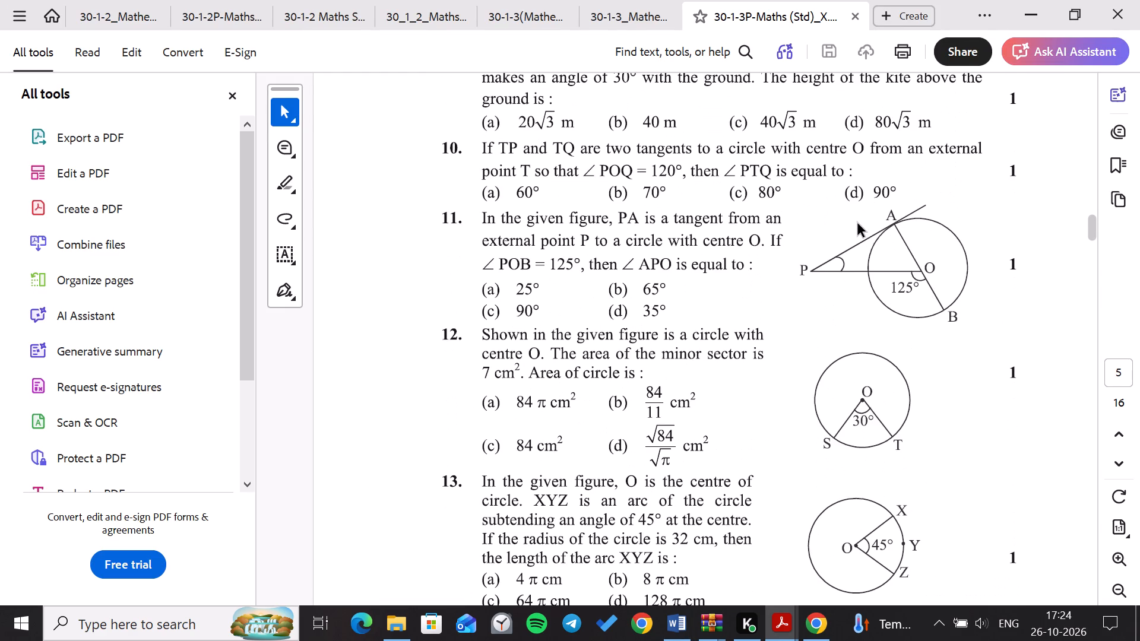
key(shift+super+s)
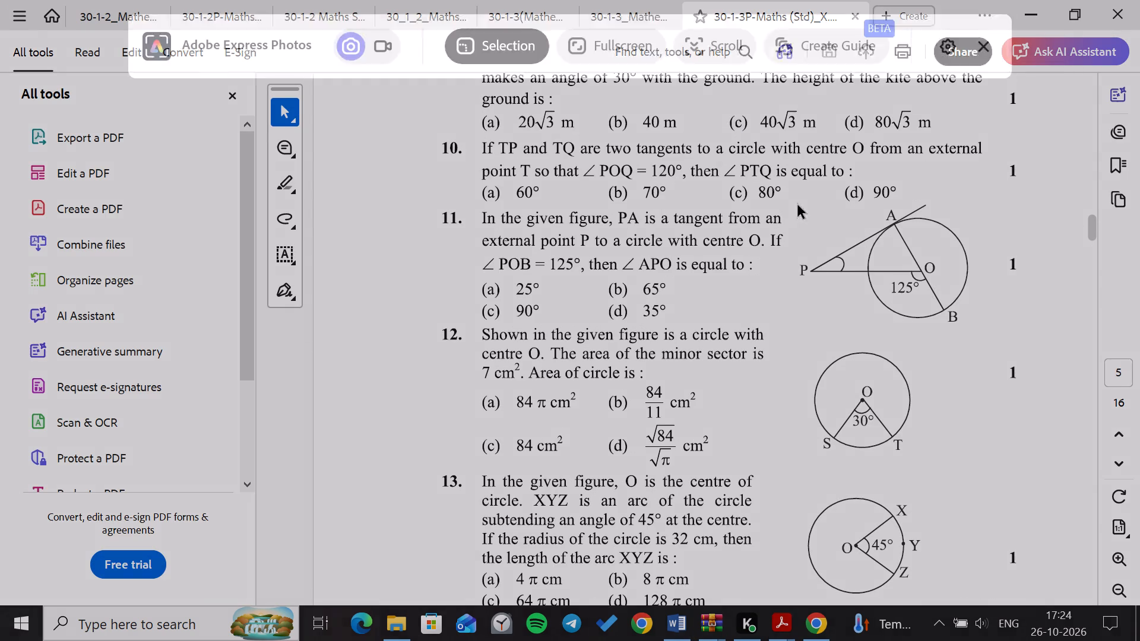
drag(791, 205, 982, 326)
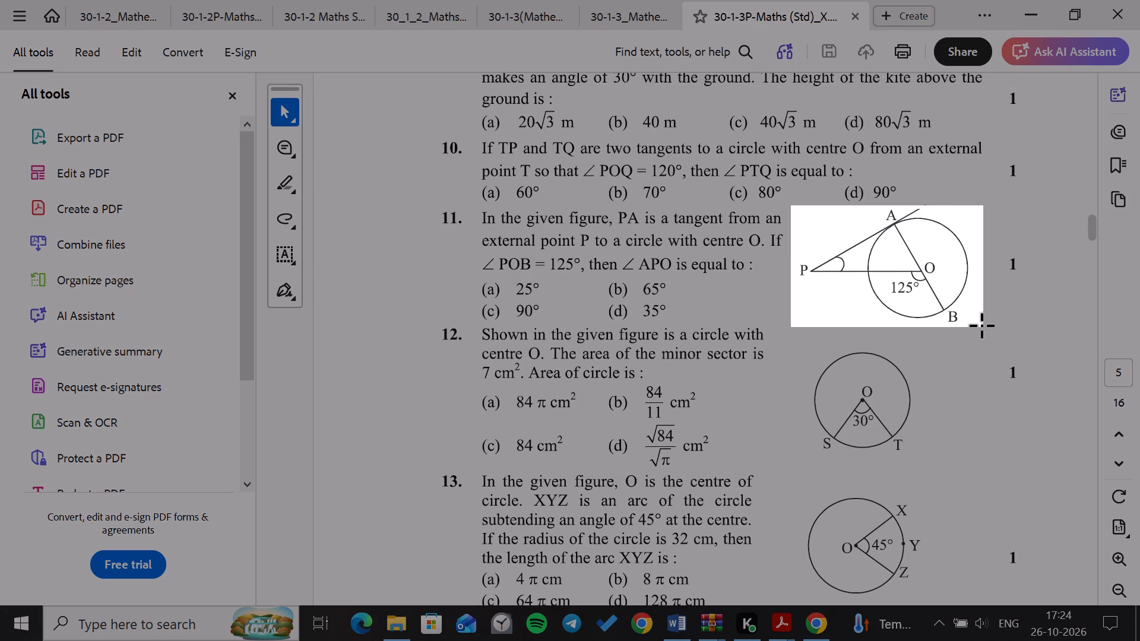
drag(982, 326, 980, 331)
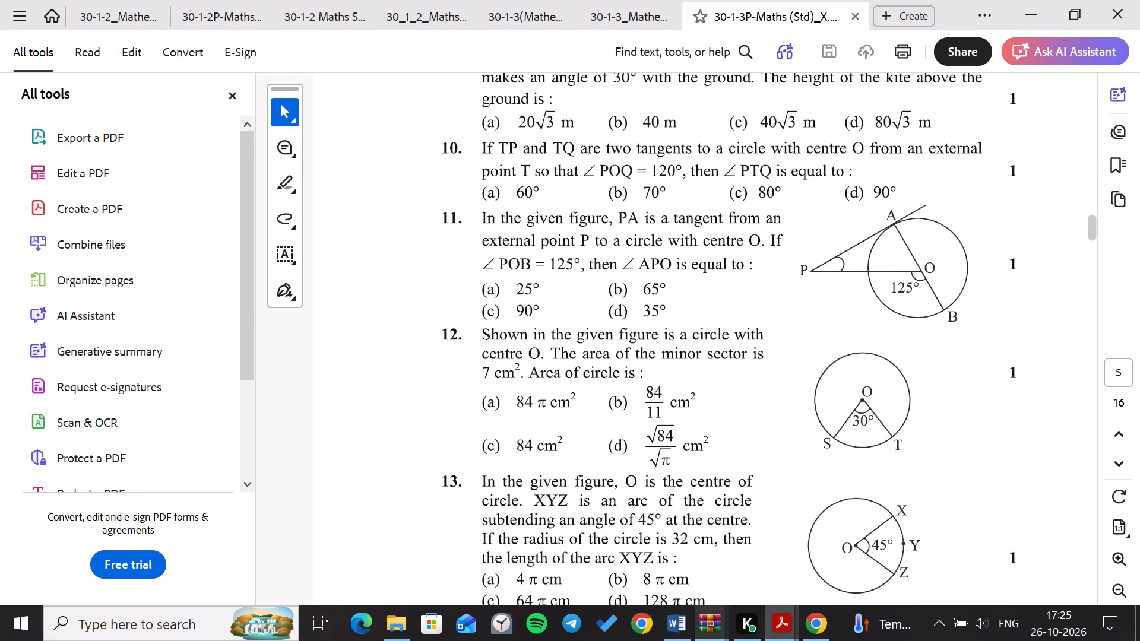
In Word, delete Question 11's diagram placeholder in Series NL1KM and paste the captured figure on a new line below the question text.
click(688, 631)
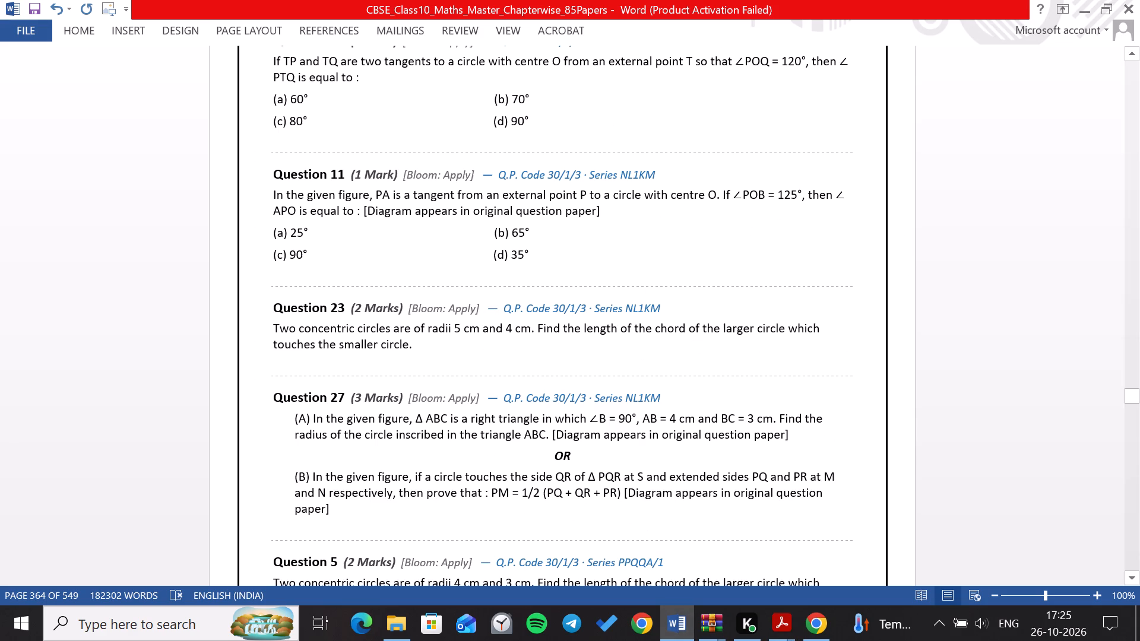
drag(363, 211, 581, 210)
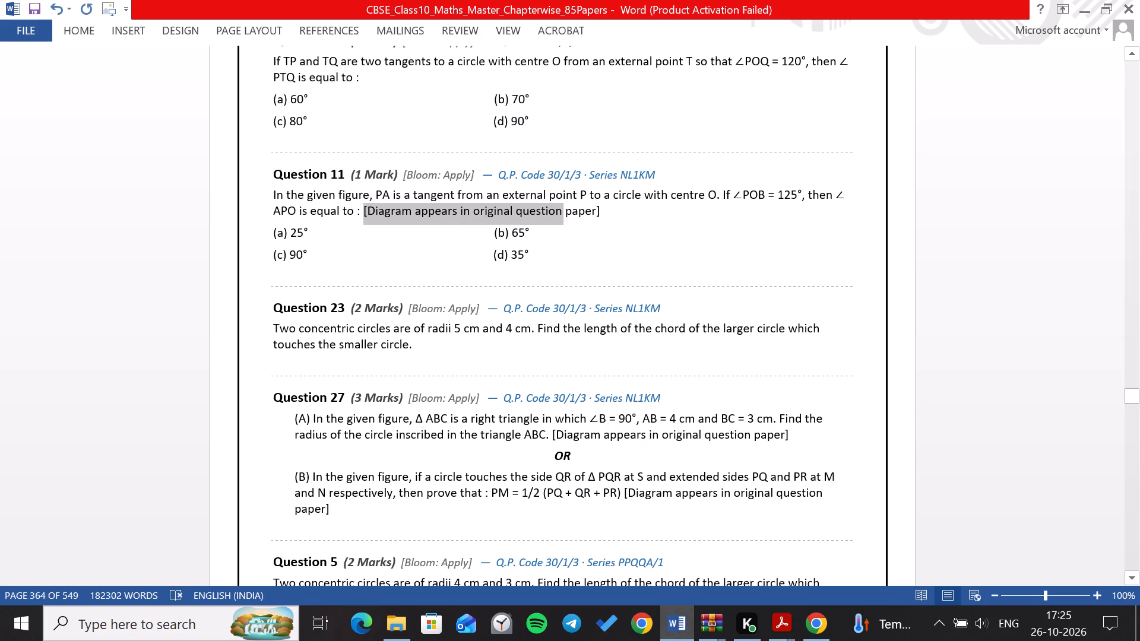
drag(581, 210, 611, 210)
key(BackSpace)
key(Return)
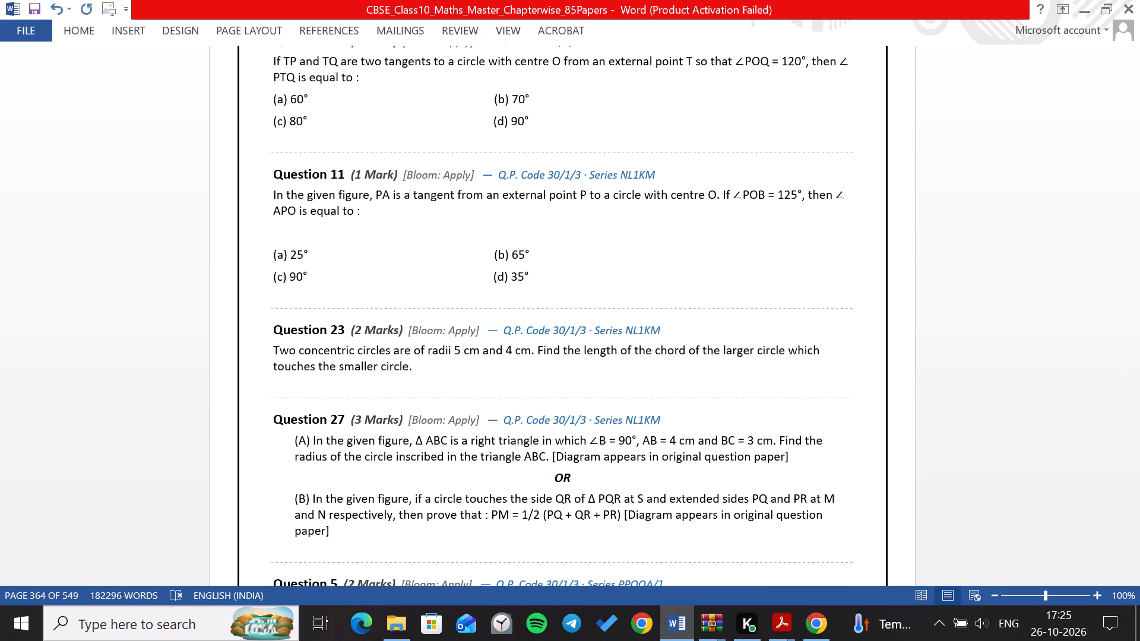
key(ctrl+v)
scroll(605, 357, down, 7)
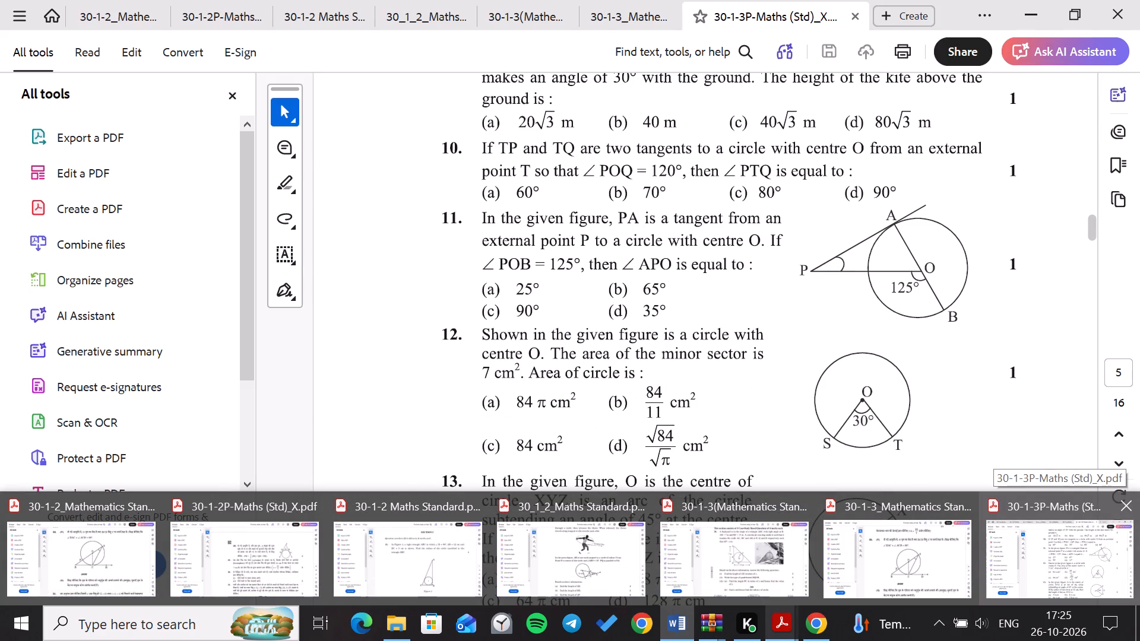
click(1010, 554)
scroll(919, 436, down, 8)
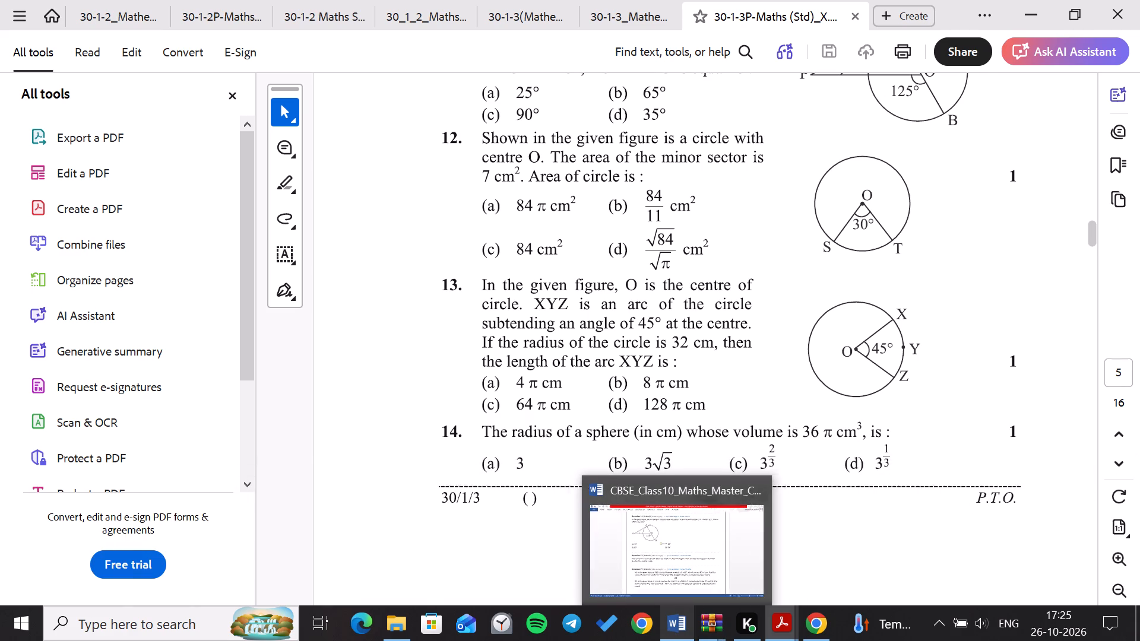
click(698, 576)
Centre the pasted Question 11 figure with the 125° angle in the Series NL1KM section.
click(417, 160)
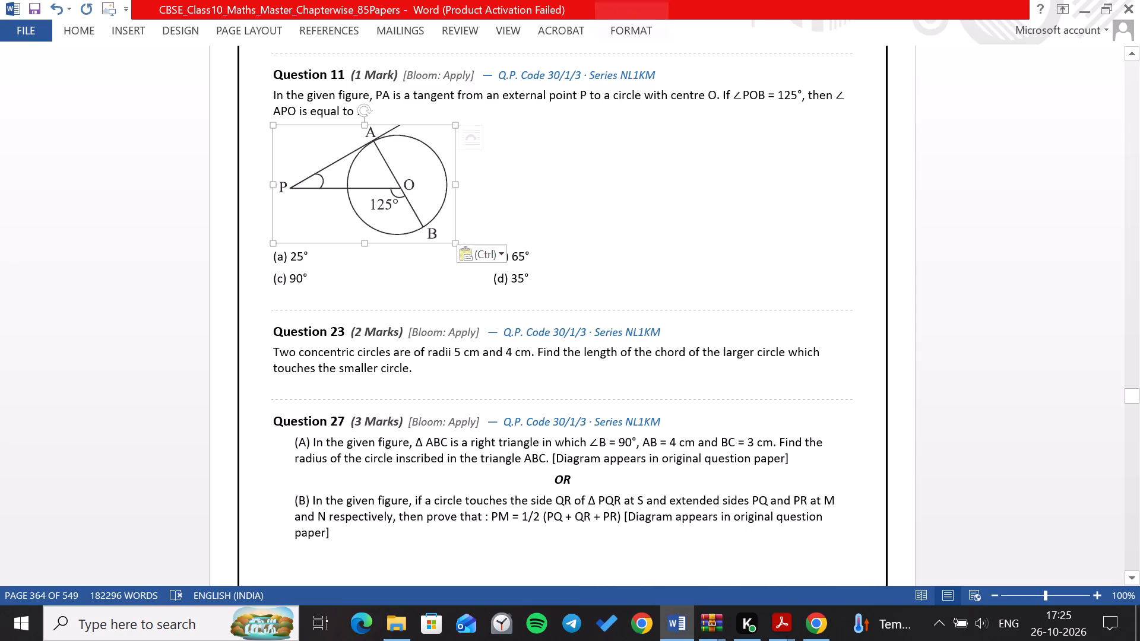
click(79, 25)
click(357, 84)
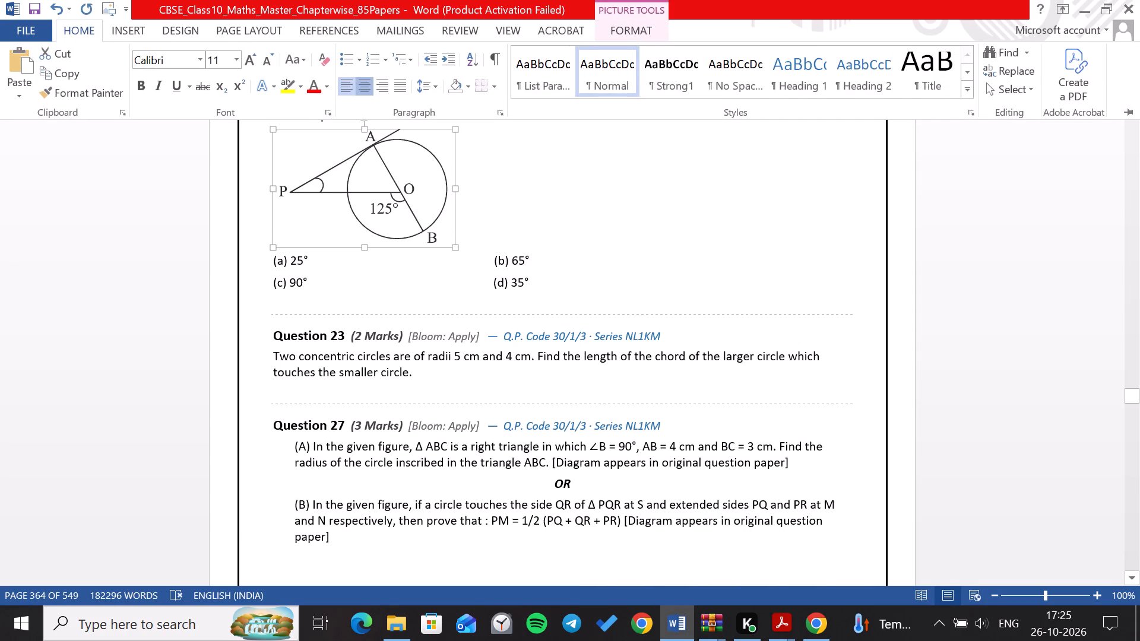
Find the English Question 27 in the 30-1-3P PDF and capture part (A)'s figure of right triangle ABC with its inscribed circle.
scroll(593, 399, down, 6)
scroll(620, 311, down, 3)
scroll(591, 355, down, 3)
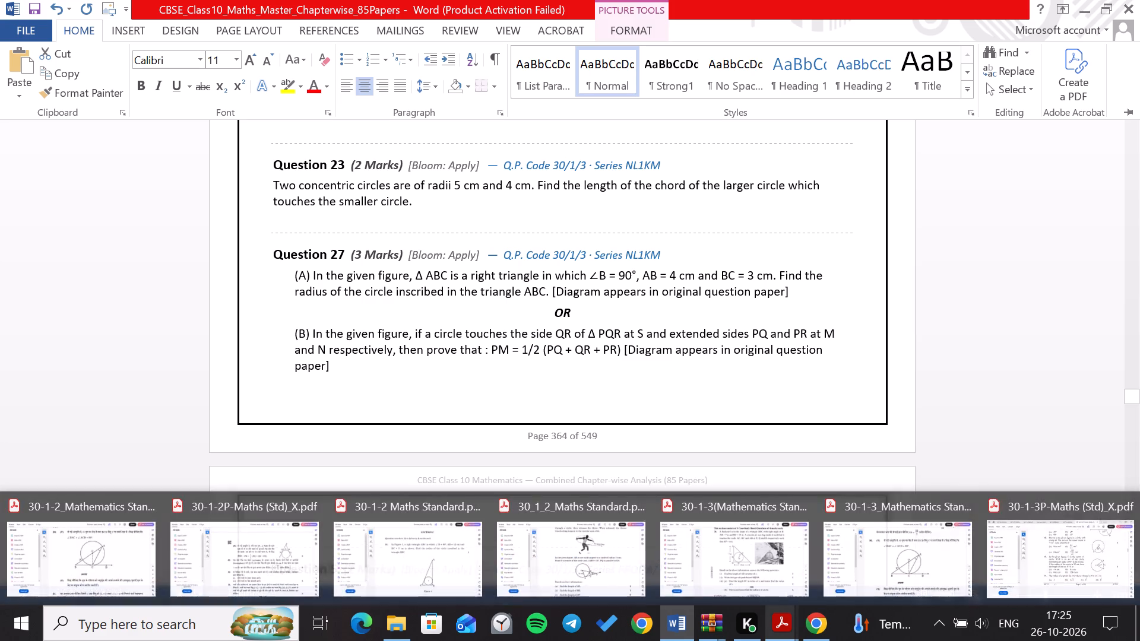
click(1074, 584)
drag(1092, 231, 1092, 242)
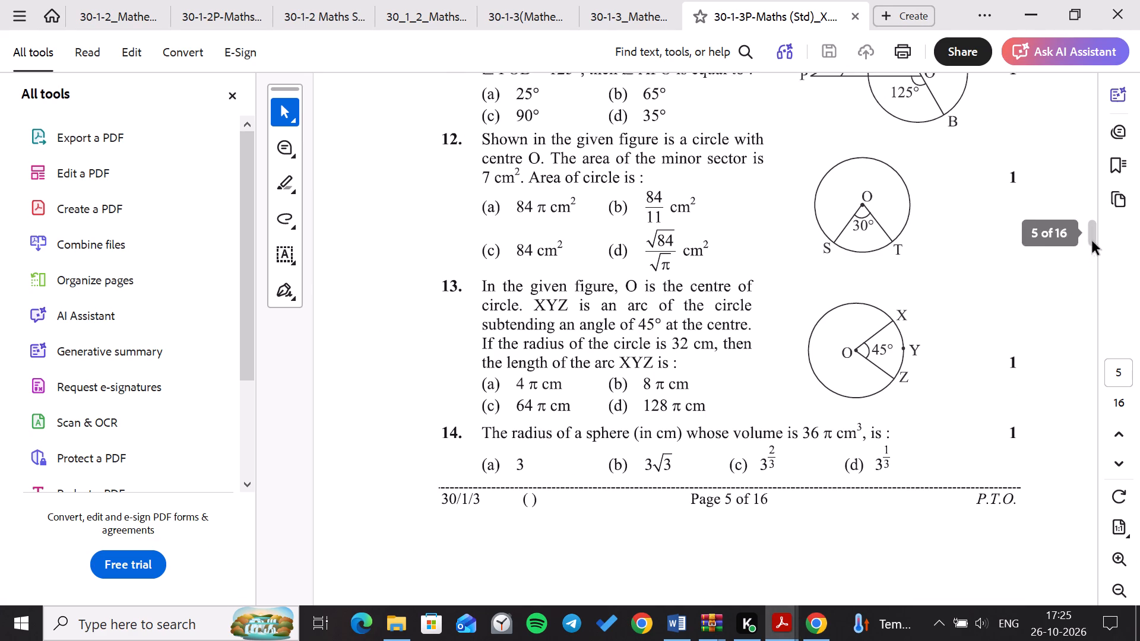
drag(1092, 242, 1097, 326)
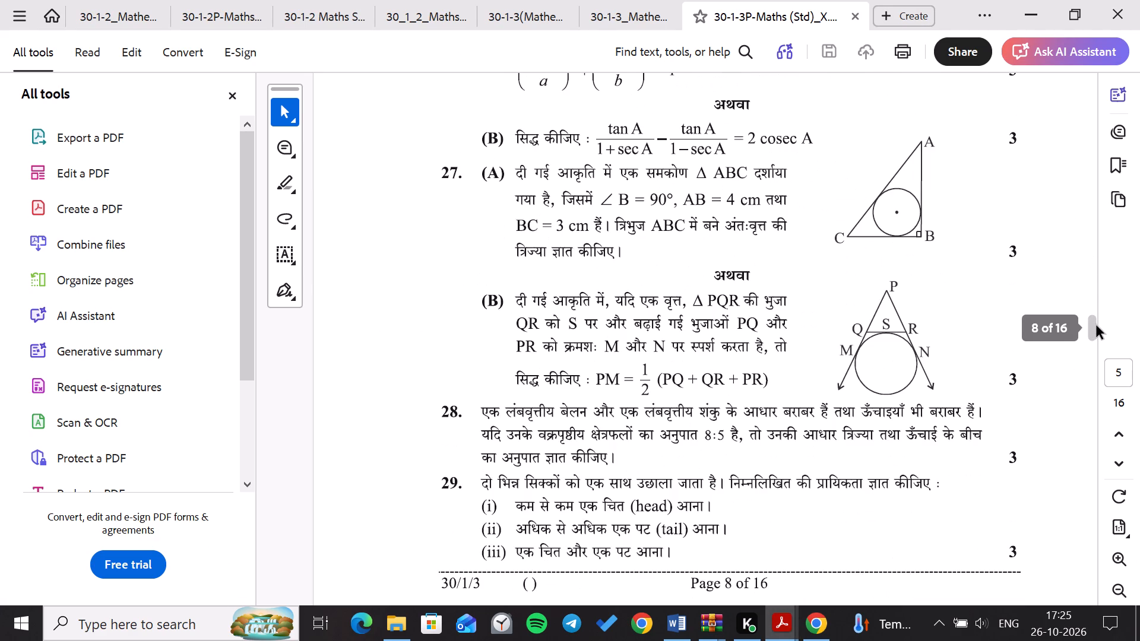
drag(1097, 326, 1097, 357)
scroll(963, 351, up, 1)
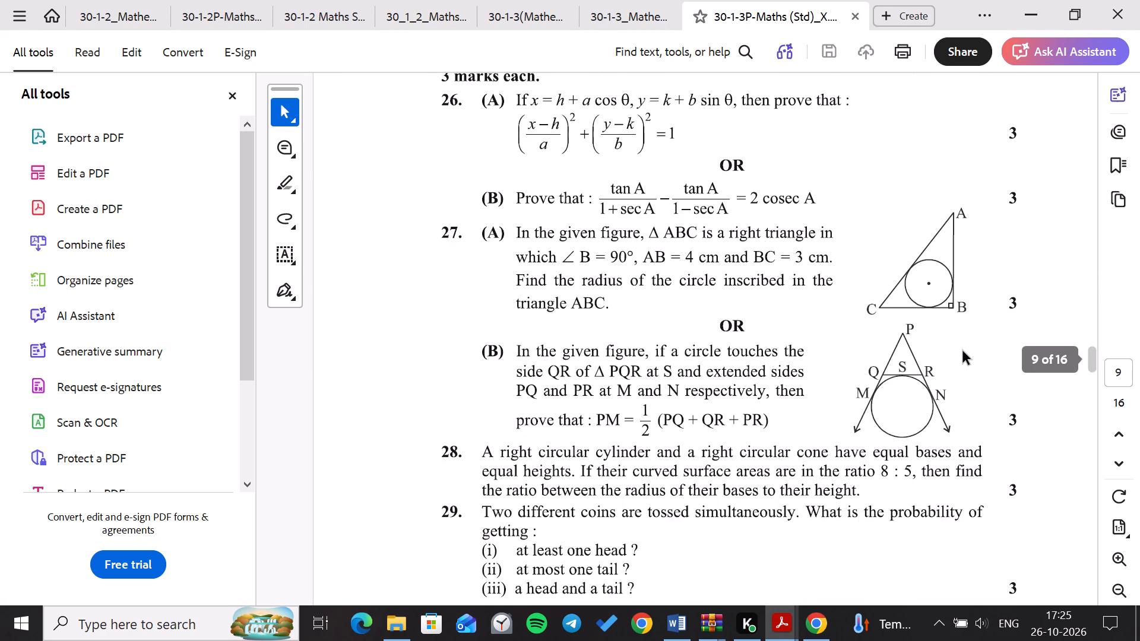
key(shift+super+s)
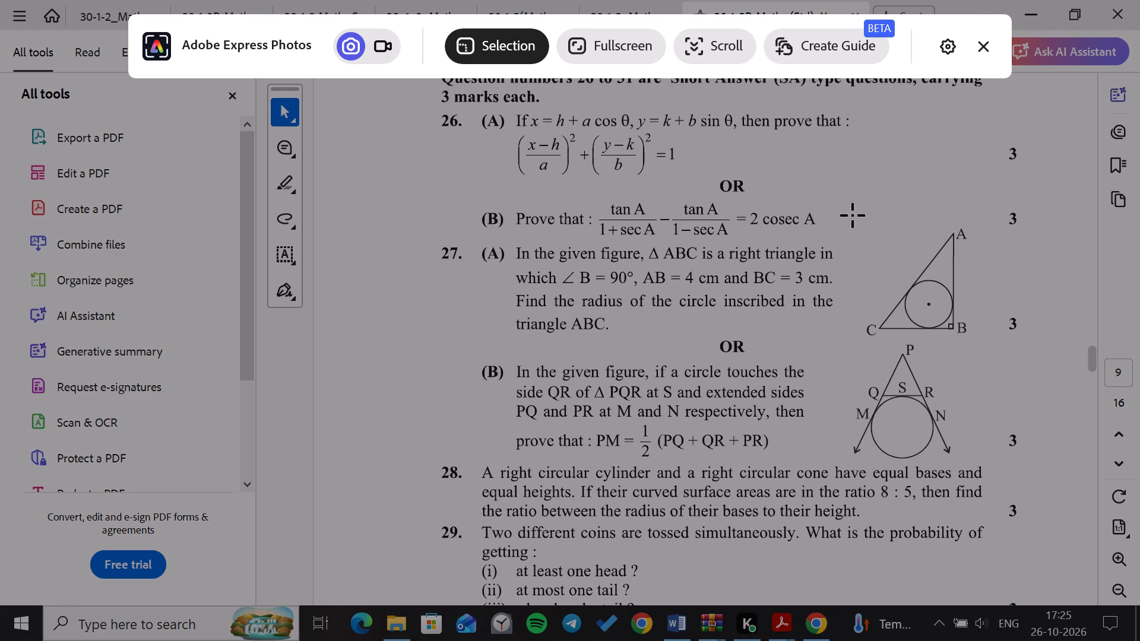
drag(859, 210, 984, 347)
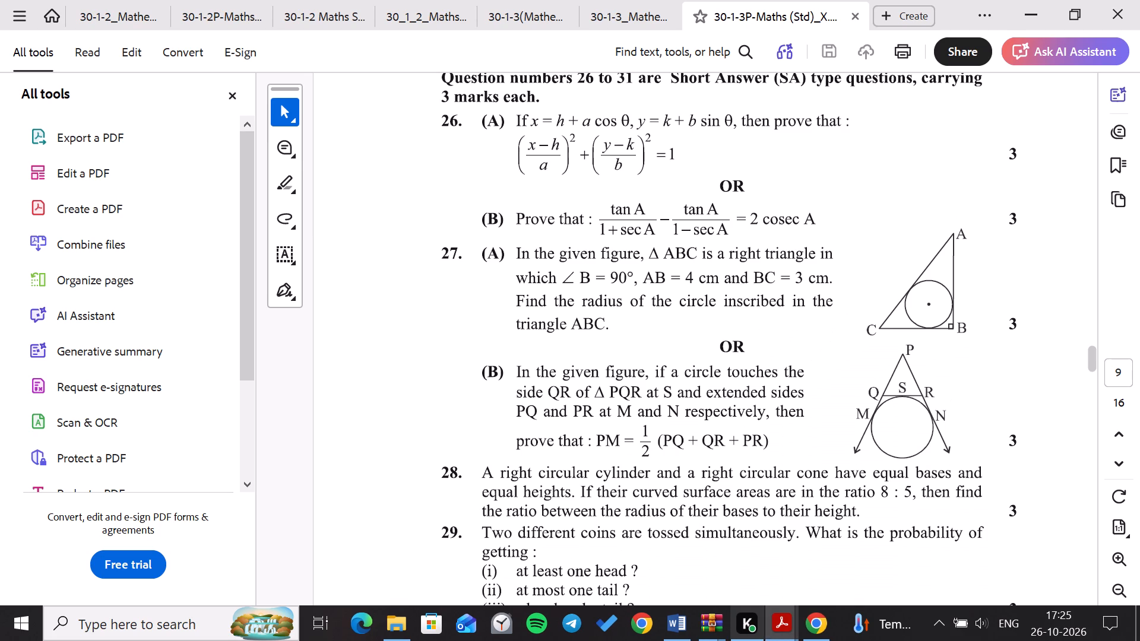
In Word, replace Question 27 (A)'s diagram placeholder with the captured figure on a new line, undoing the automatic list numbering.
click(673, 630)
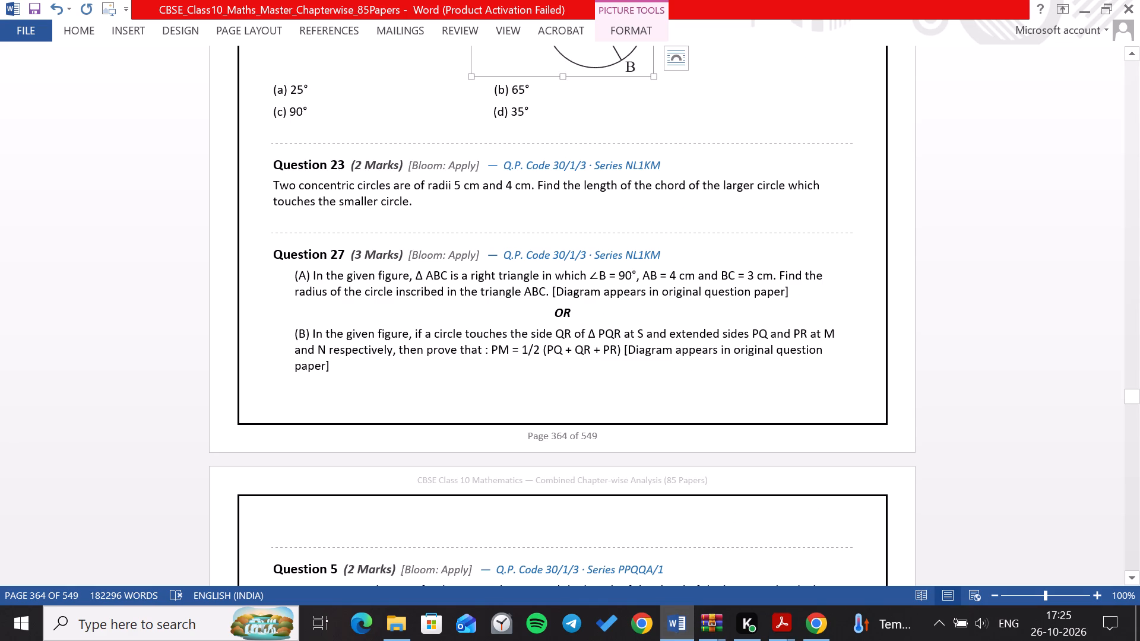
drag(551, 291, 791, 296)
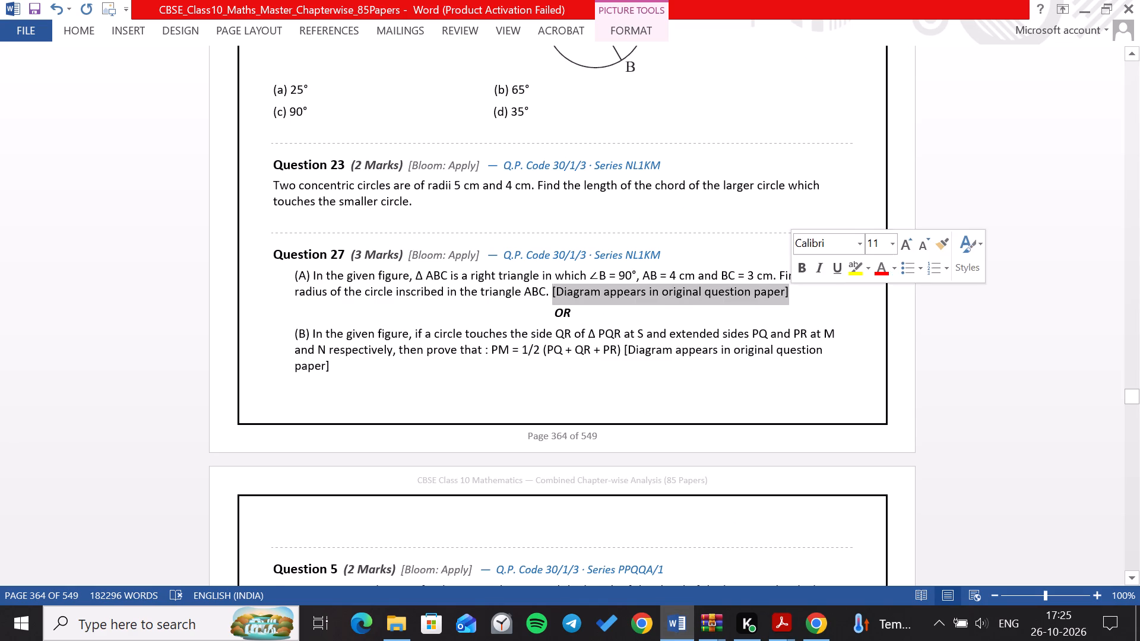
key(BackSpace)
key(Return)
key(ctrl+z)
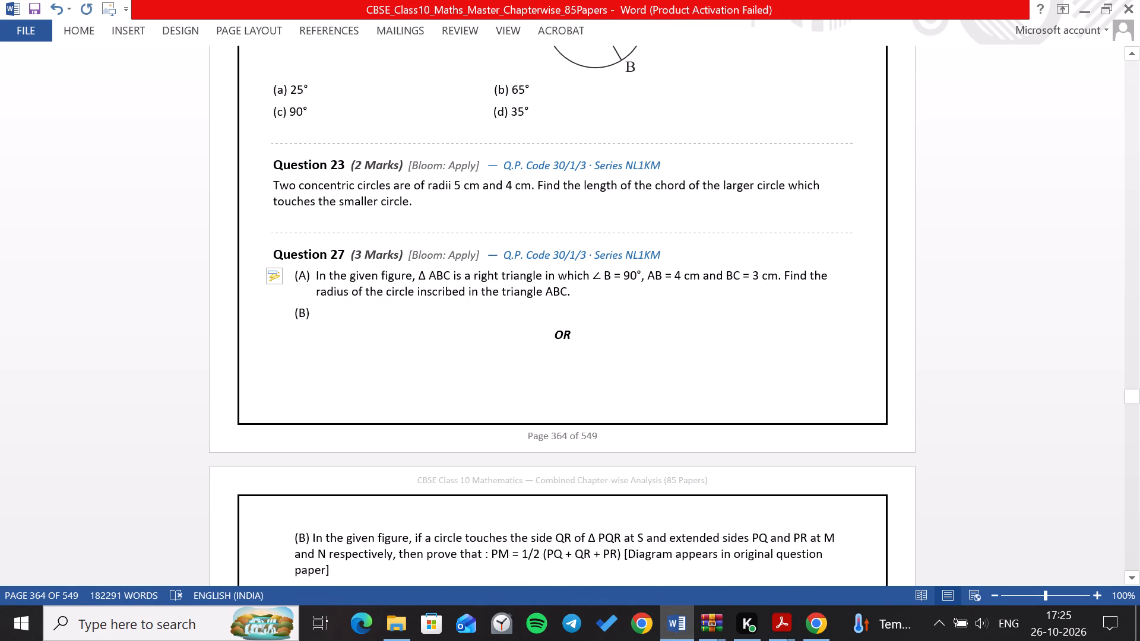
key(ctrl+v)
Shrink the pasted Question 27 (A) triangle figure in proportion to about nine-tenths of its size.
scroll(672, 315, down, 6)
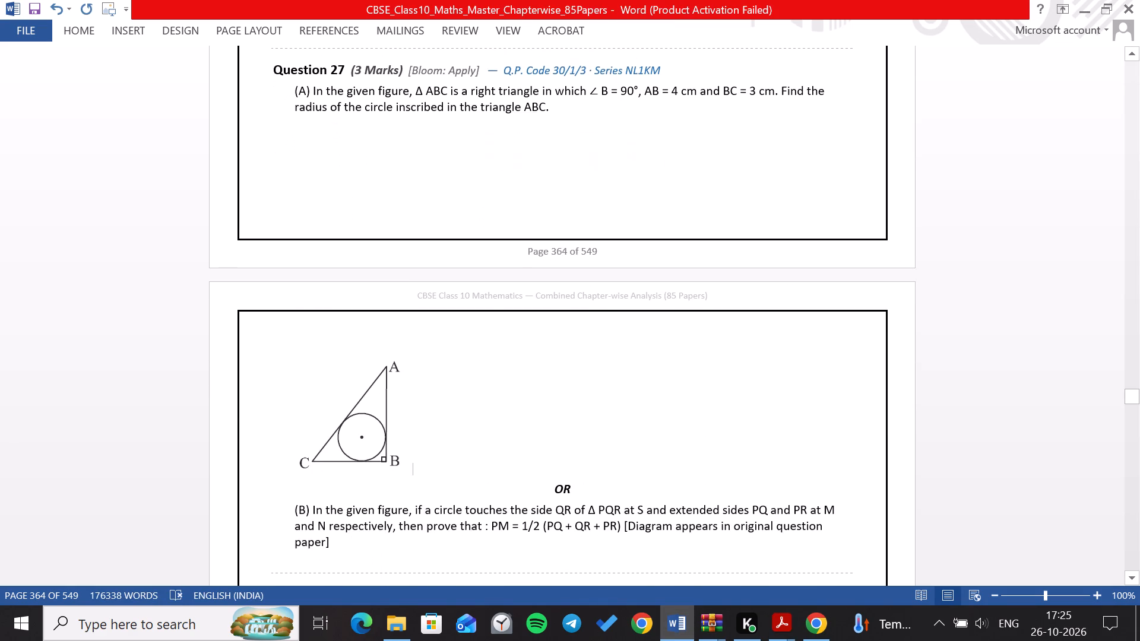
click(396, 399)
drag(413, 468, 393, 430)
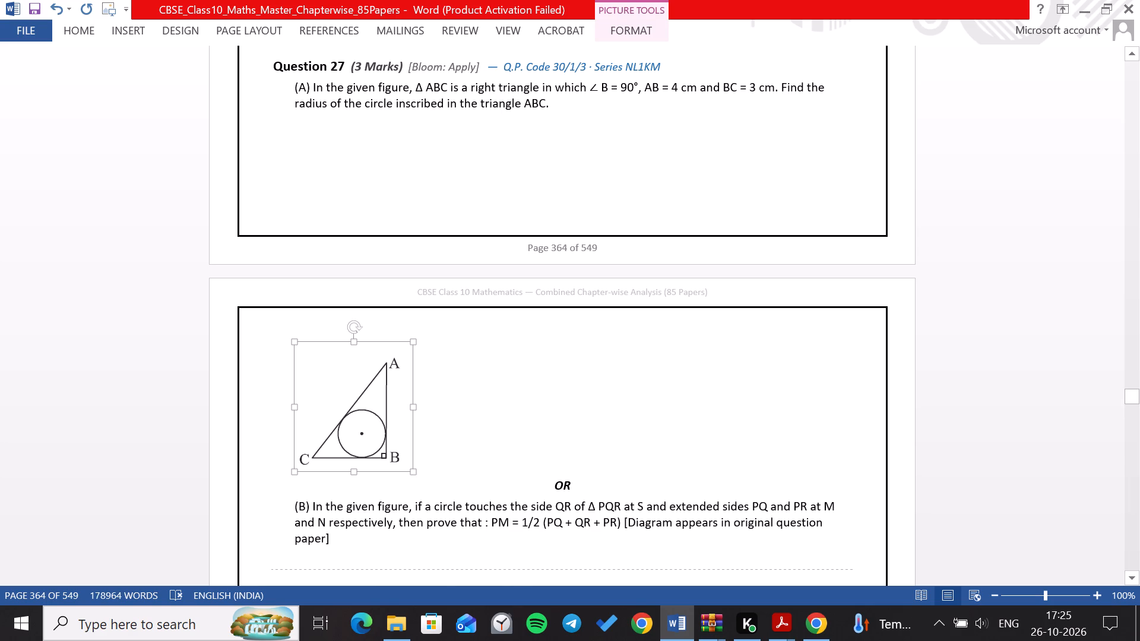
drag(393, 430, 379, 403)
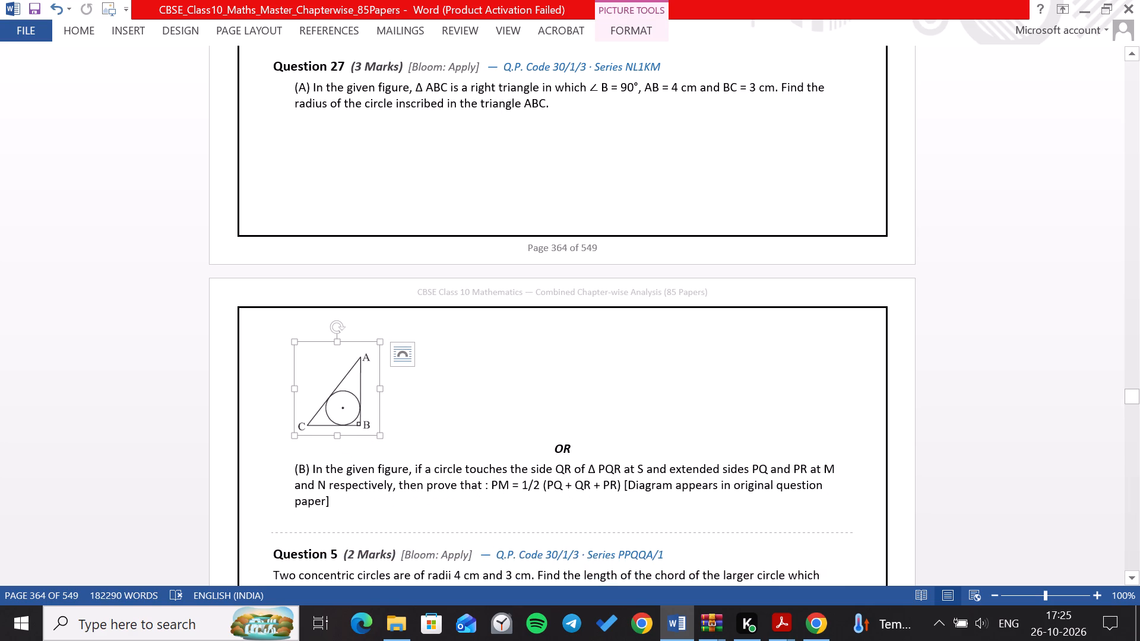
drag(379, 432, 398, 452)
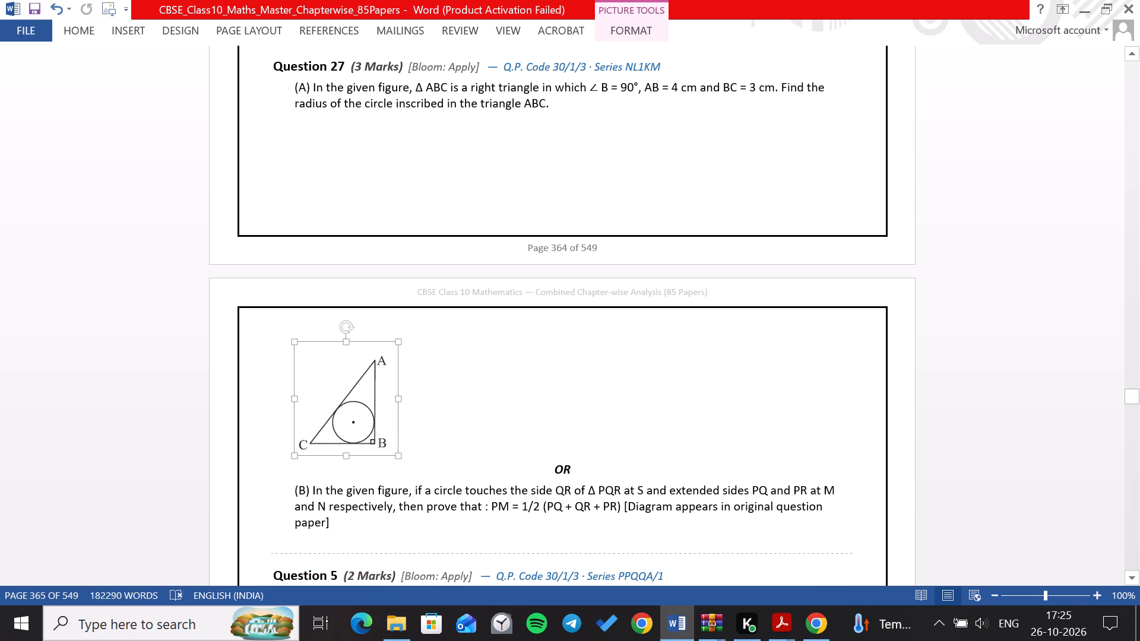
Return to the 30-1-3P PDF and capture Question 27 (B)'s figure of triangle PQR with the circle touching QR.
scroll(574, 540, down, 6)
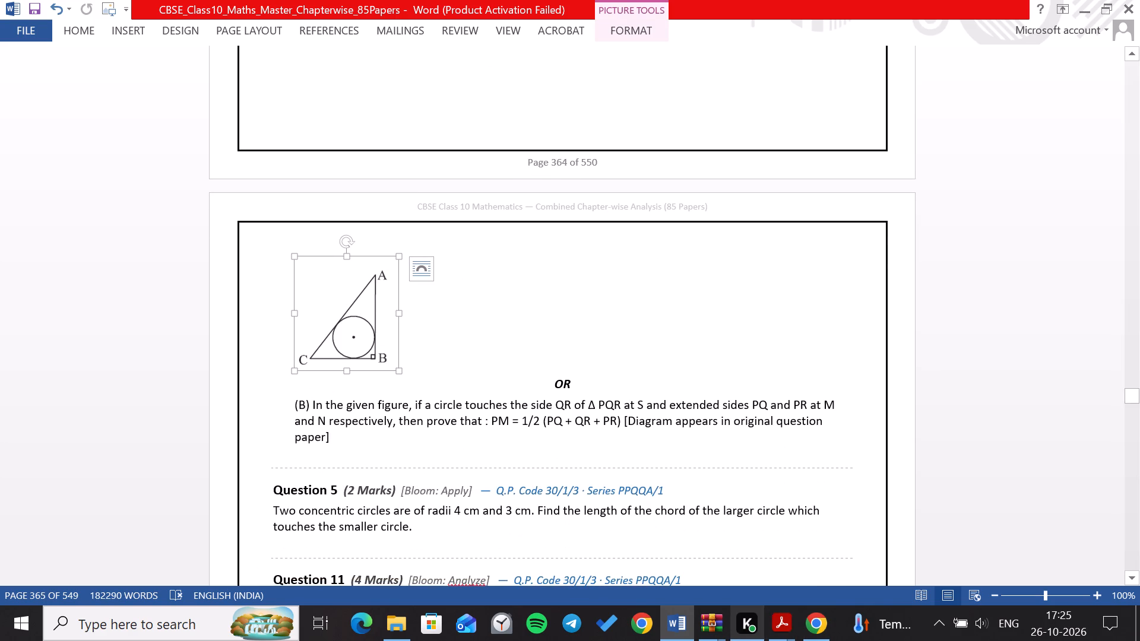
click(1083, 554)
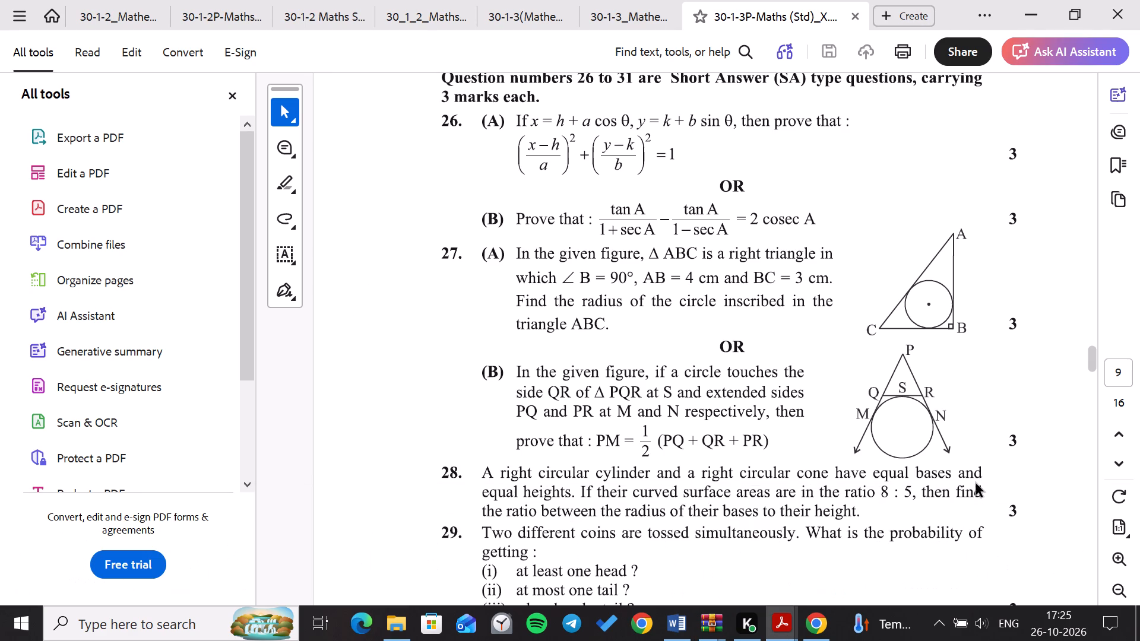
key(shift+super+s)
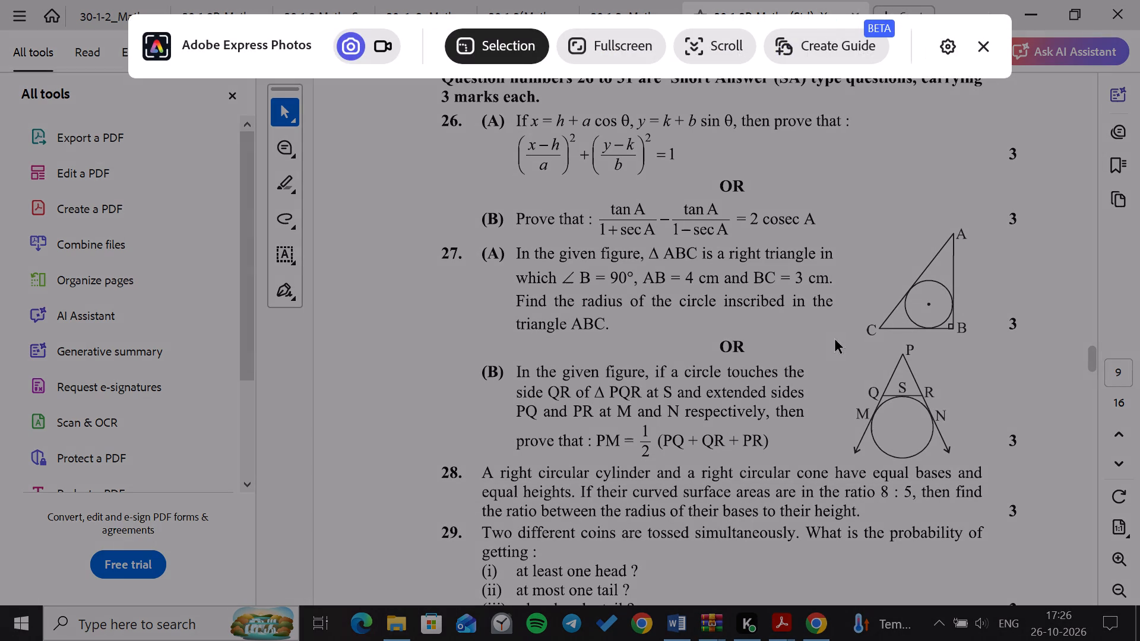
drag(835, 338, 938, 435)
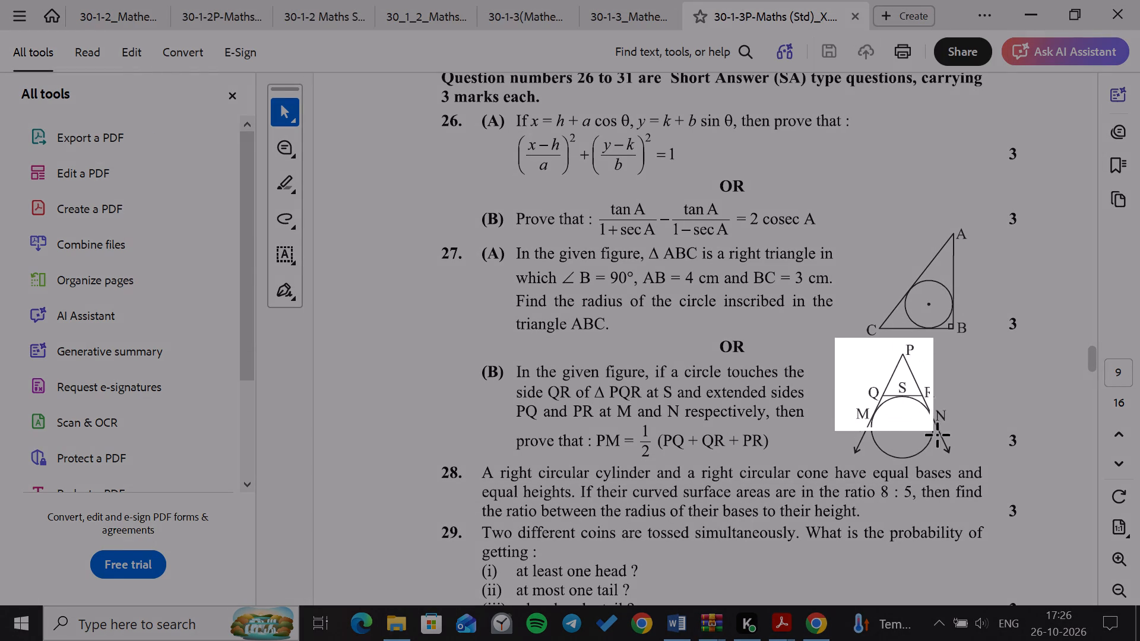
drag(938, 435, 965, 464)
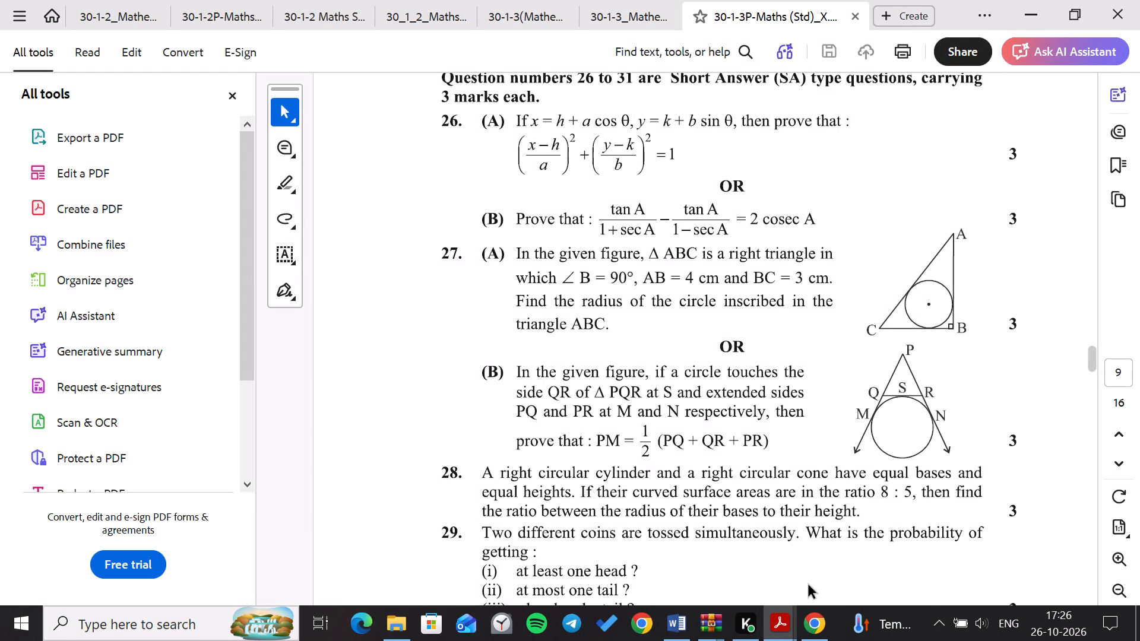
In Word, delete Question 27 (B)'s diagram placeholder and paste the captured figure on a new line below the text.
click(681, 634)
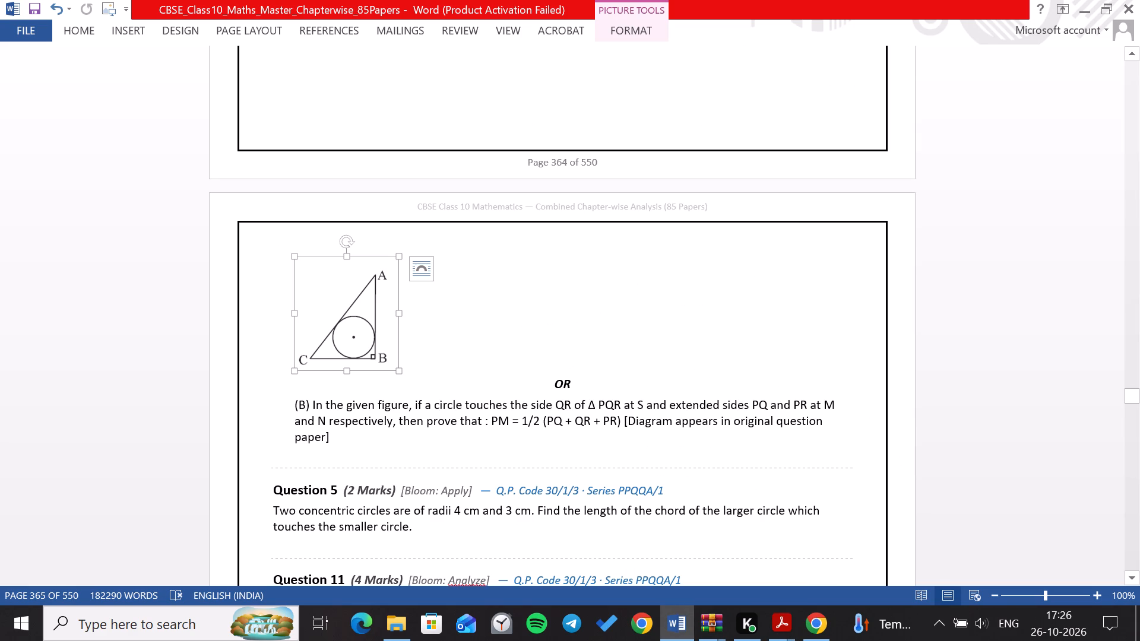
drag(624, 423, 628, 439)
key(BackSpace)
key(Return)
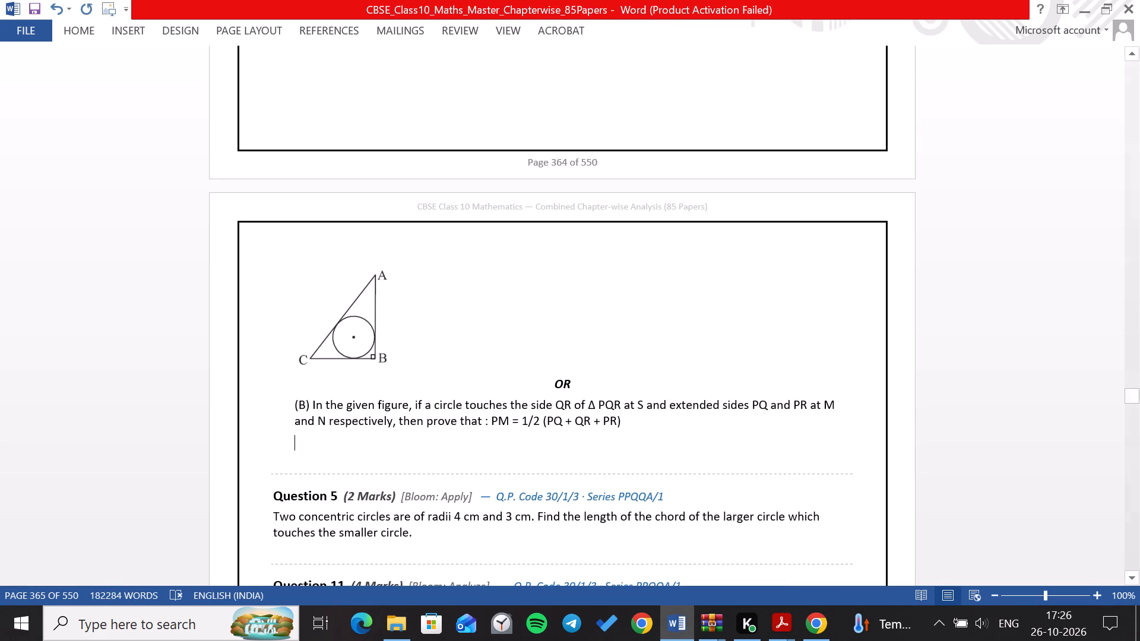
key(ctrl+v)
Centre both Question 27 figures, the right triangle ABC and the triangle PQR with its circle.
click(389, 324)
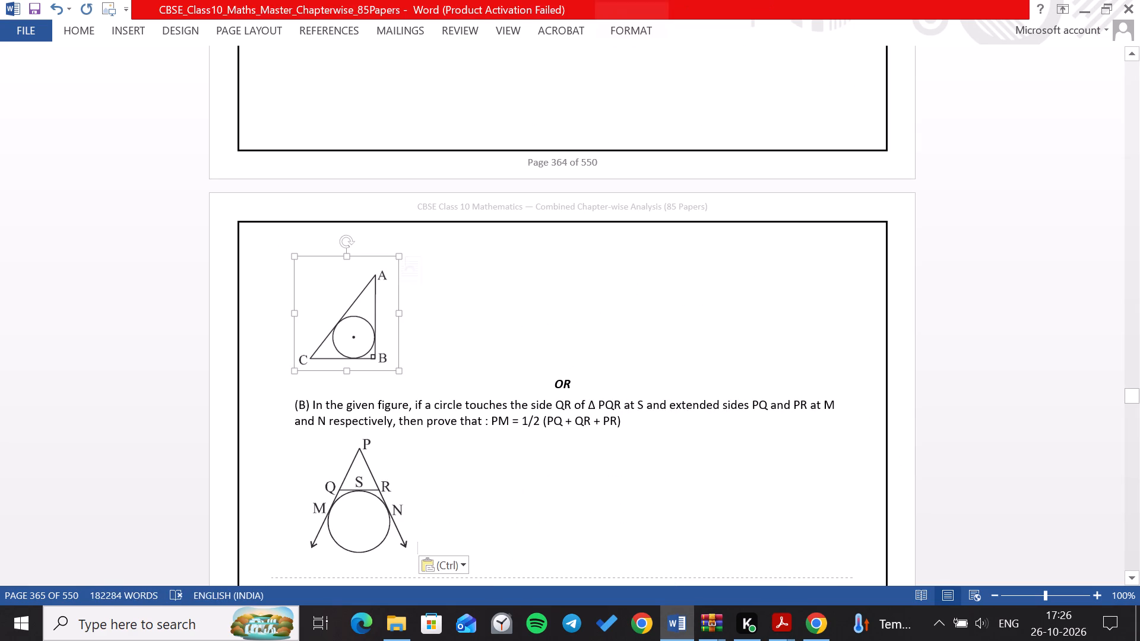
click(82, 31)
click(370, 86)
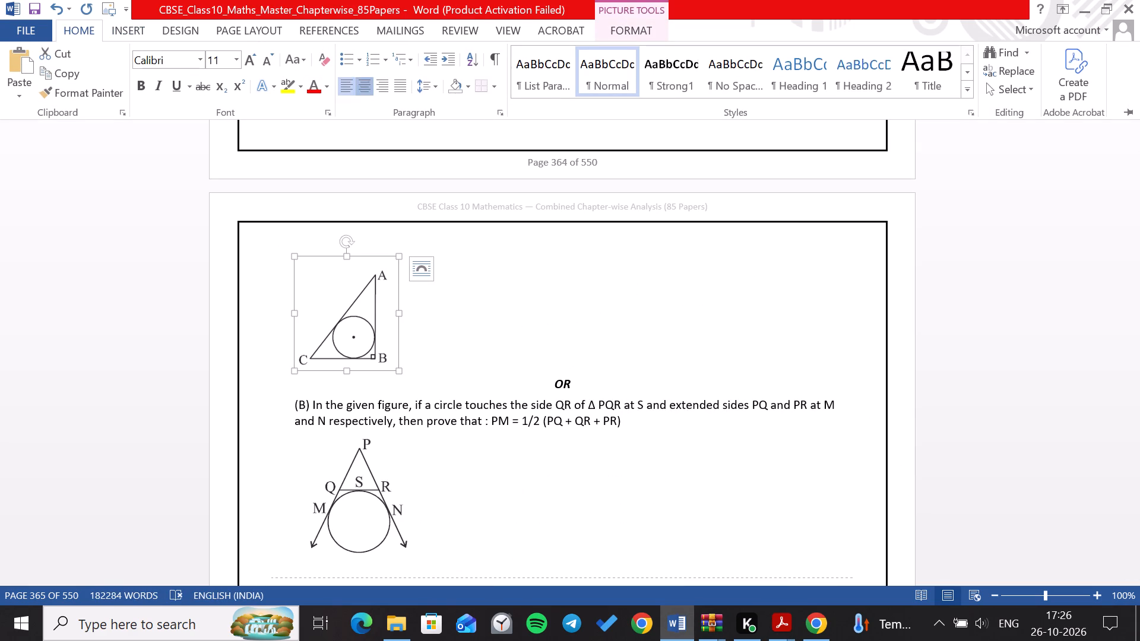
click(389, 461)
click(389, 519)
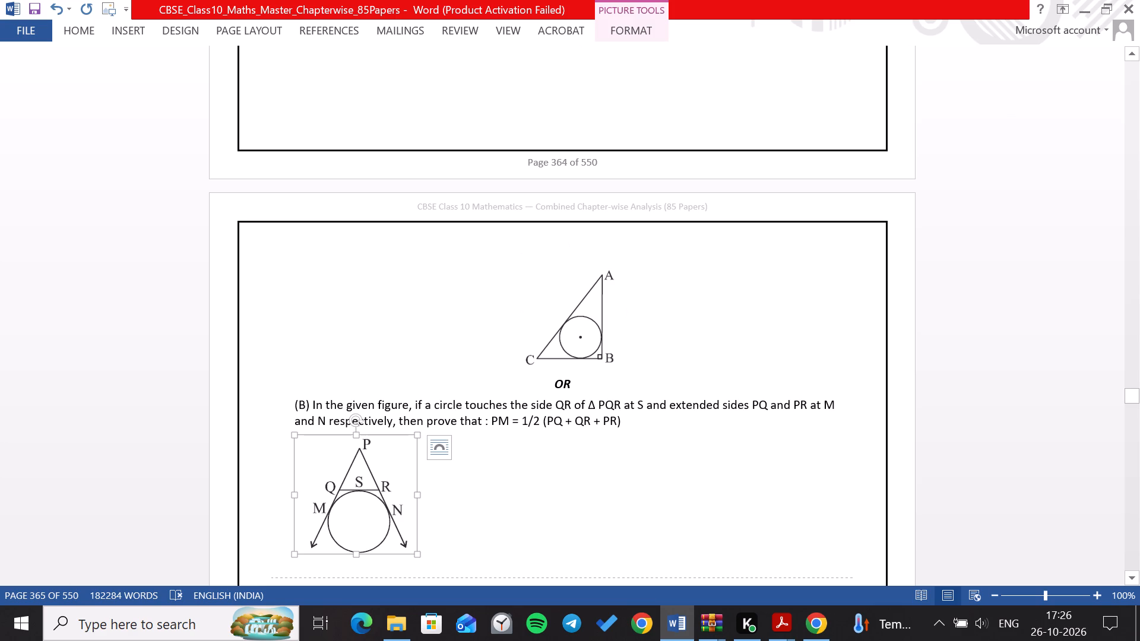
click(76, 24)
click(363, 86)
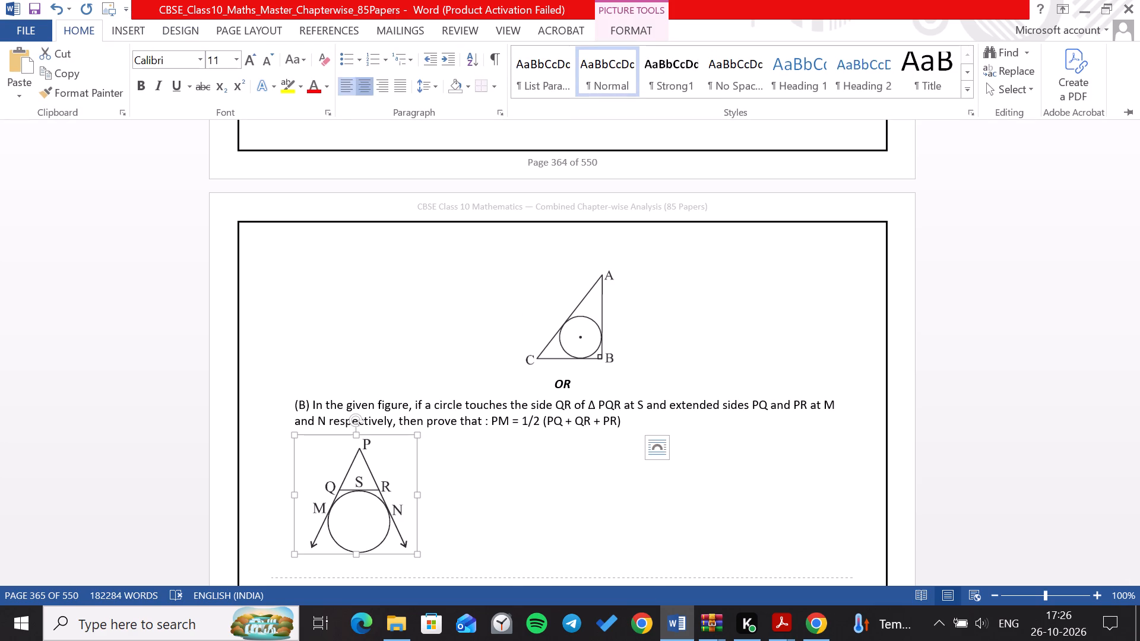
Go on to Question 11 of Series PPQQA/1 and open the 30-1-3 Maths Standard PDF from the iLoveZIP_Create PP archive.
scroll(596, 376, down, 20)
scroll(596, 376, down, 3)
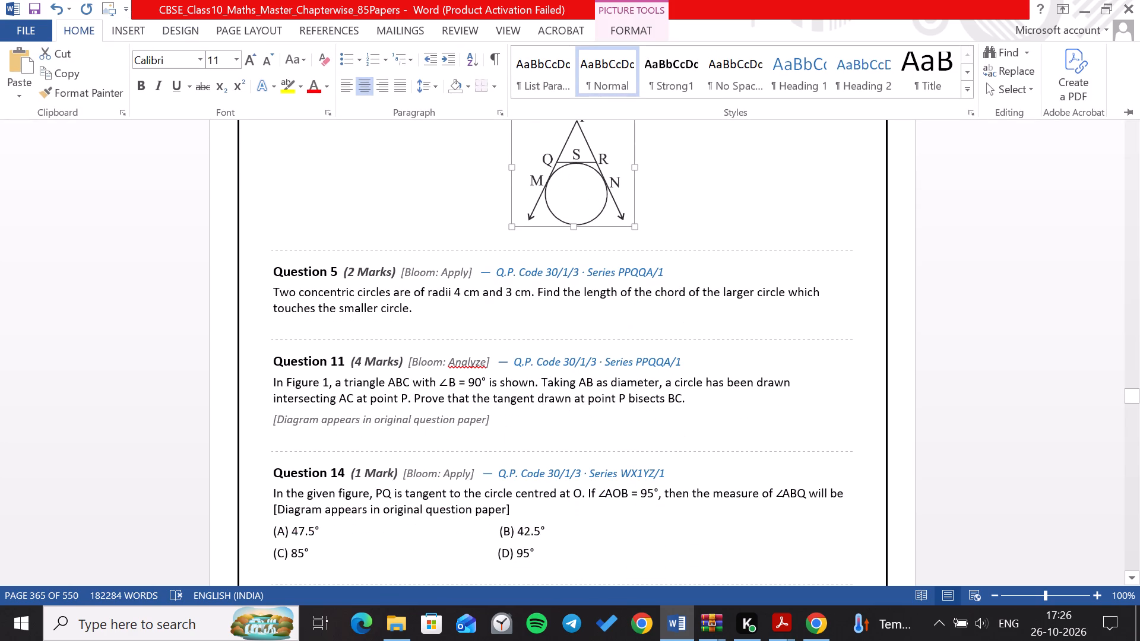
scroll(598, 373, down, 7)
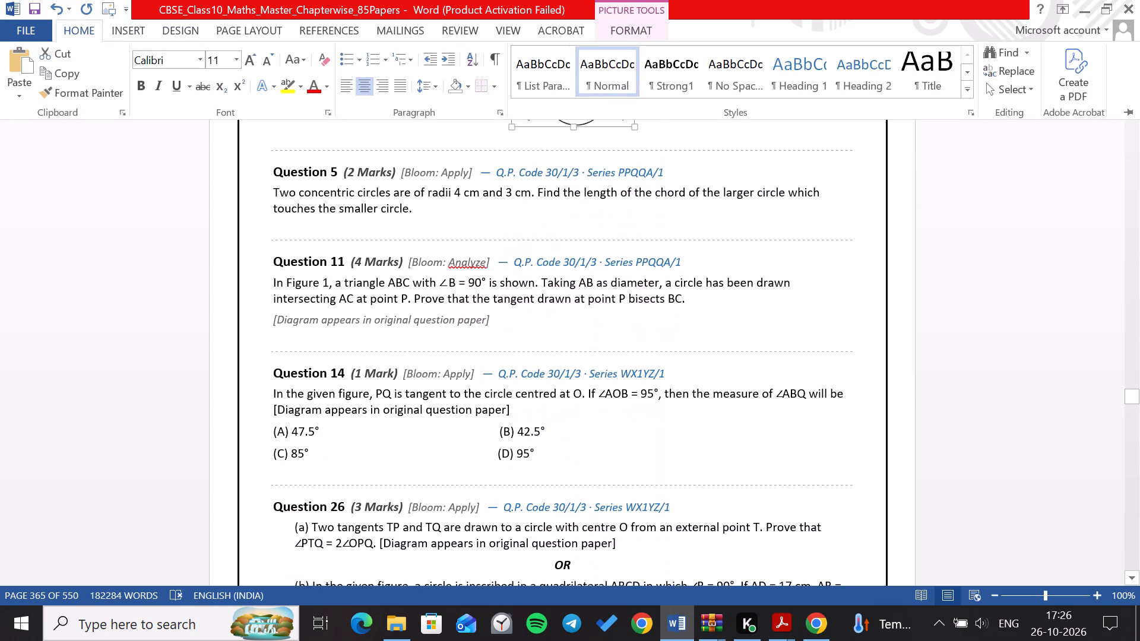
scroll(598, 373, down, 4)
scroll(598, 373, up, 2)
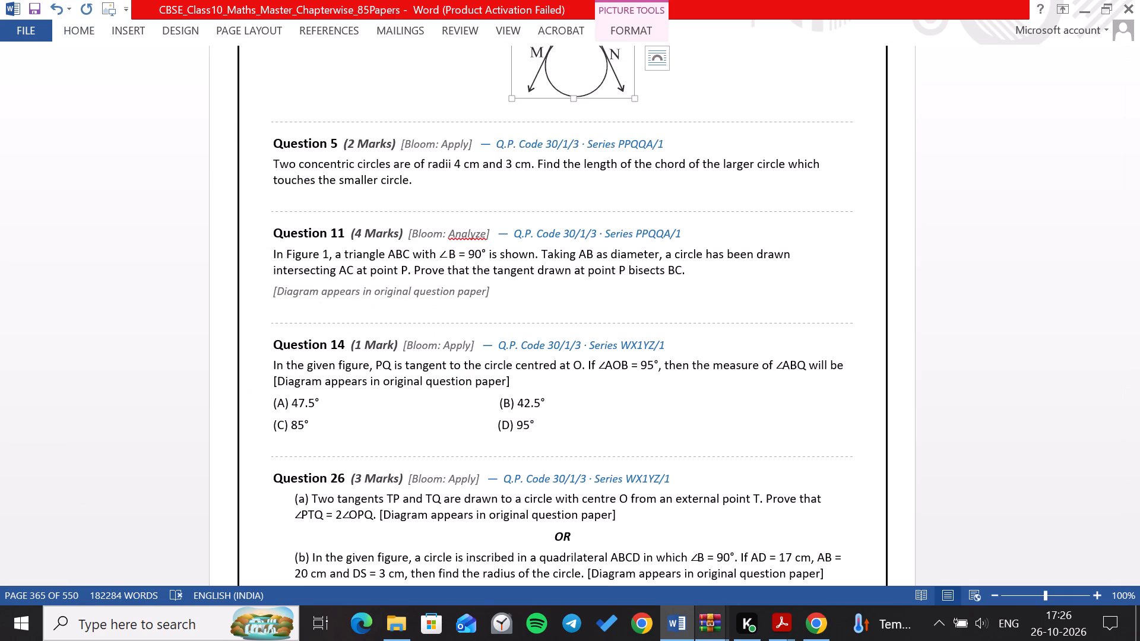
click(781, 578)
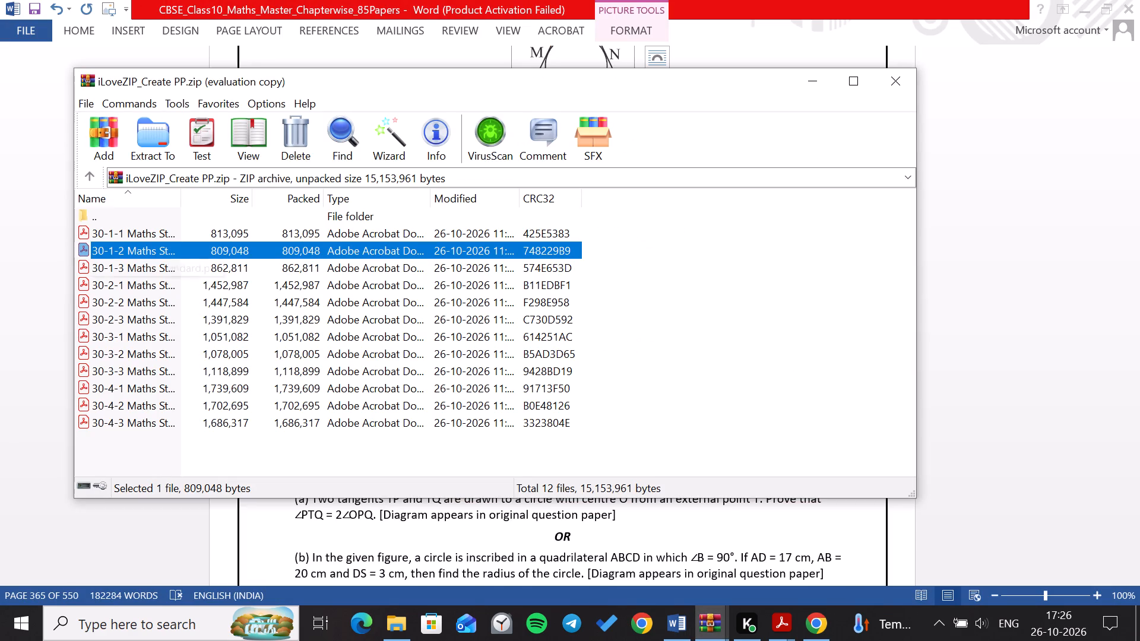
double_click(121, 271)
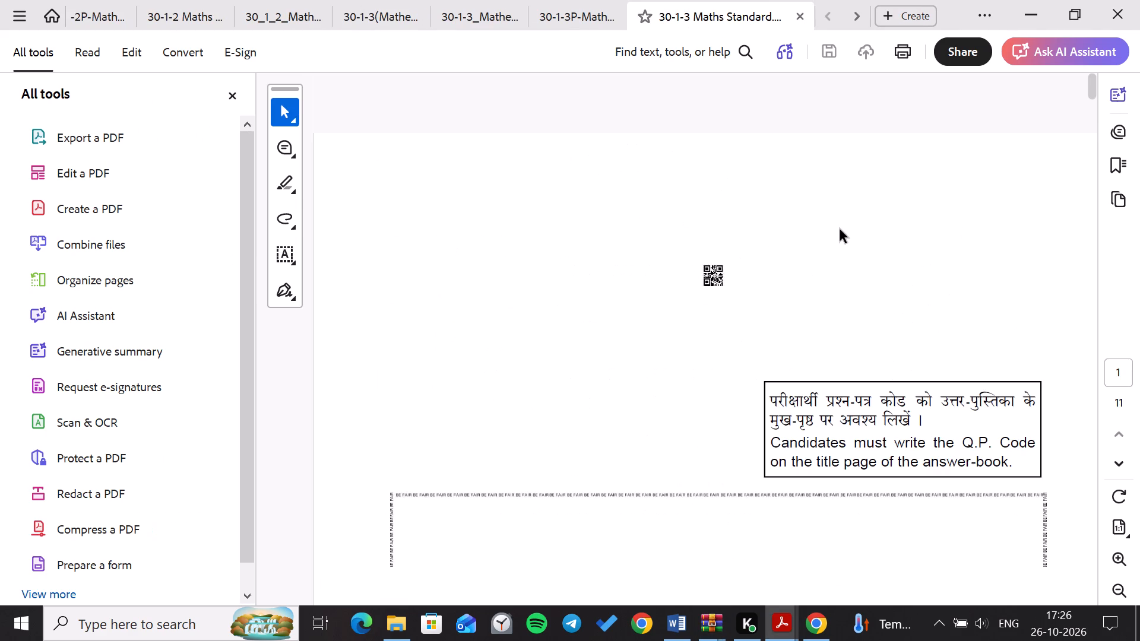
Find Question 11 in the 30-1-3 Maths Standard PDF and capture its figure of triangle ABC with the circle on AB.
drag(1090, 80, 1090, 230)
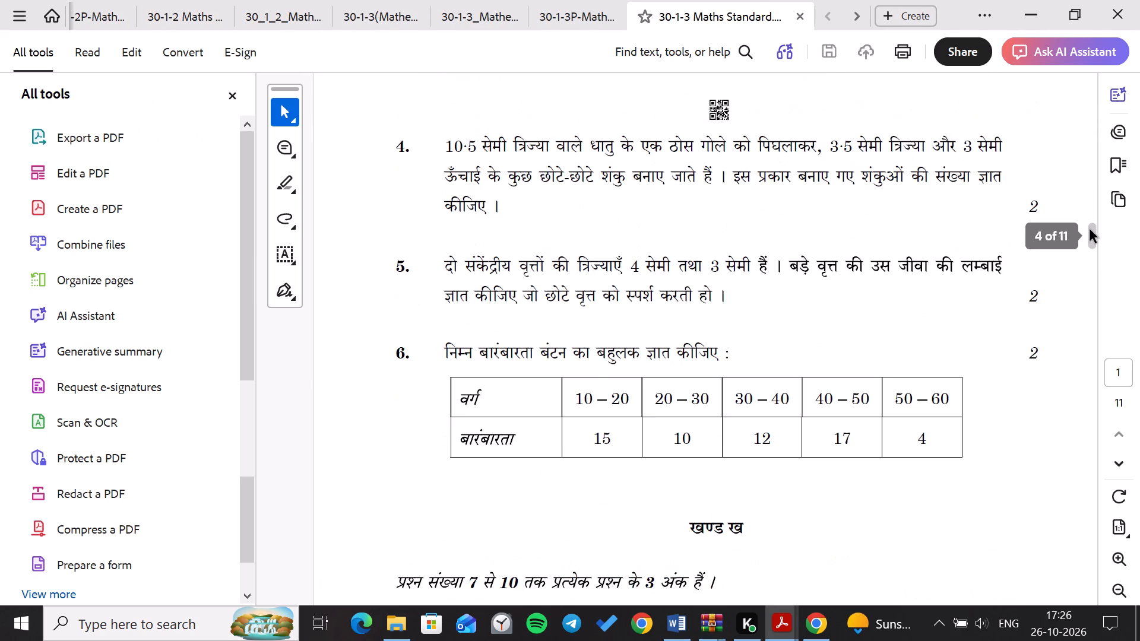
drag(1090, 230, 1091, 358)
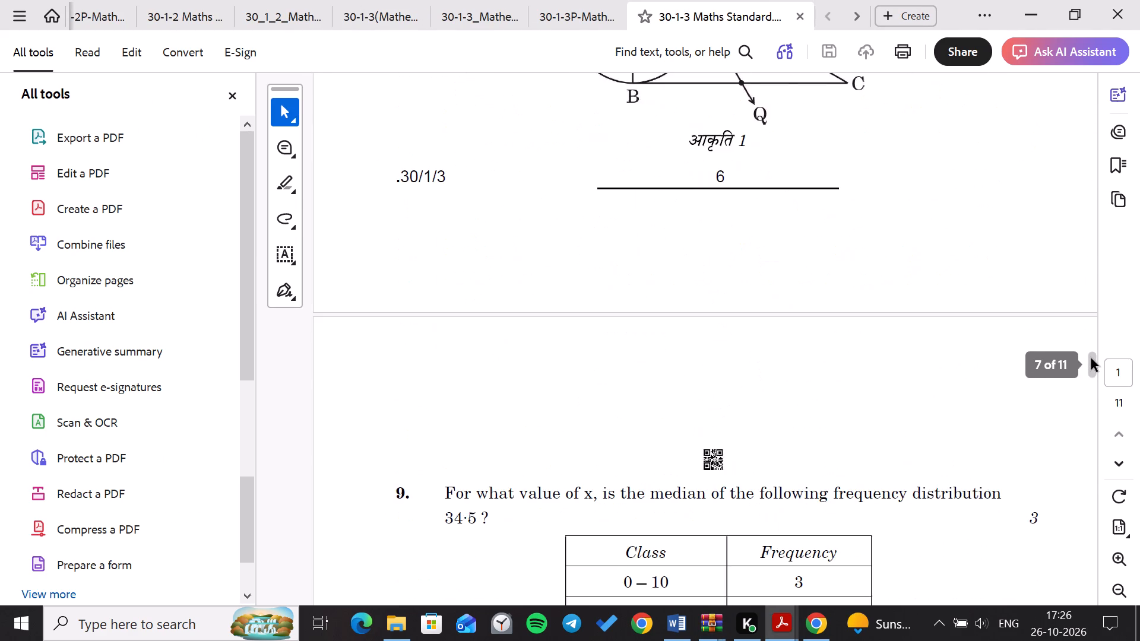
drag(1091, 358, 1091, 351)
scroll(967, 322, up, 5)
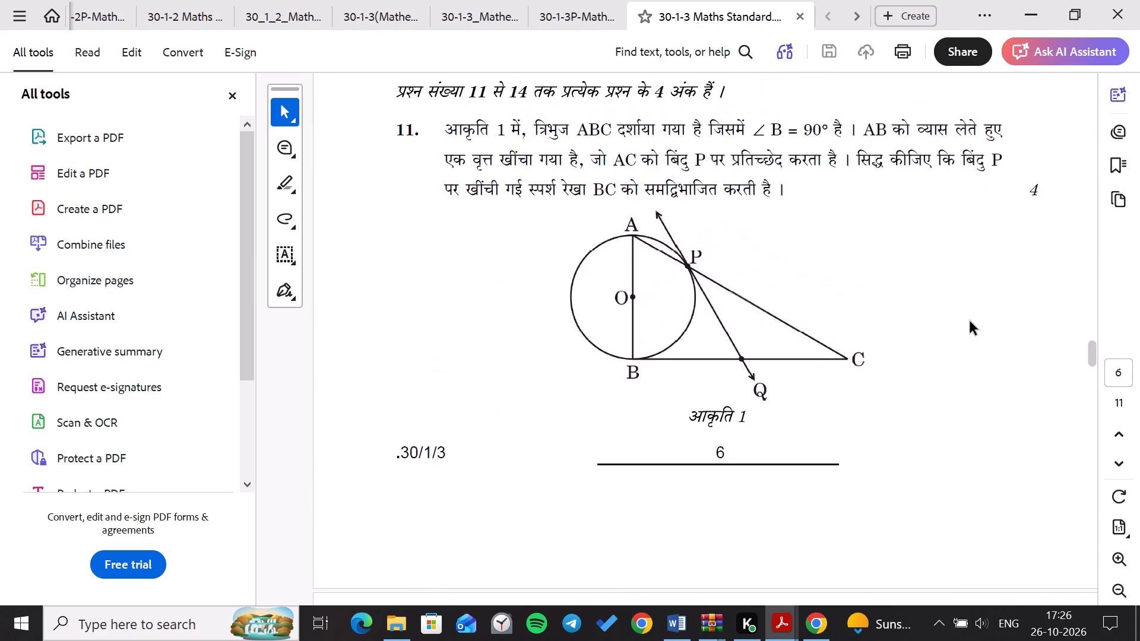
key(shift+super+s)
drag(563, 206, 718, 356)
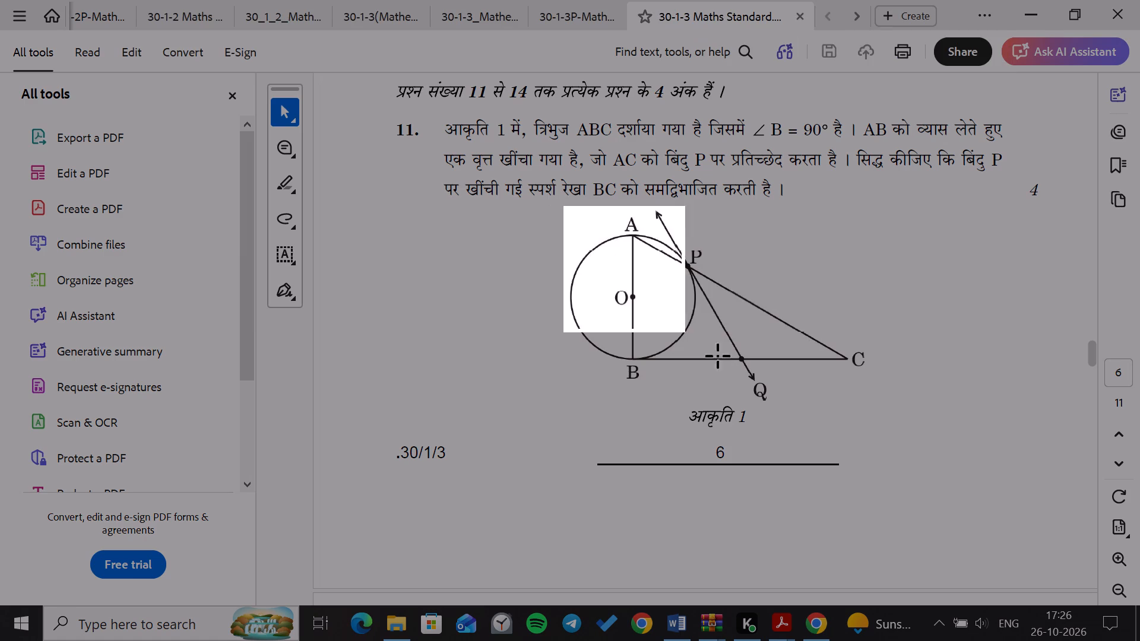
drag(718, 356, 875, 404)
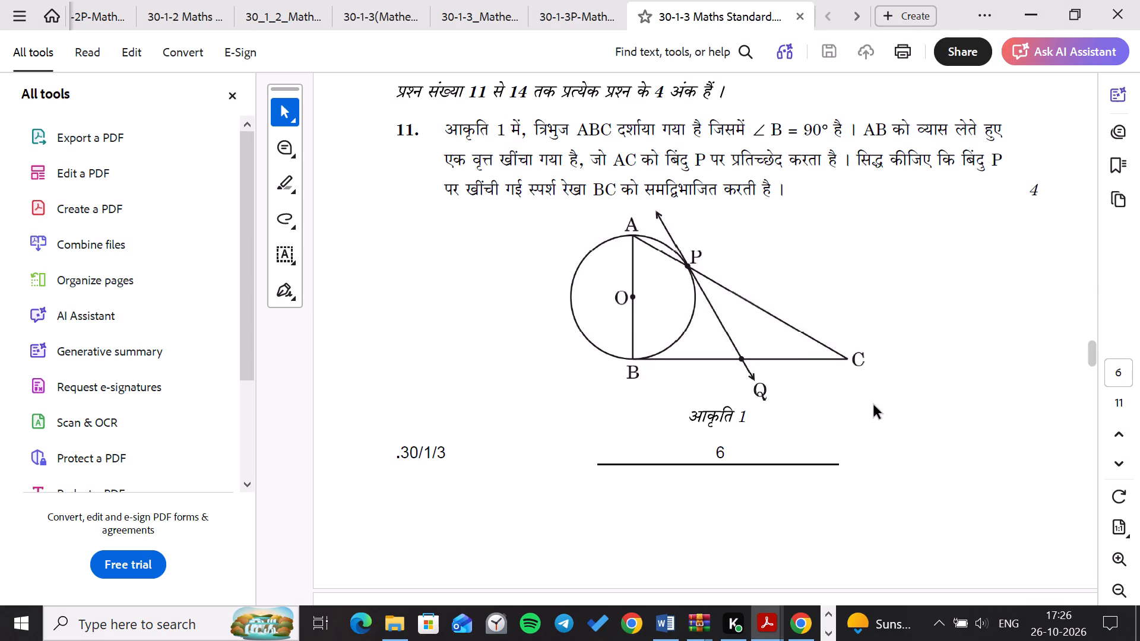
In Word, replace the diagram placeholder under Question 11 of Series PPQQA/1 with the captured figure.
click(677, 624)
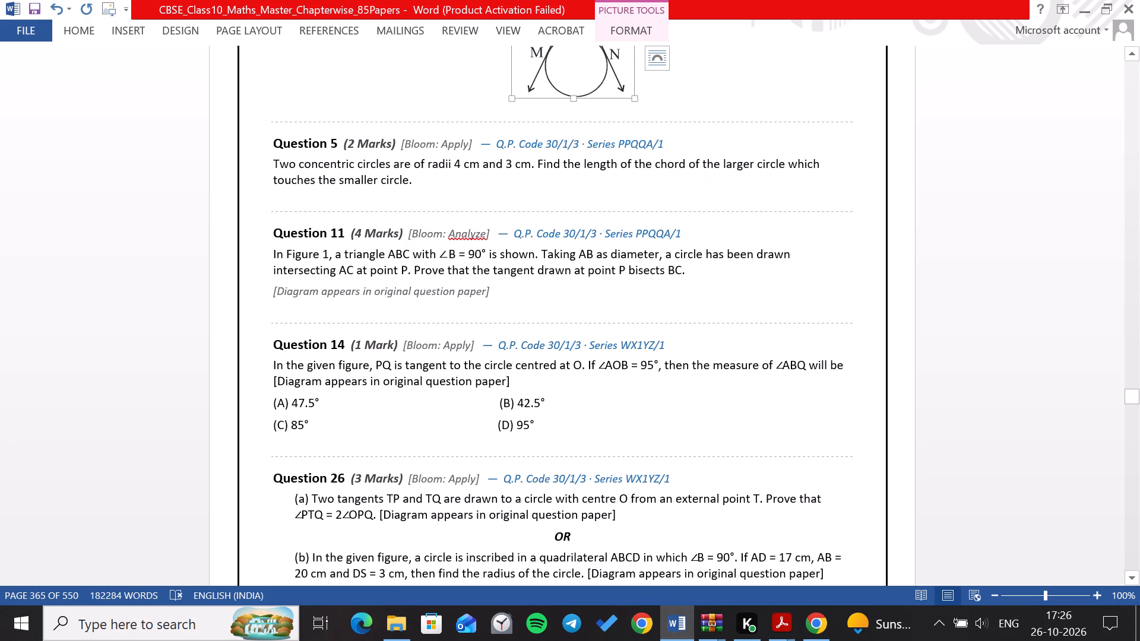
drag(269, 289, 498, 301)
key(BackSpace)
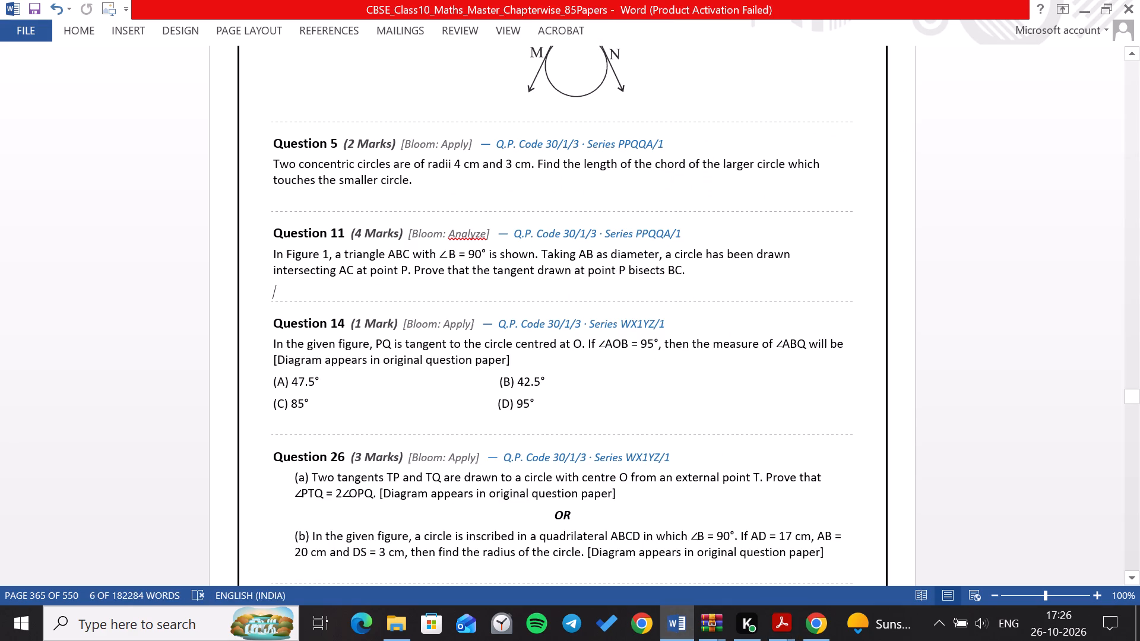
key(ctrl+v)
scroll(490, 320, down, 2)
Shrink Question 11's figure to about 60% of its pasted size and centre it.
click(479, 322)
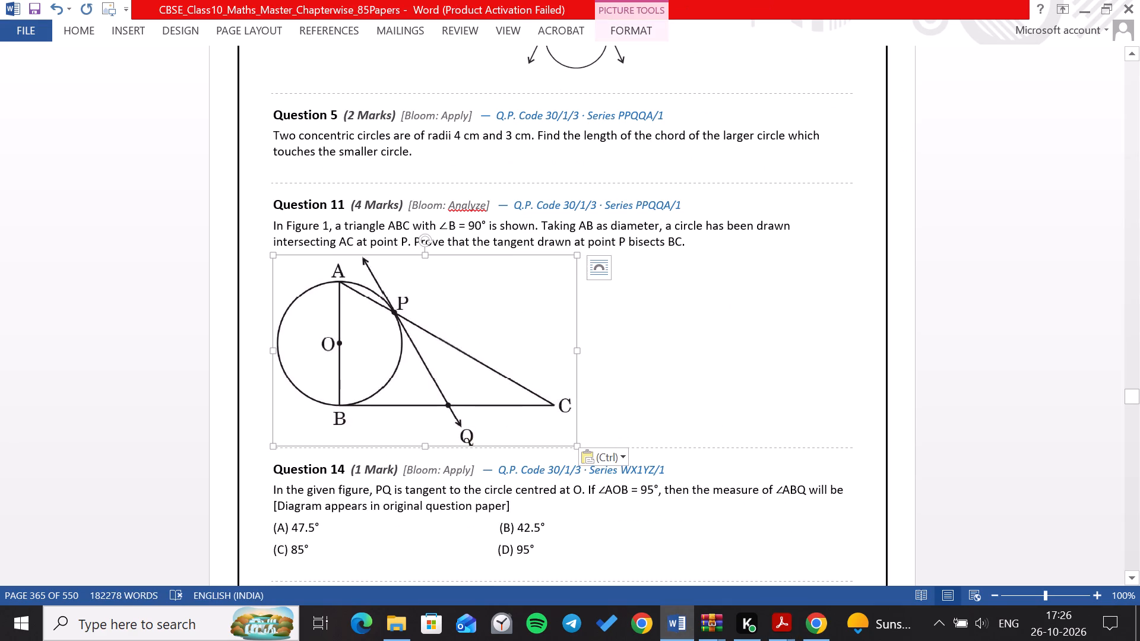
drag(577, 443, 457, 271)
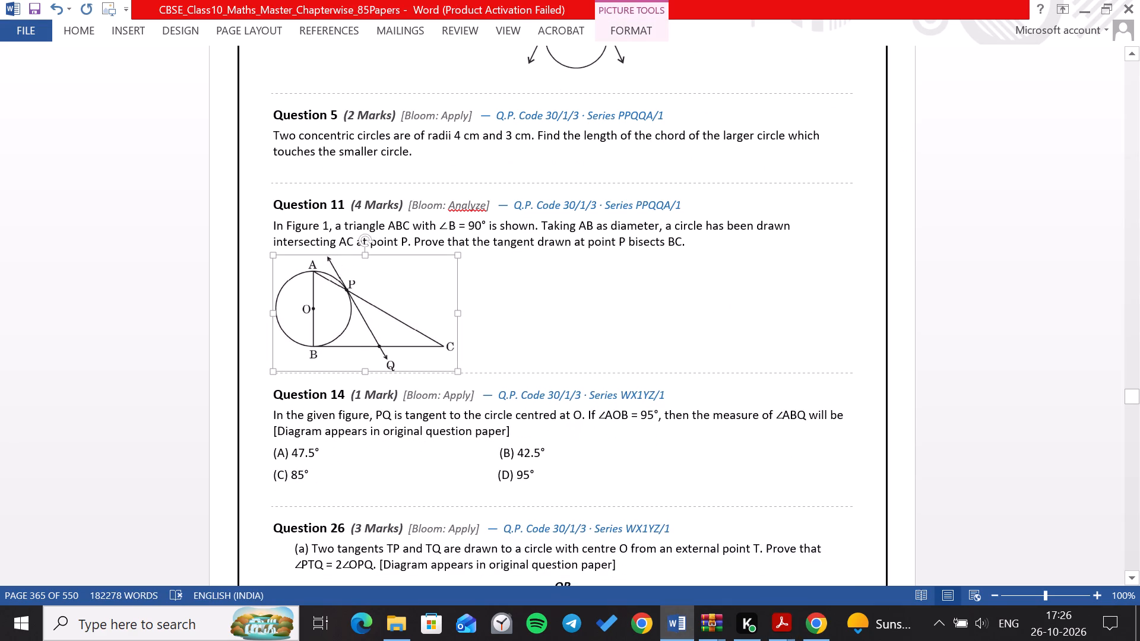
click(83, 31)
click(359, 93)
Go on to Question 14 of Series WX1YZ/1 and open the 30_1_3 Maths Standard PDF from the iLoveZIP_Create WX archive.
scroll(570, 349, down, 8)
scroll(582, 284, down, 2)
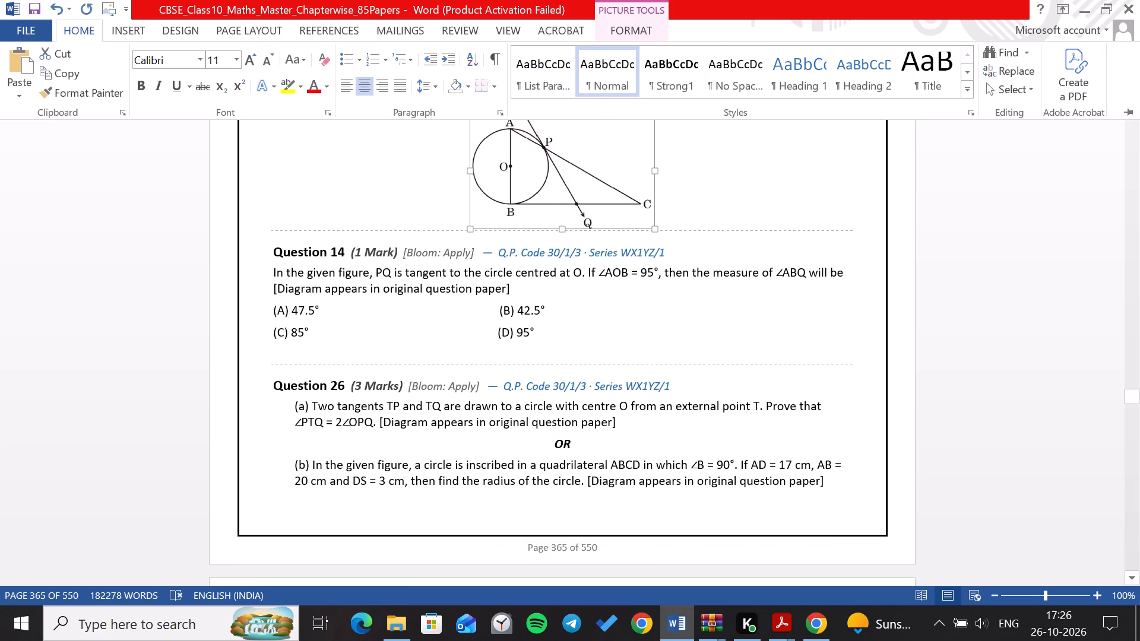
scroll(582, 284, up, 9)
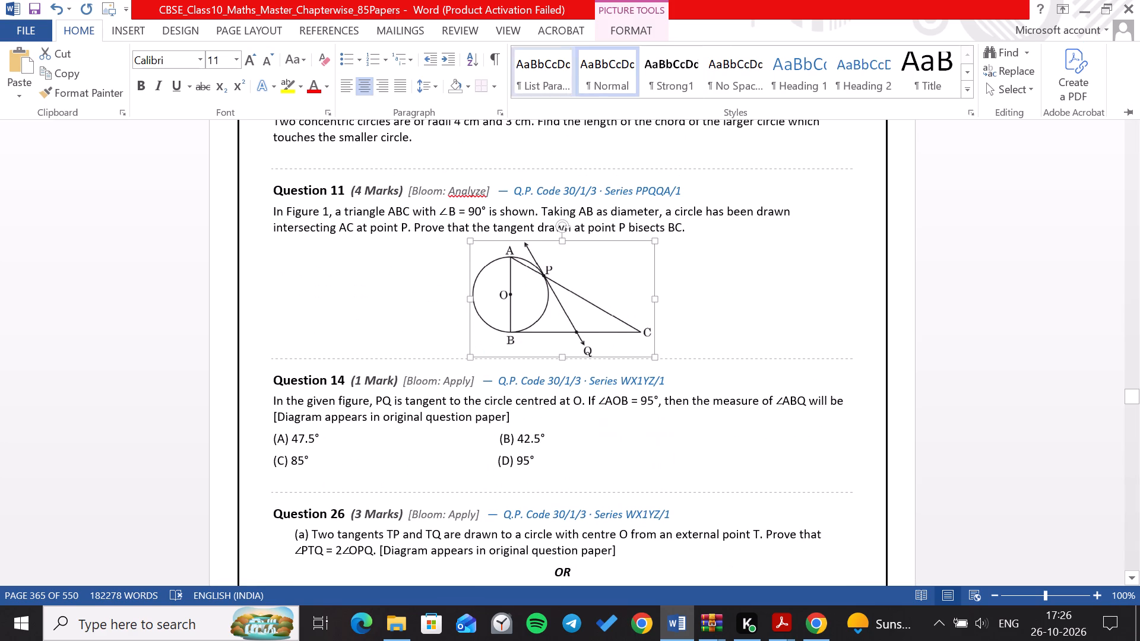
scroll(592, 249, down, 6)
scroll(596, 366, down, 3)
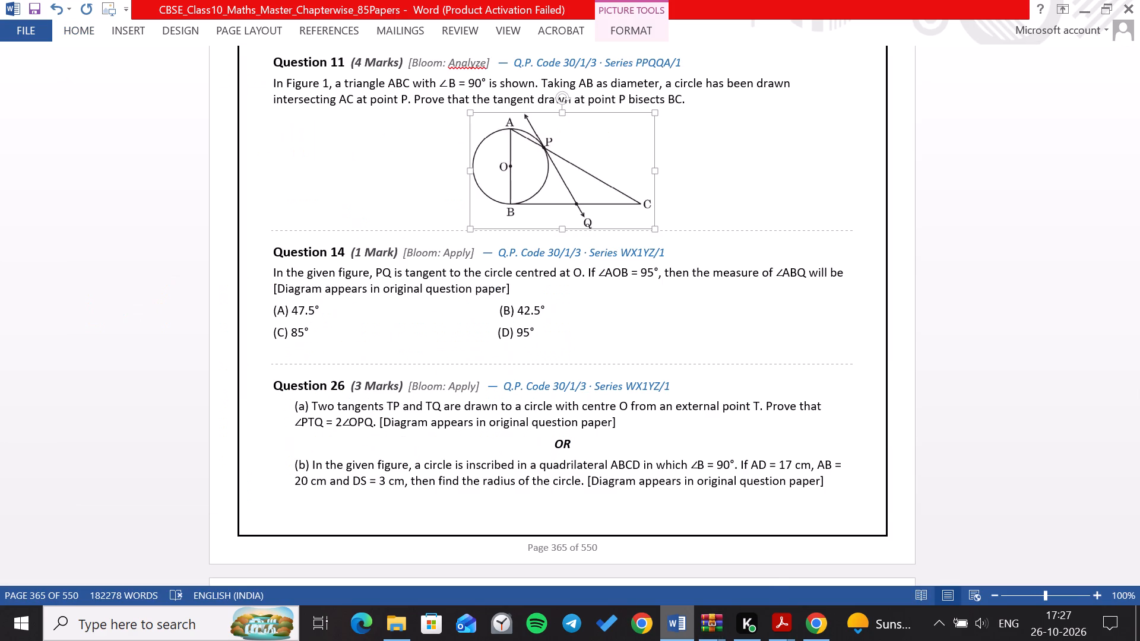
click(699, 591)
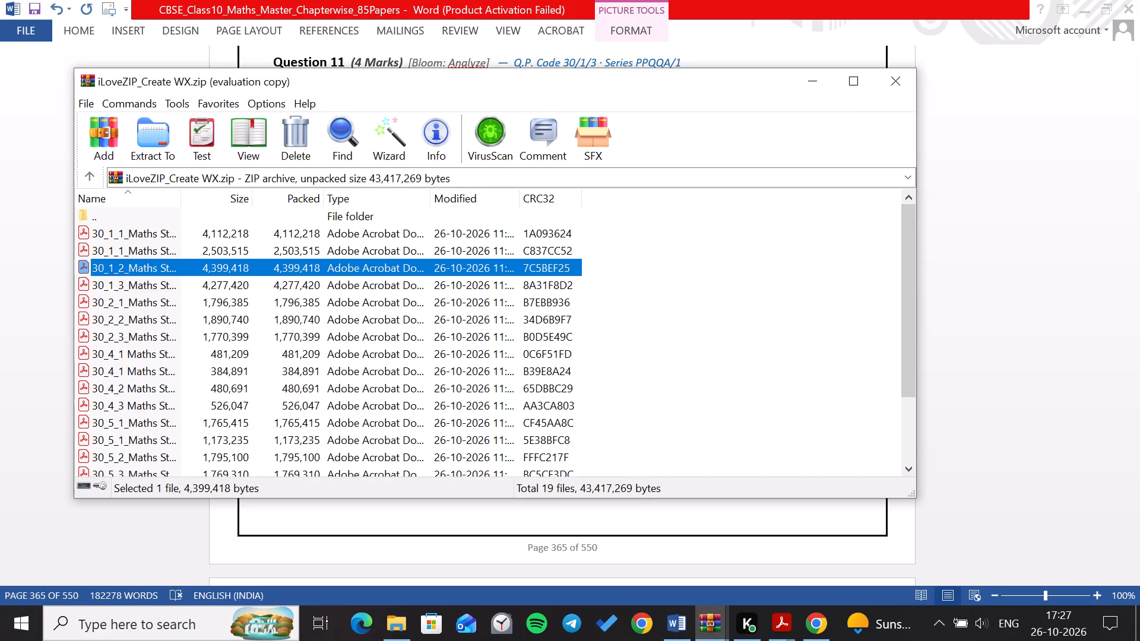
double_click(99, 284)
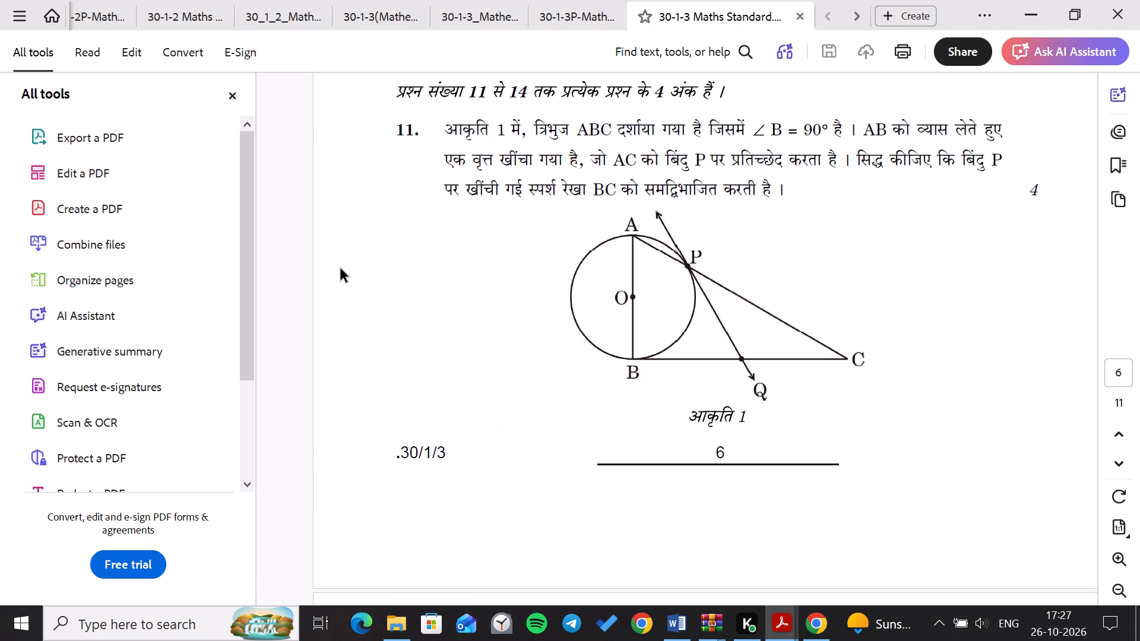
Find Question 14 in the 30_1_3 PDF and capture its figure of the circle centred at O with tangent PQ.
drag(1098, 86, 1092, 156)
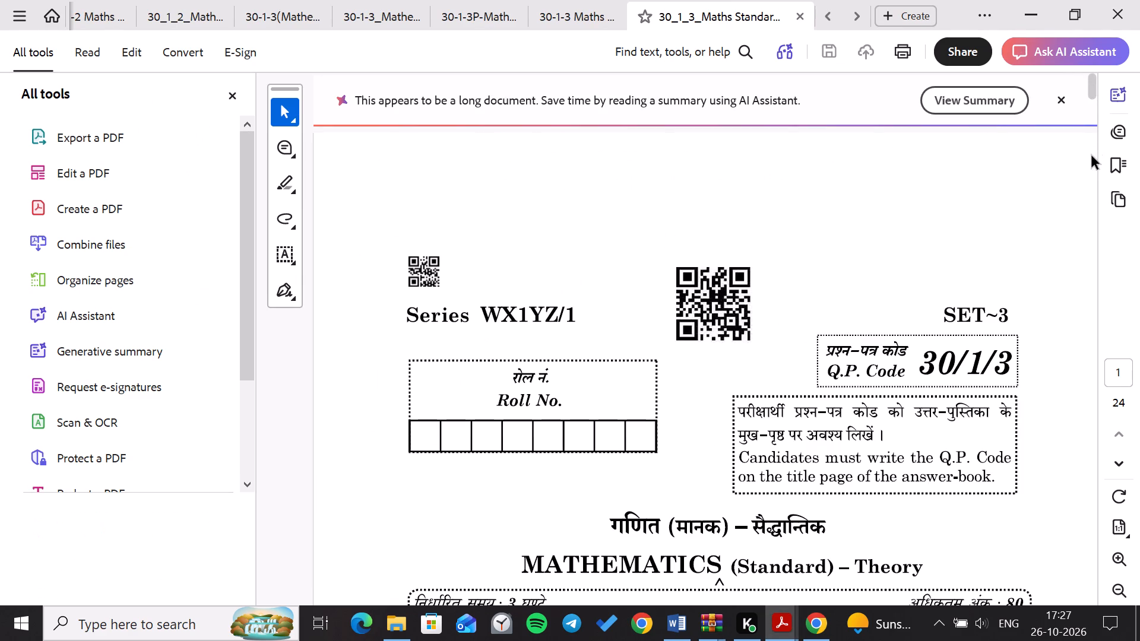
drag(1092, 156, 1092, 160)
drag(1090, 84, 1090, 261)
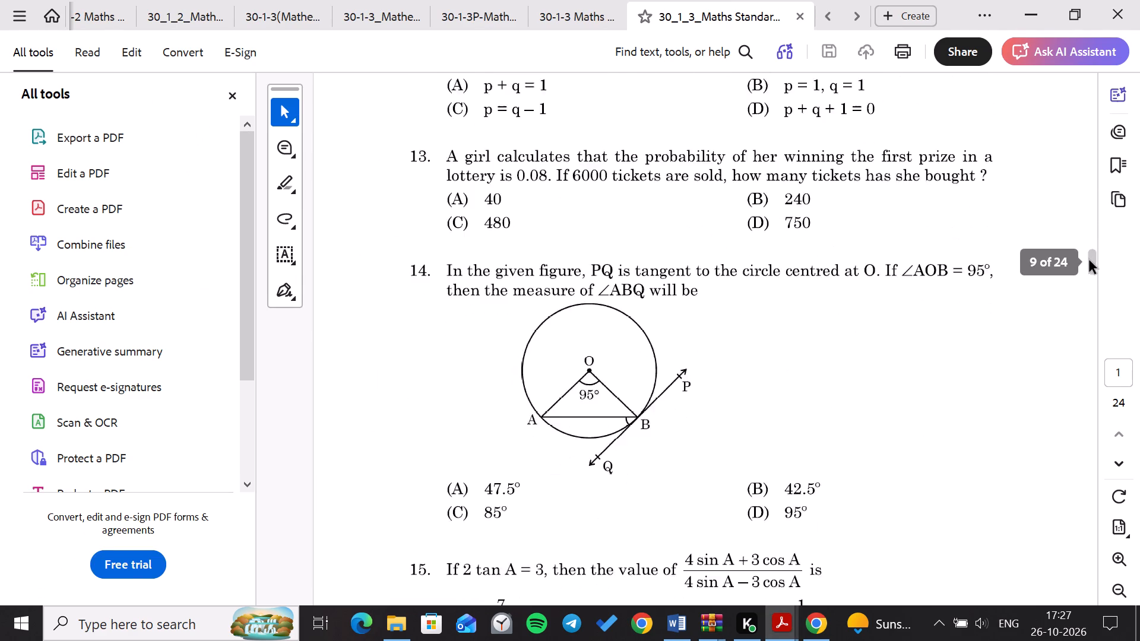
drag(1090, 261, 1091, 261)
scroll(612, 395, down, 2)
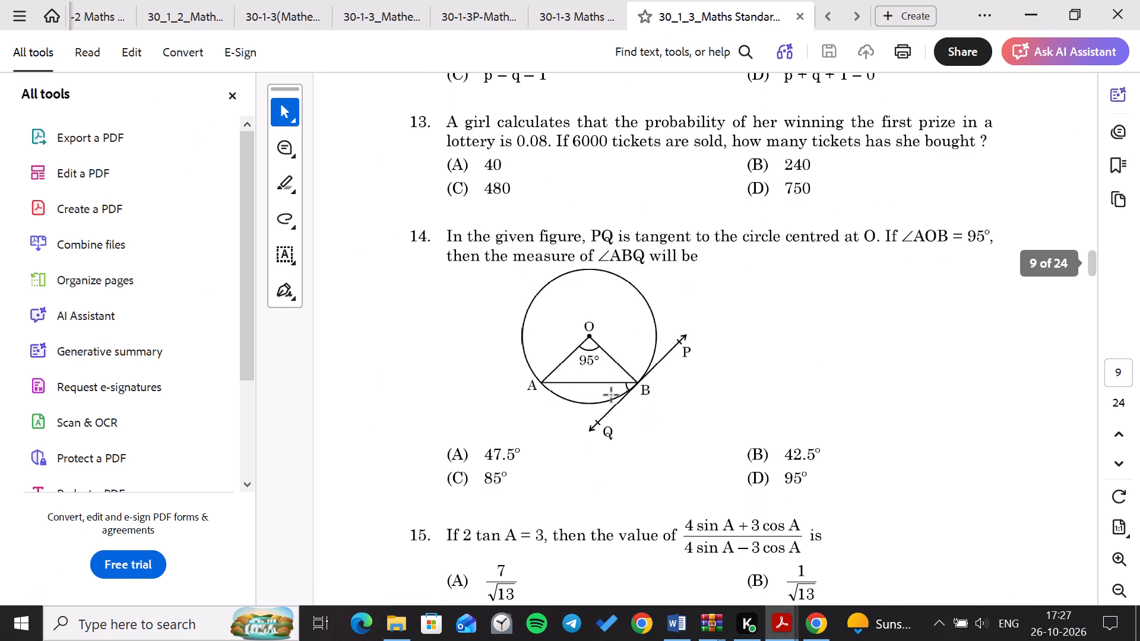
key(shift+super+s)
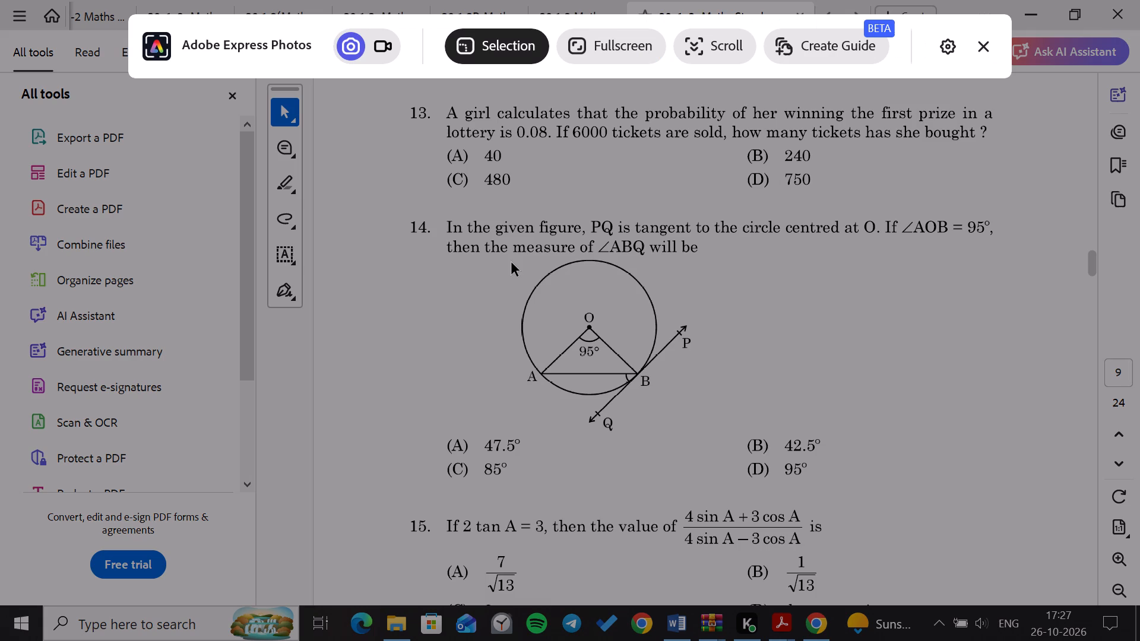
drag(510, 258, 618, 392)
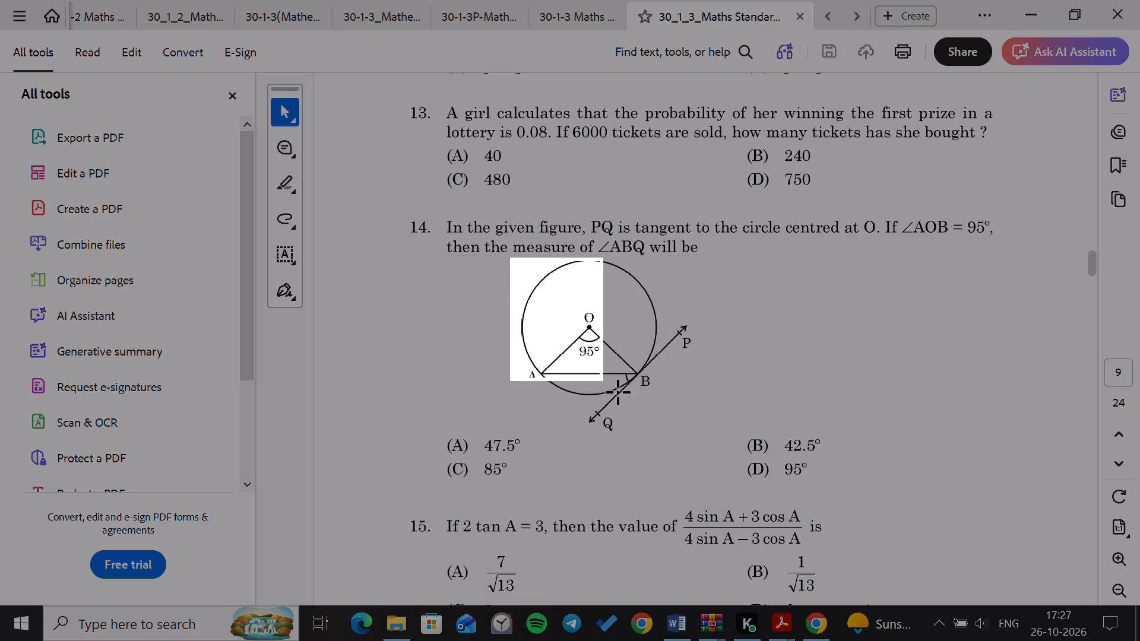
drag(618, 392, 711, 433)
In Word, delete Question 14's diagram placeholder and paste the captured figure on a new line above the answer options.
click(671, 625)
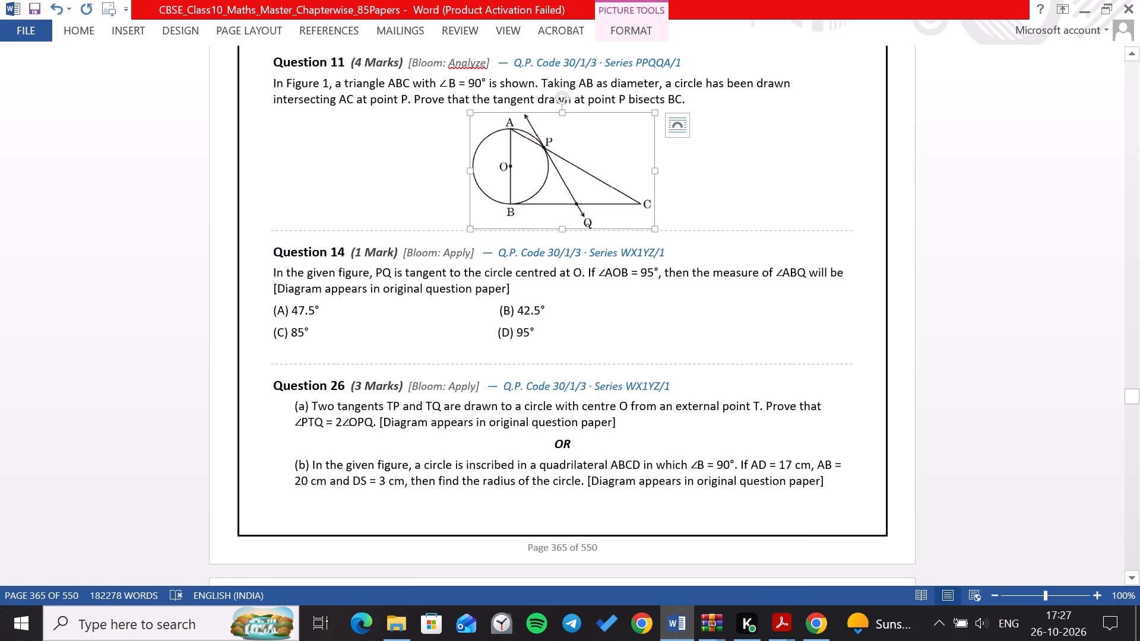
drag(268, 289, 508, 300)
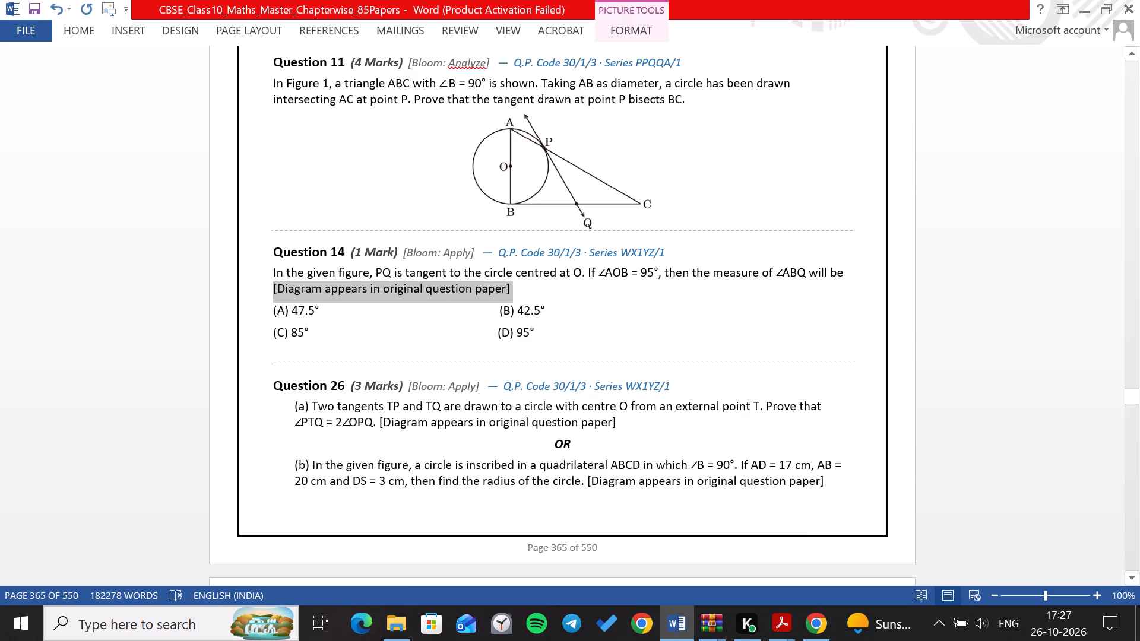
key(BackSpace)
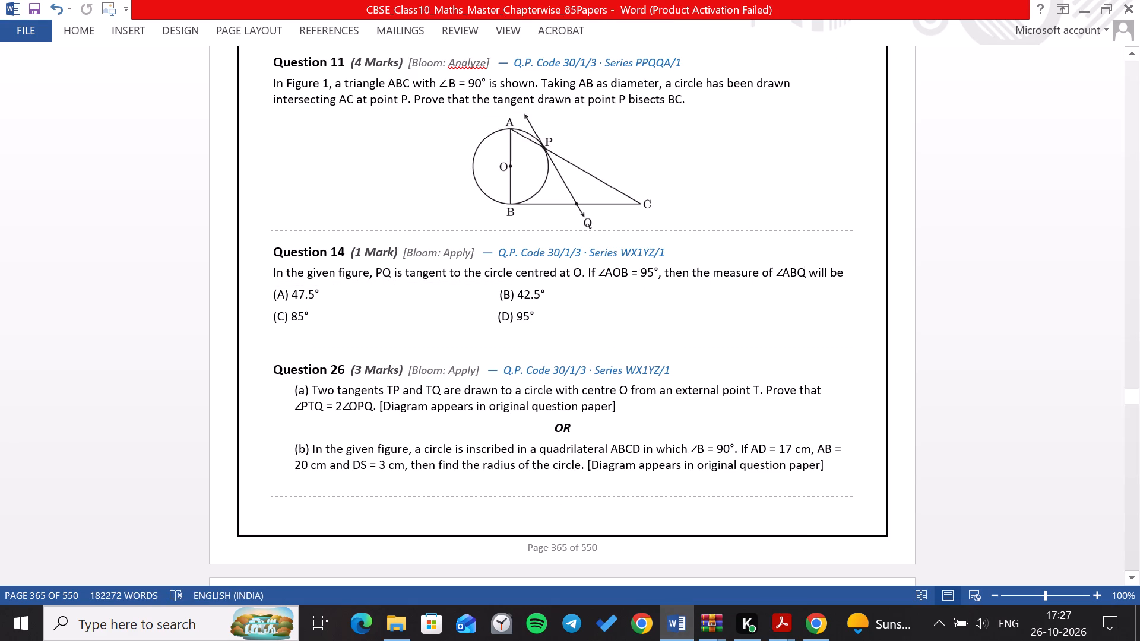
key(Return)
key(ctrl+v)
Centre Question 14's circle figure and reduce its size slightly.
click(343, 342)
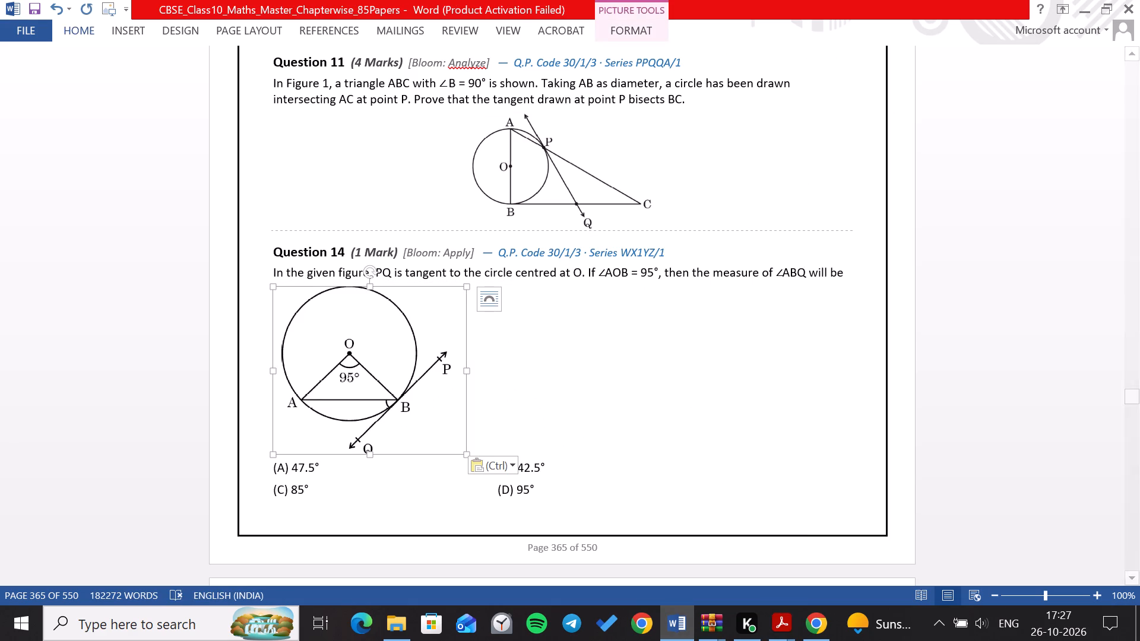
click(88, 34)
click(367, 85)
scroll(489, 200, down, 11)
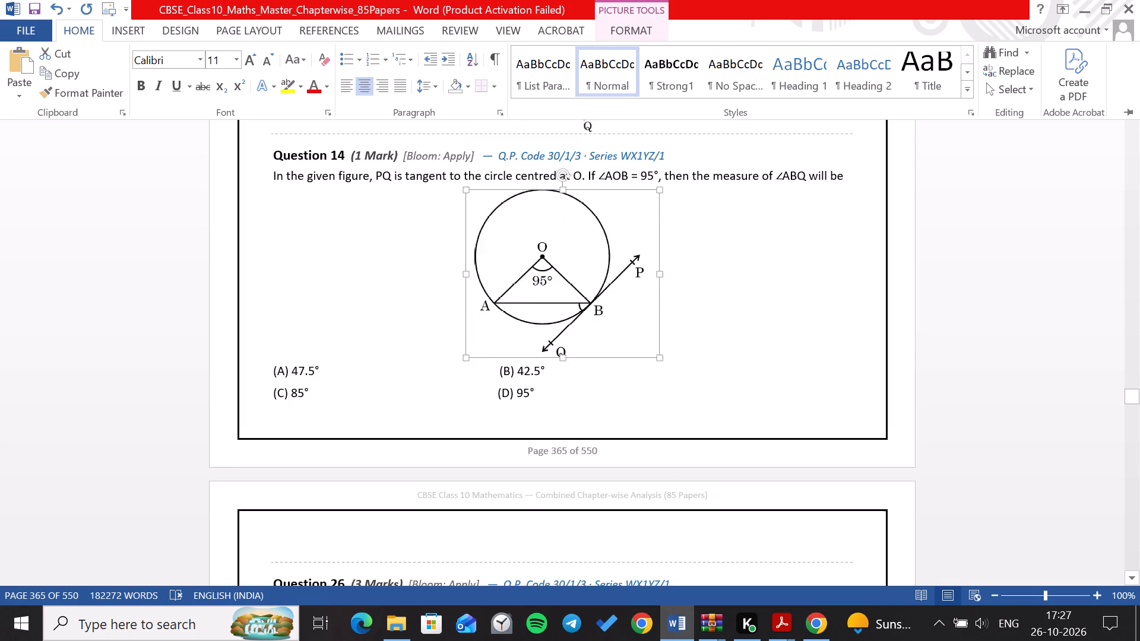
scroll(492, 233, down, 3)
click(661, 256)
drag(661, 256, 614, 200)
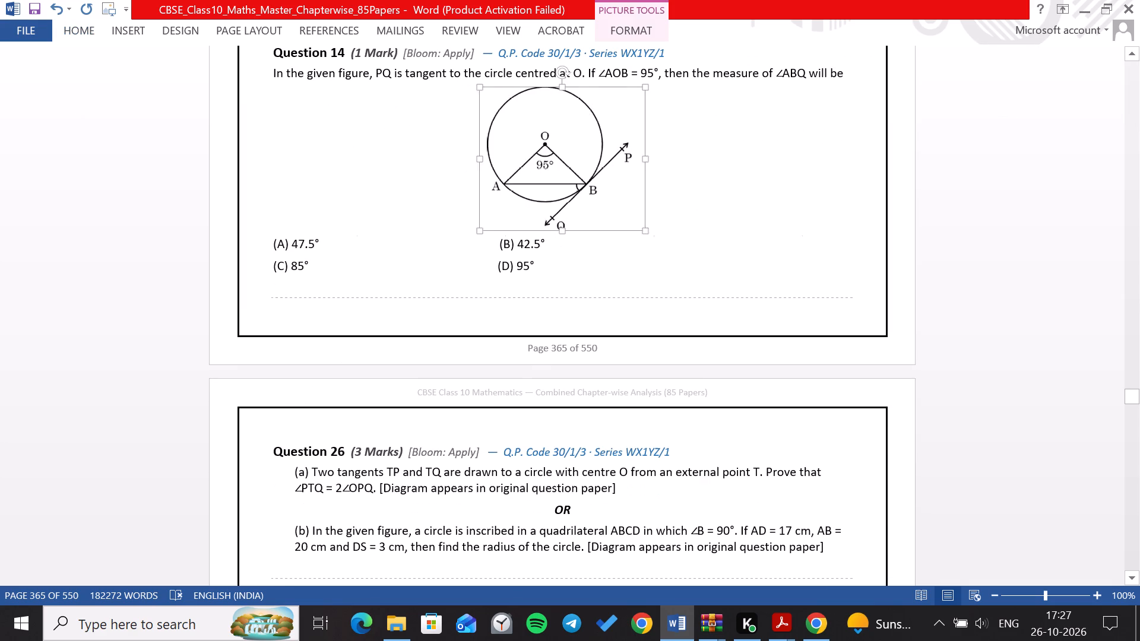
drag(614, 200, 618, 232)
Go on to Question 26 of Series WX1YZ/1 and capture part (a)'s figure of tangents TP and TQ from the 30_1_3 PDF.
scroll(555, 261, down, 11)
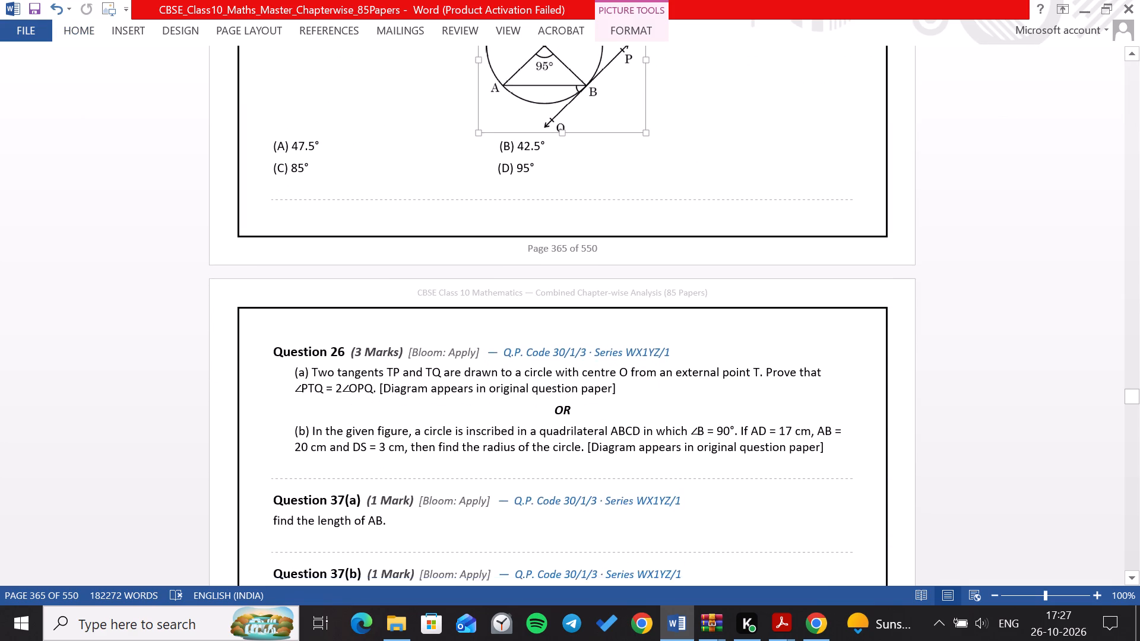
scroll(531, 287, down, 10)
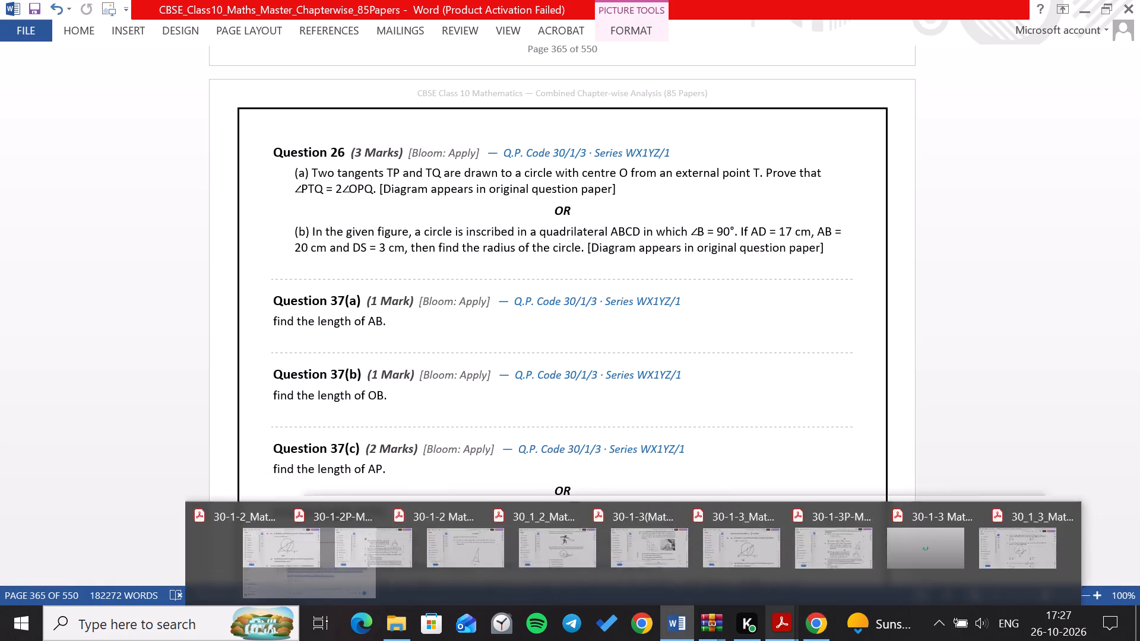
click(1049, 589)
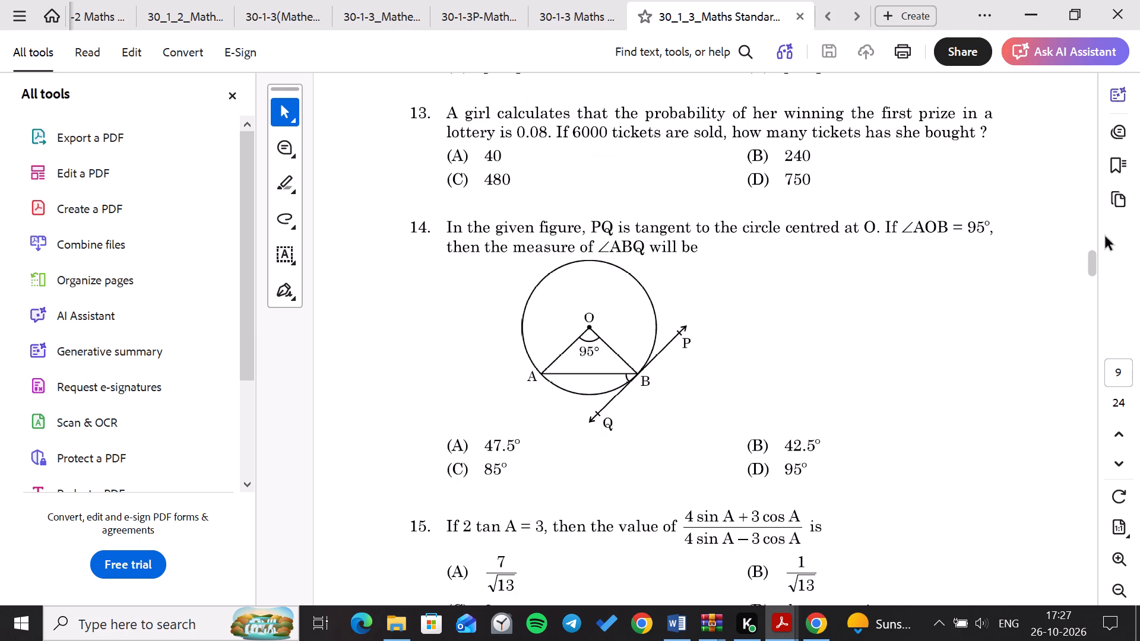
drag(1088, 262, 1079, 383)
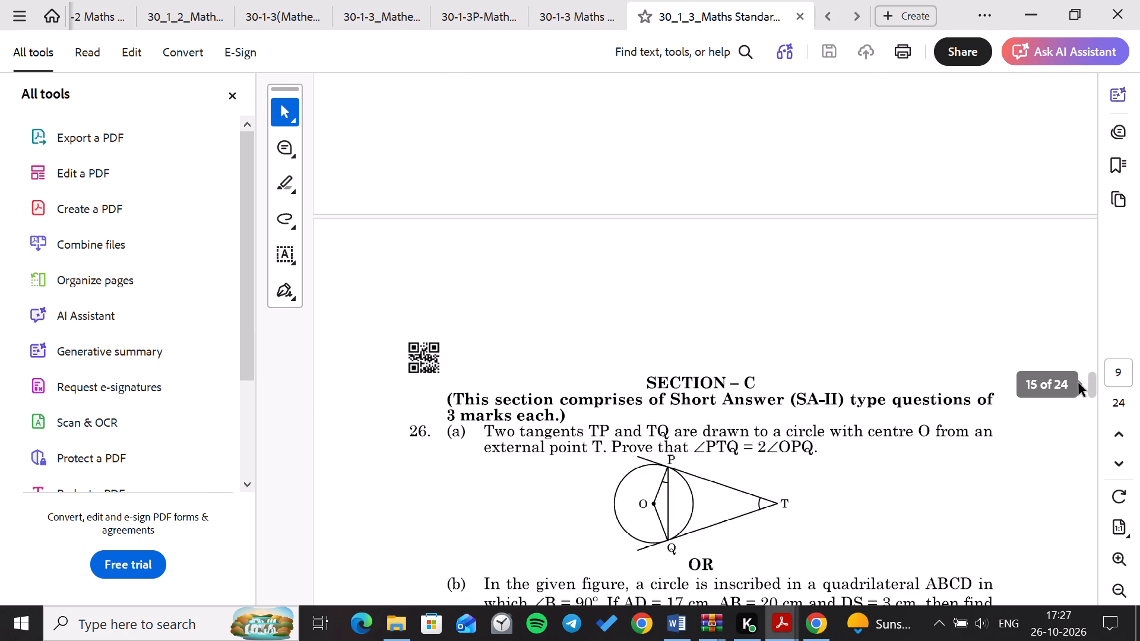
drag(1079, 383, 1078, 358)
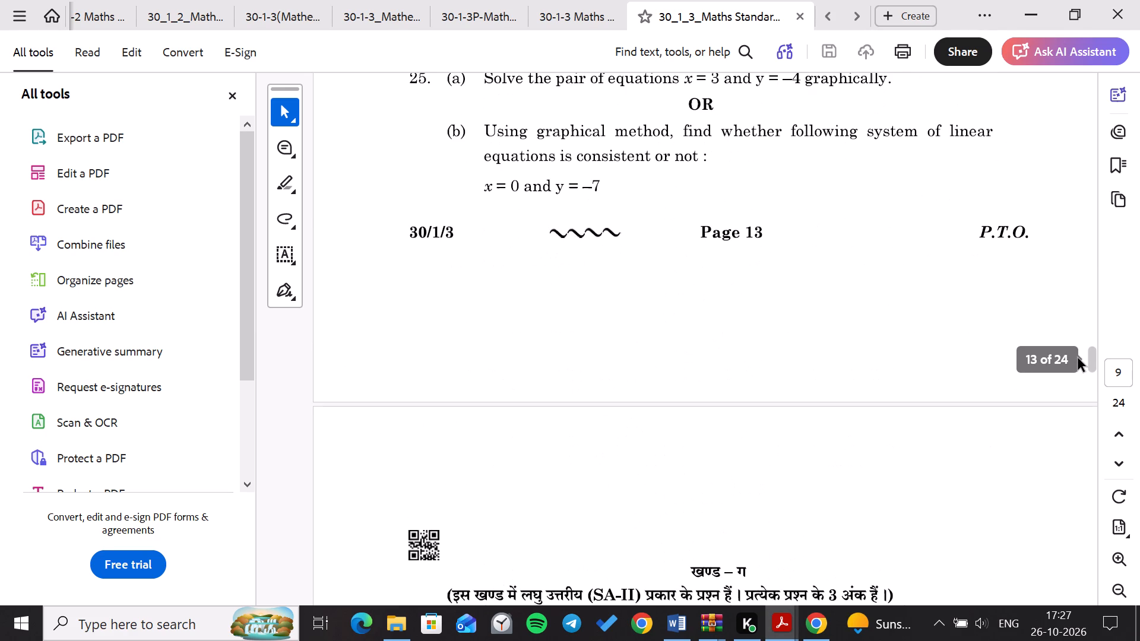
drag(1078, 358, 1078, 388)
key(shift+super+s)
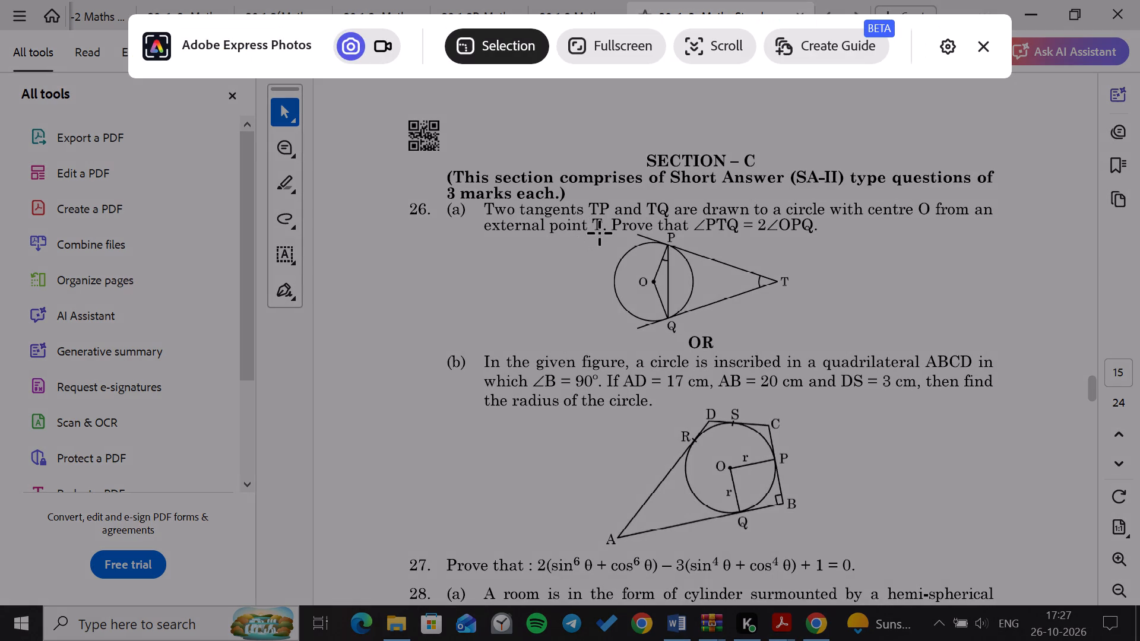
drag(600, 231, 655, 328)
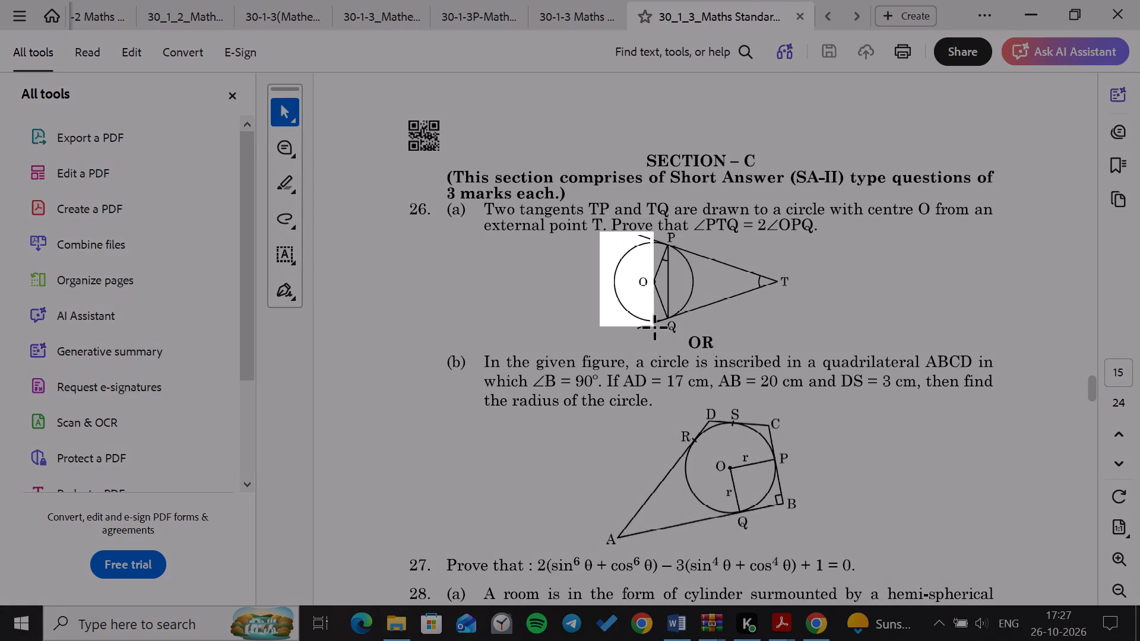
drag(655, 328, 791, 338)
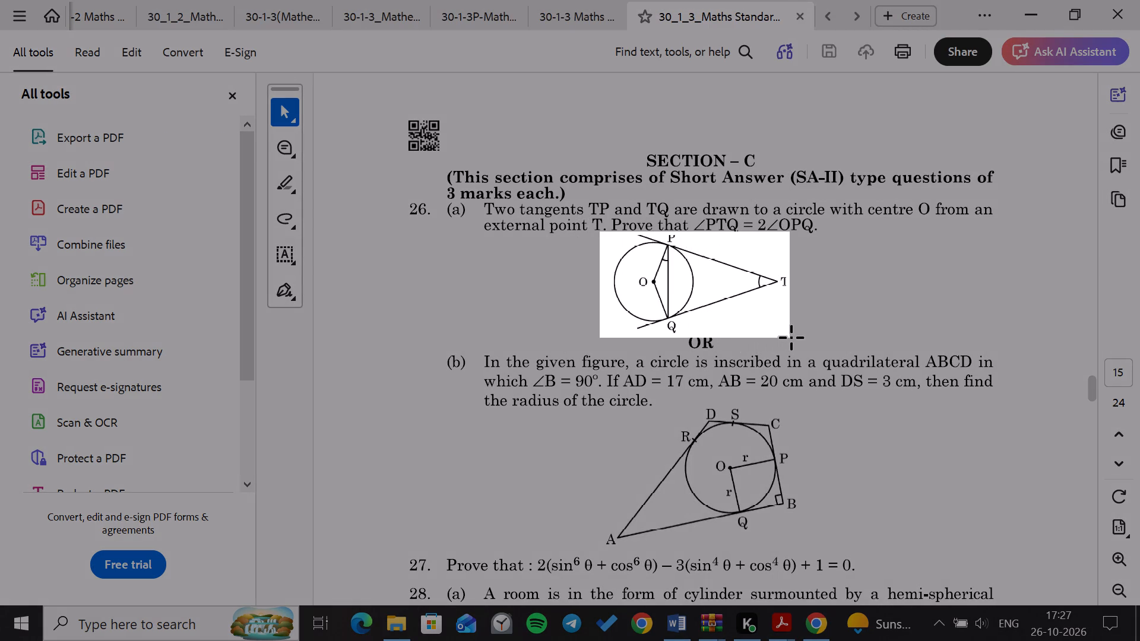
drag(791, 338, 796, 337)
In Word, replace Question 26(a)'s diagram placeholder with the captured figure of tangents TP and TQ, on its own line, and centre it.
click(672, 625)
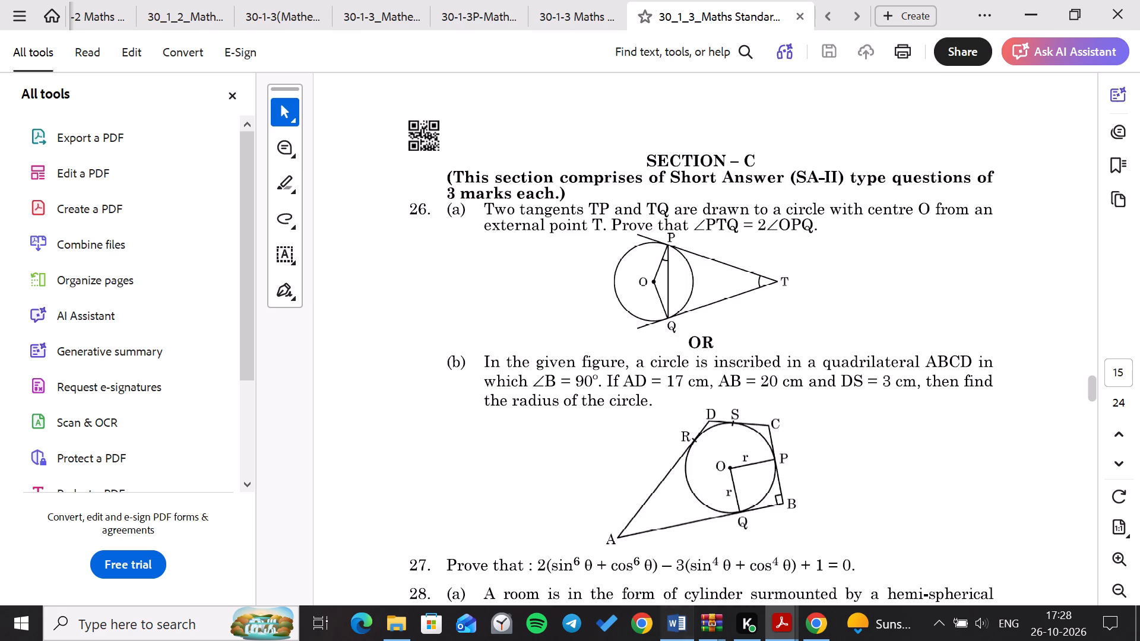
drag(381, 186, 636, 198)
key(BackSpace)
key(Return)
key(ctrl+z)
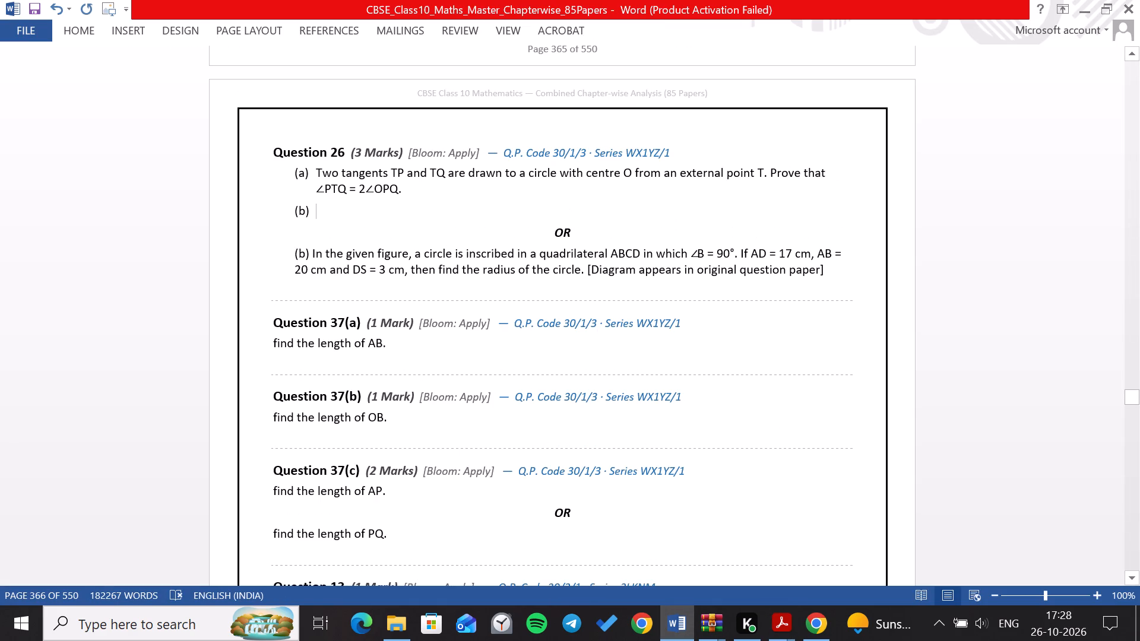
key(ctrl+v)
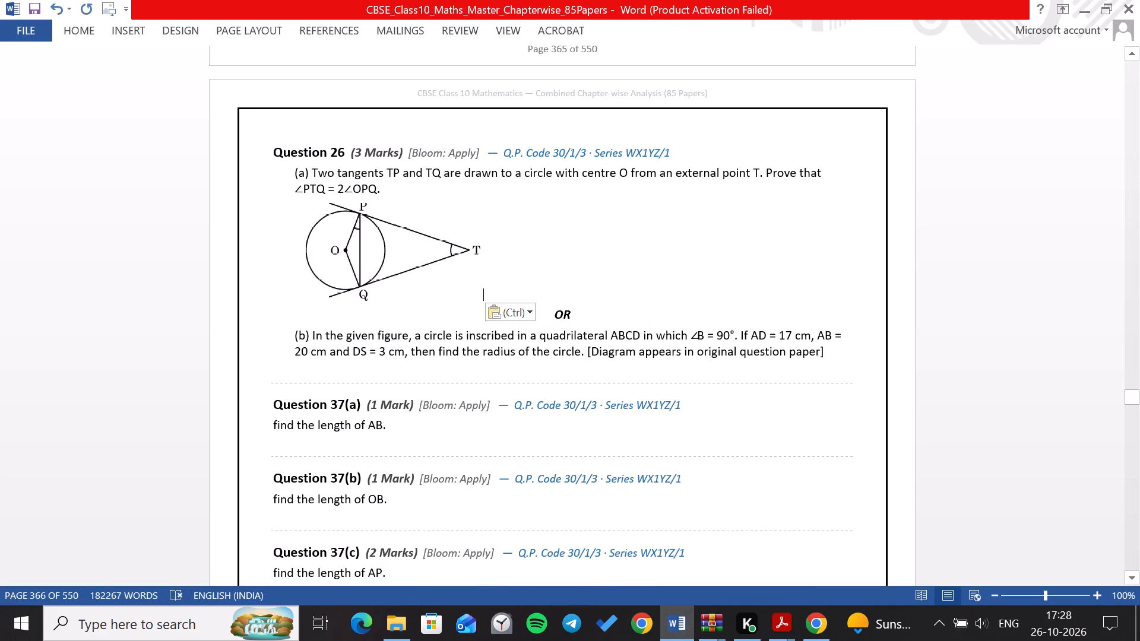
click(372, 232)
click(86, 27)
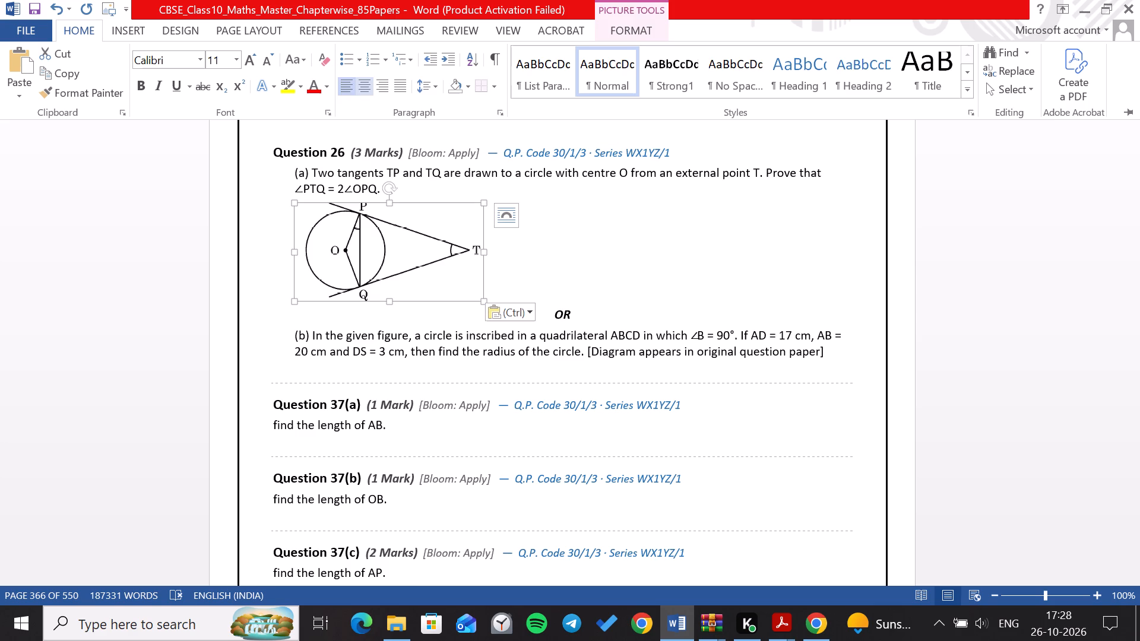
click(365, 88)
Select Question 26(b)'s diagram placeholder, and capture its figure of the circle inscribed in quadrilateral ABCD from the 30_1_3 PDF.
scroll(501, 197, down, 7)
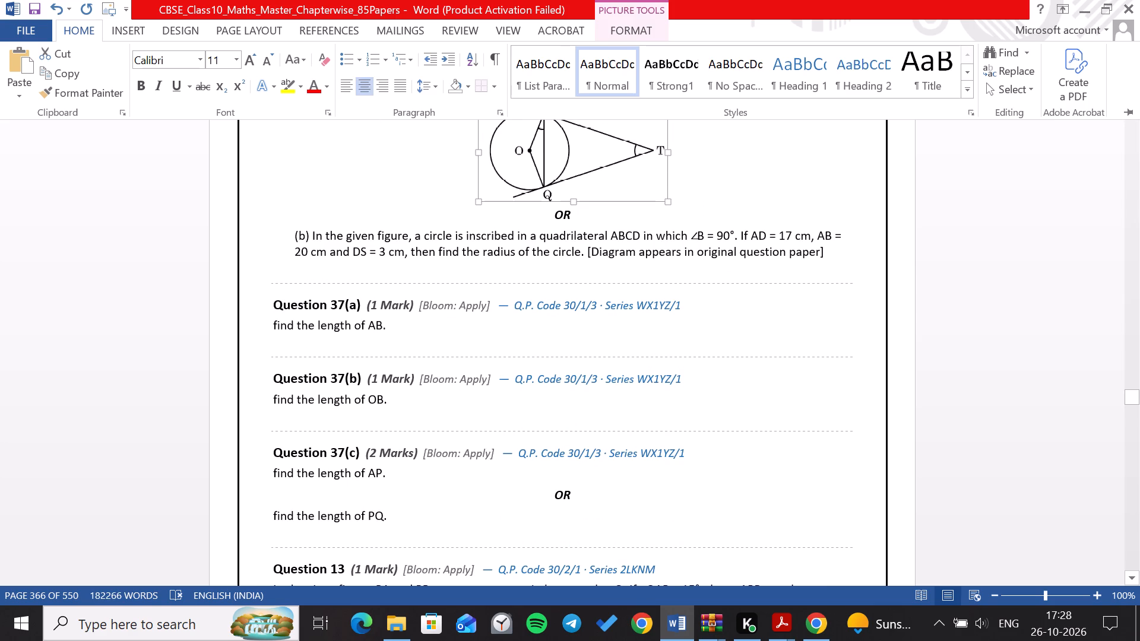
click(584, 249)
drag(589, 252, 720, 257)
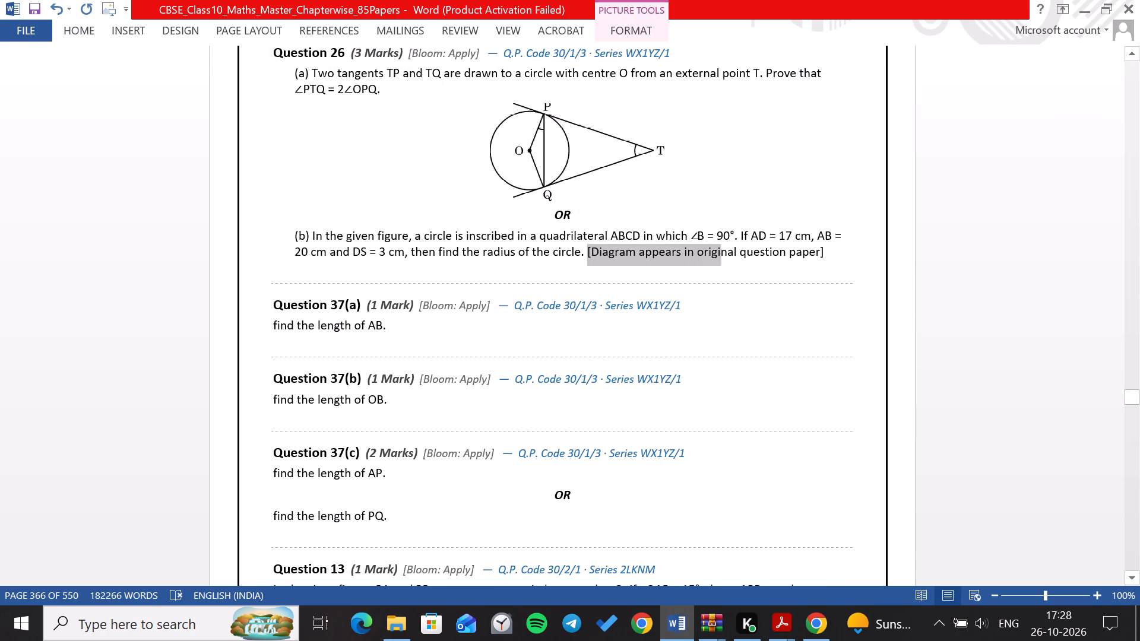
drag(720, 257, 827, 256)
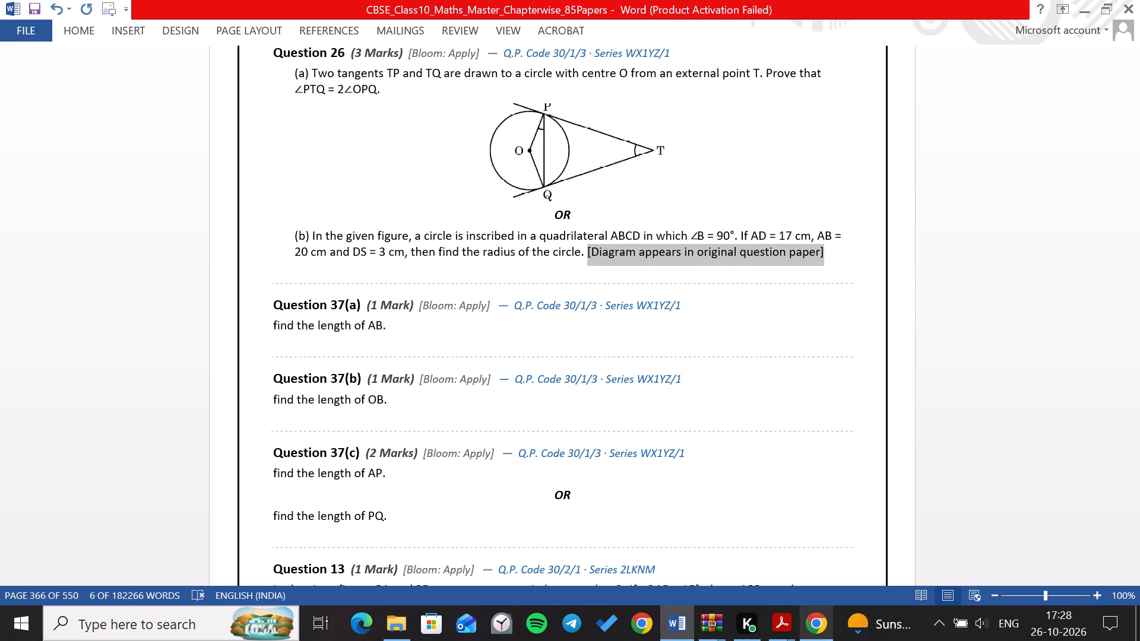
click(1107, 549)
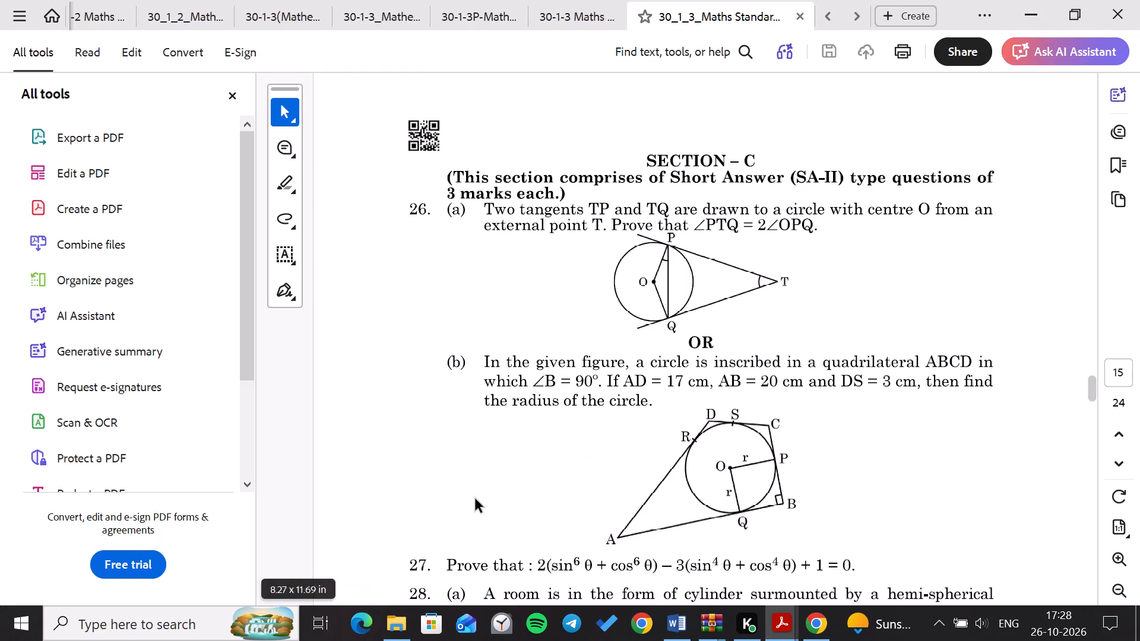
key(shift+super+s)
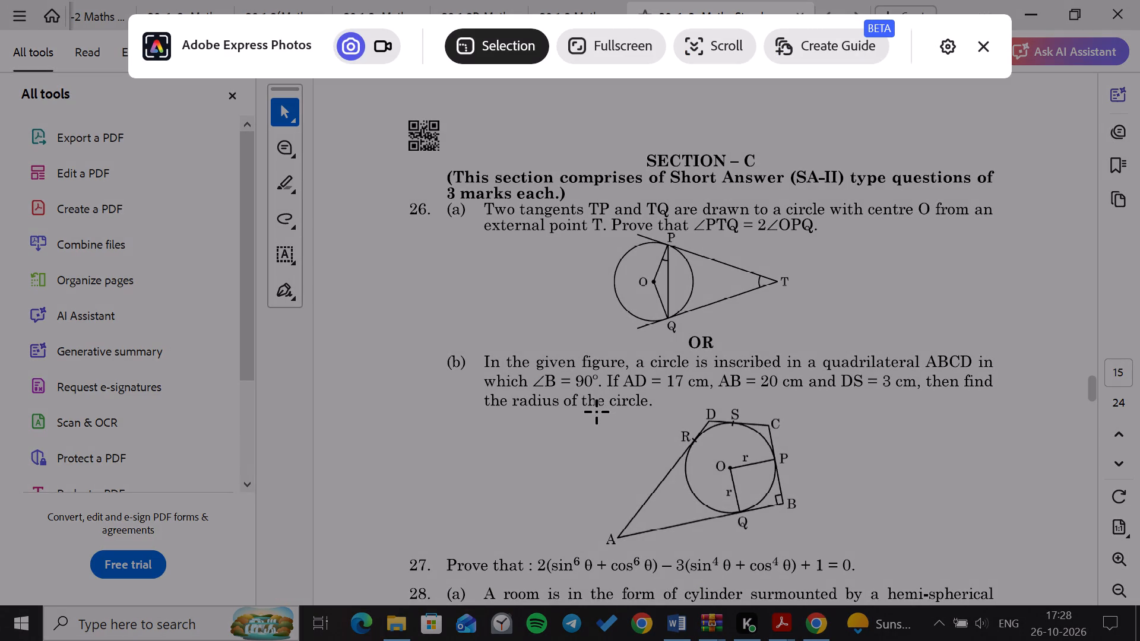
drag(597, 408, 770, 545)
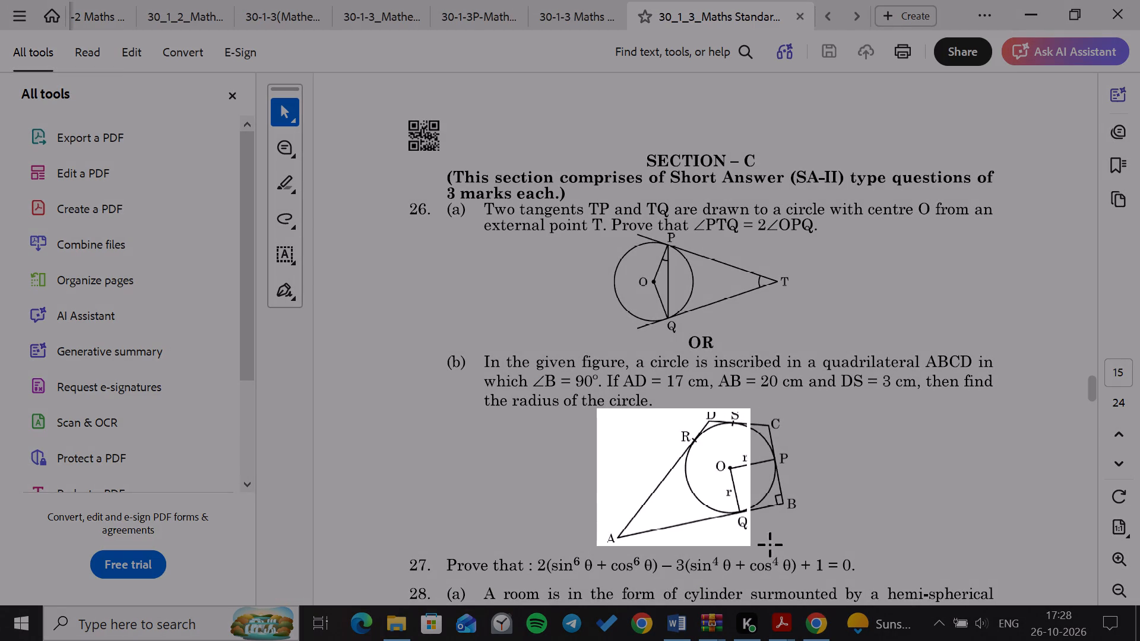
drag(770, 545, 806, 556)
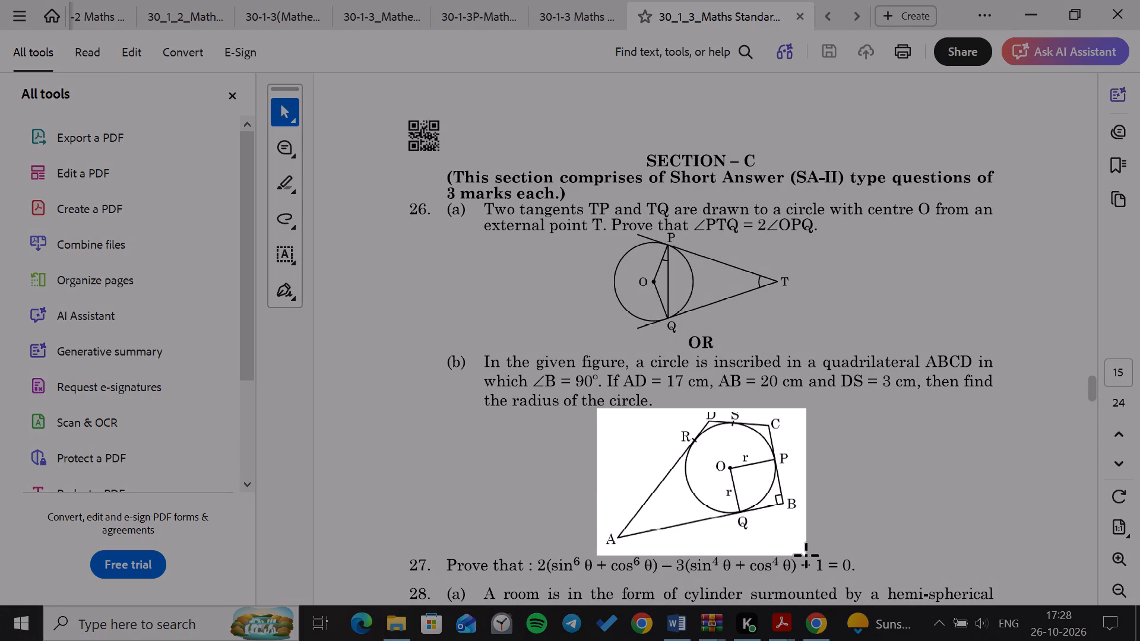
drag(806, 556, 805, 550)
In Word, replace Question 26(b)'s selected placeholder with the captured quadrilateral figure on a new line and centre it.
click(674, 622)
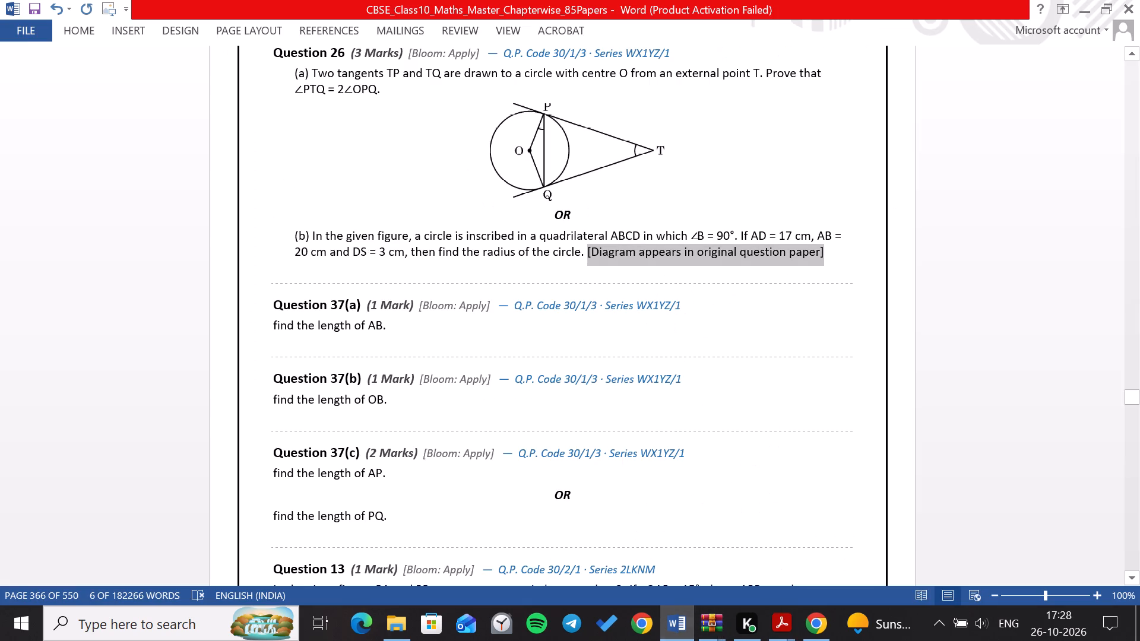
key(BackSpace)
key(Return)
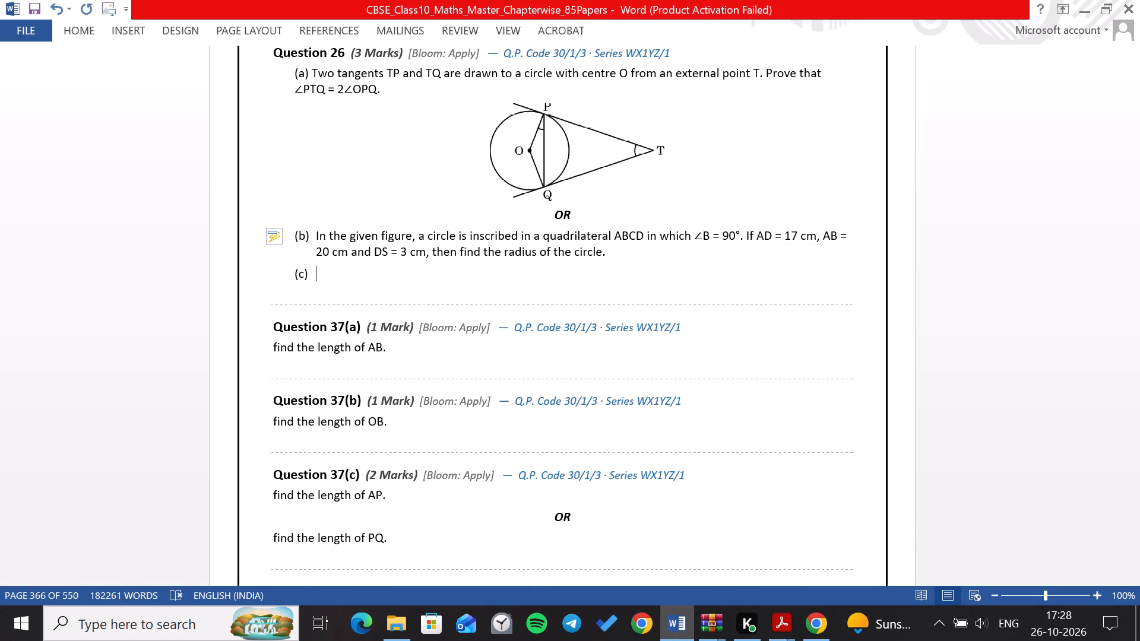
key(ctrl+z)
key(ctrl+v)
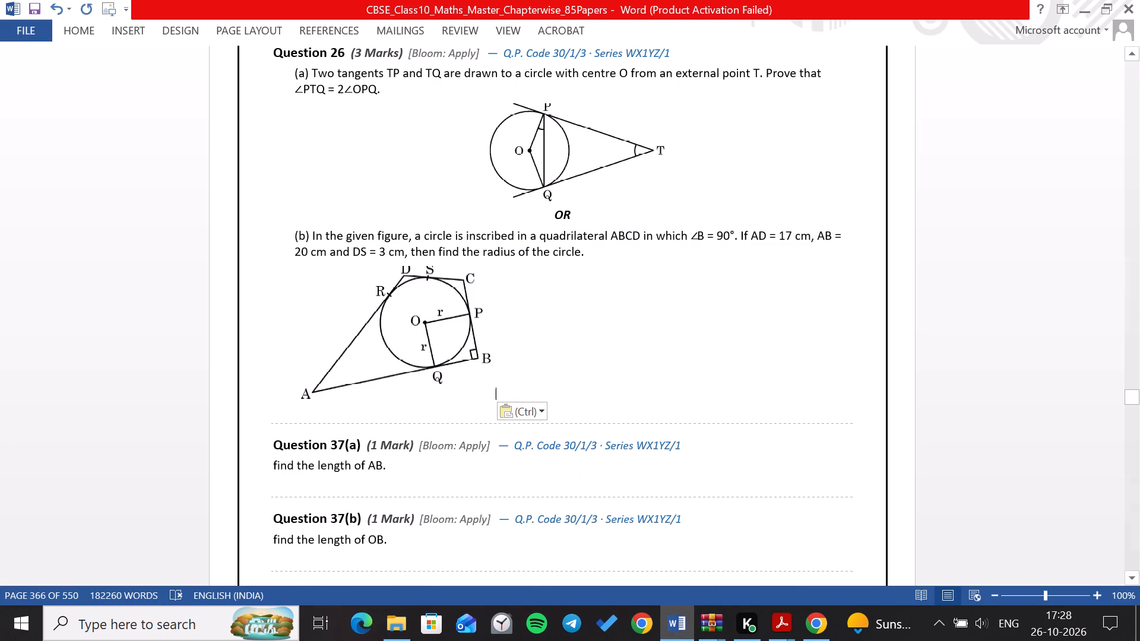
click(432, 285)
click(72, 33)
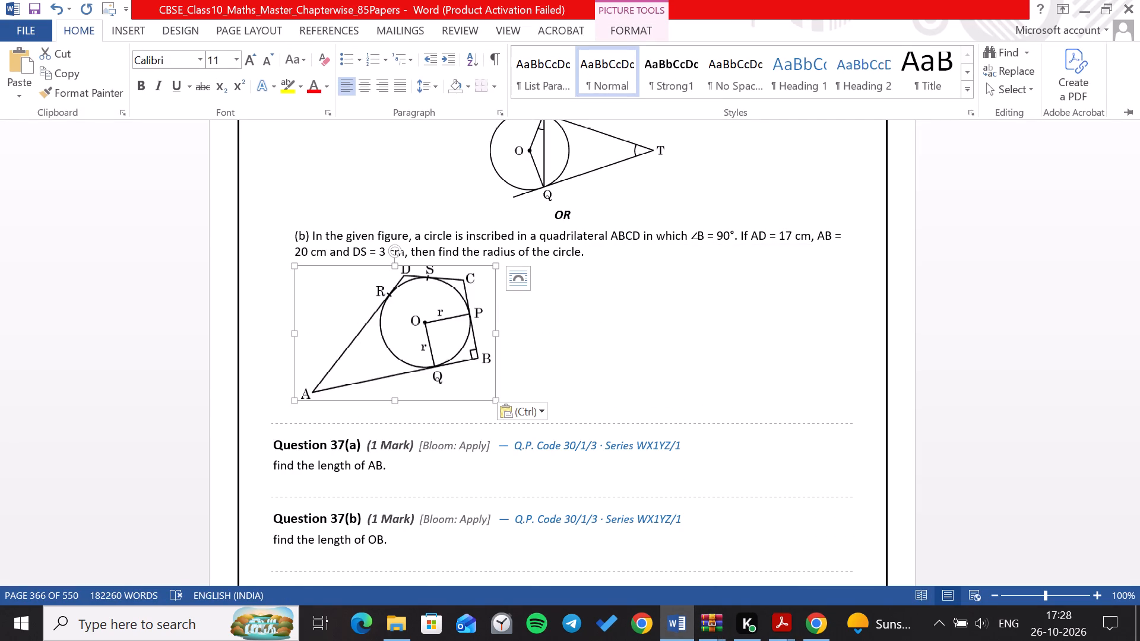
click(368, 88)
Go on to Question 37 of Series WX1YZ/1 and find its English discus throw case study in the 30_1_3 PDF.
scroll(538, 293, down, 14)
scroll(470, 294, down, 7)
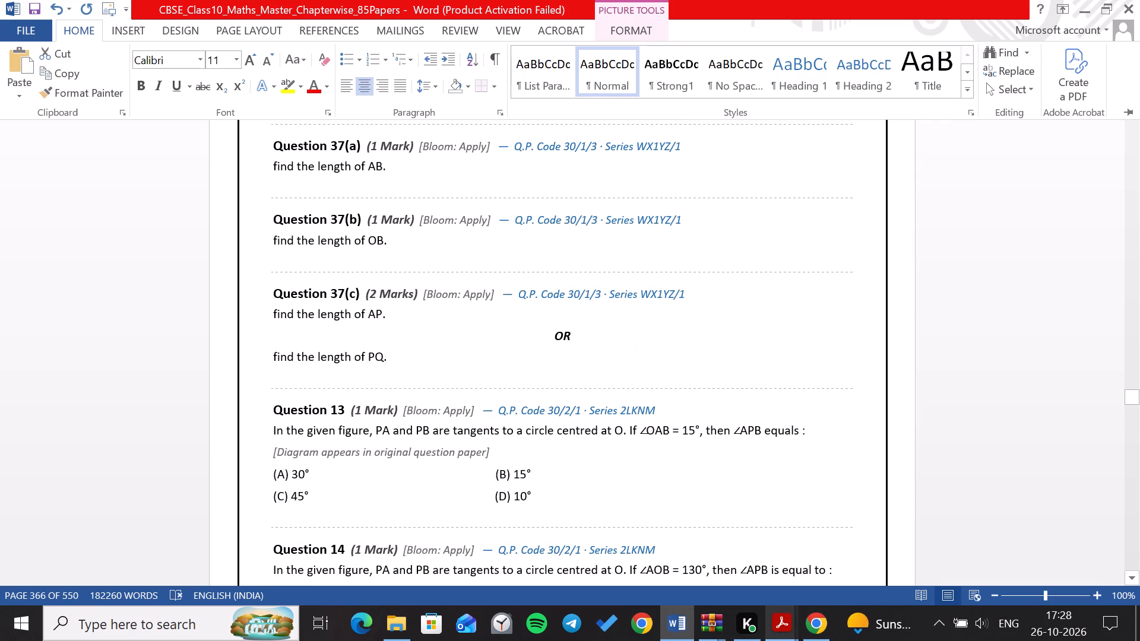
click(1080, 560)
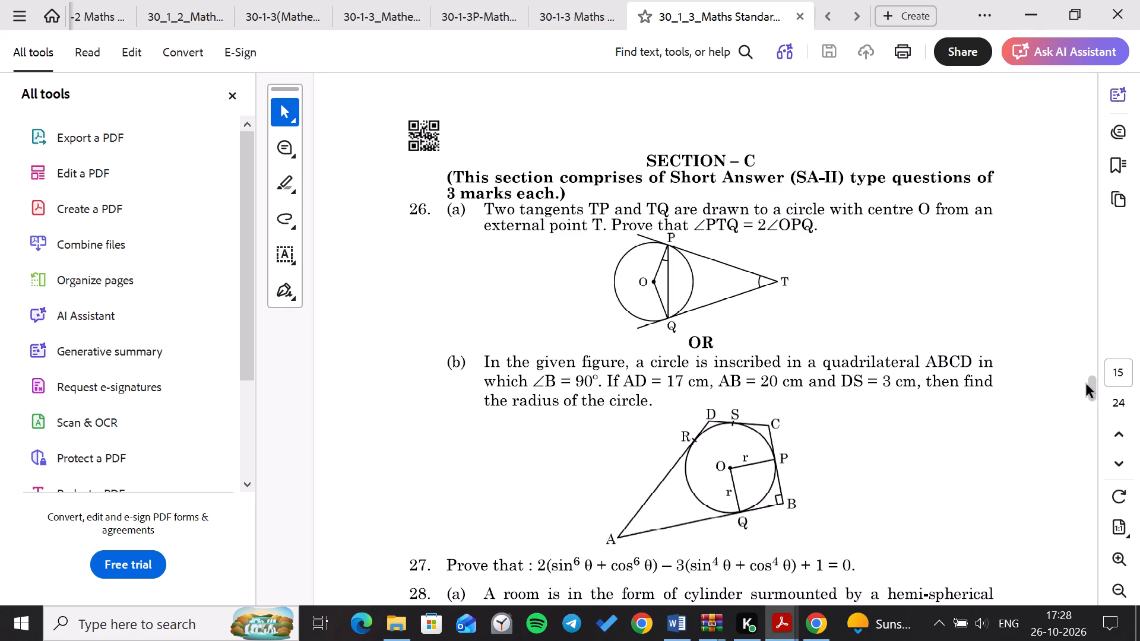
drag(1095, 385, 1098, 468)
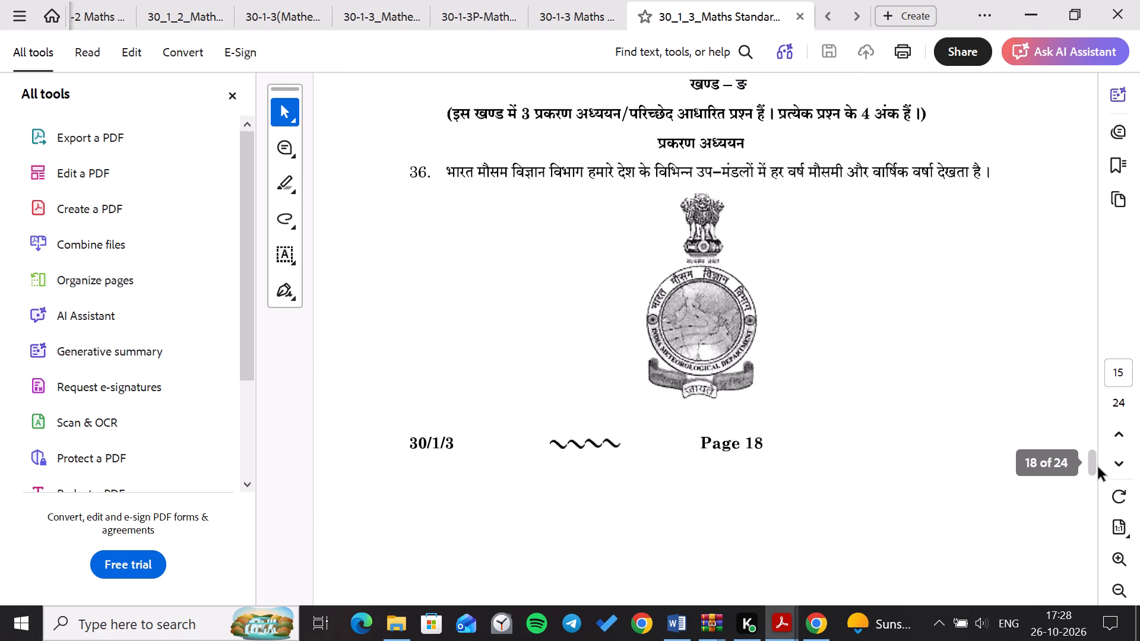
drag(1098, 468, 1100, 500)
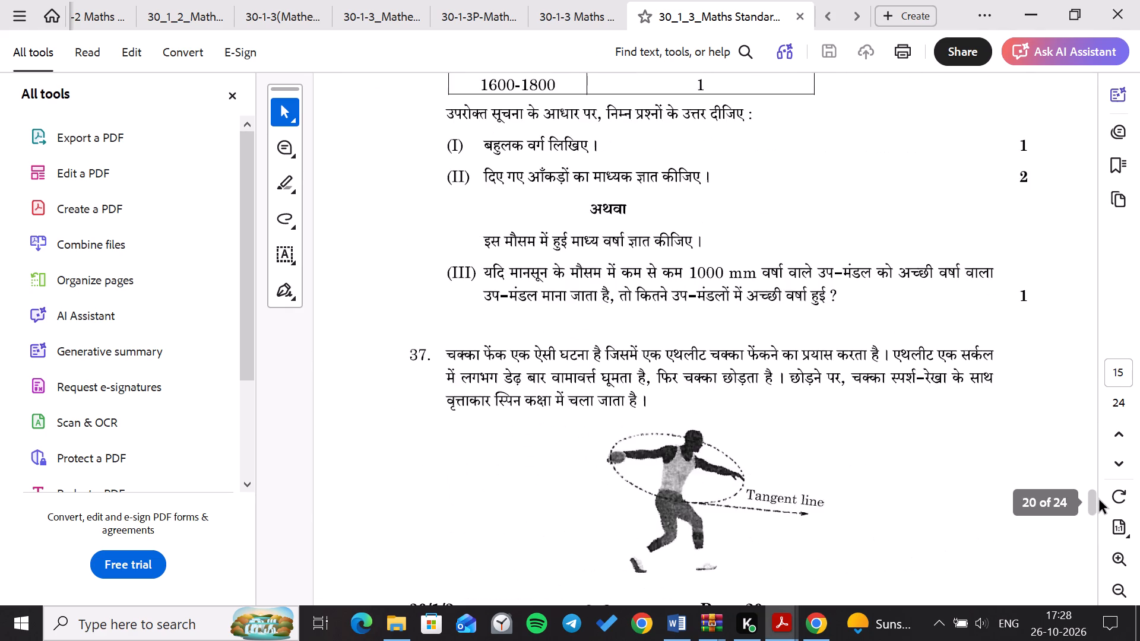
drag(1100, 500, 1100, 525)
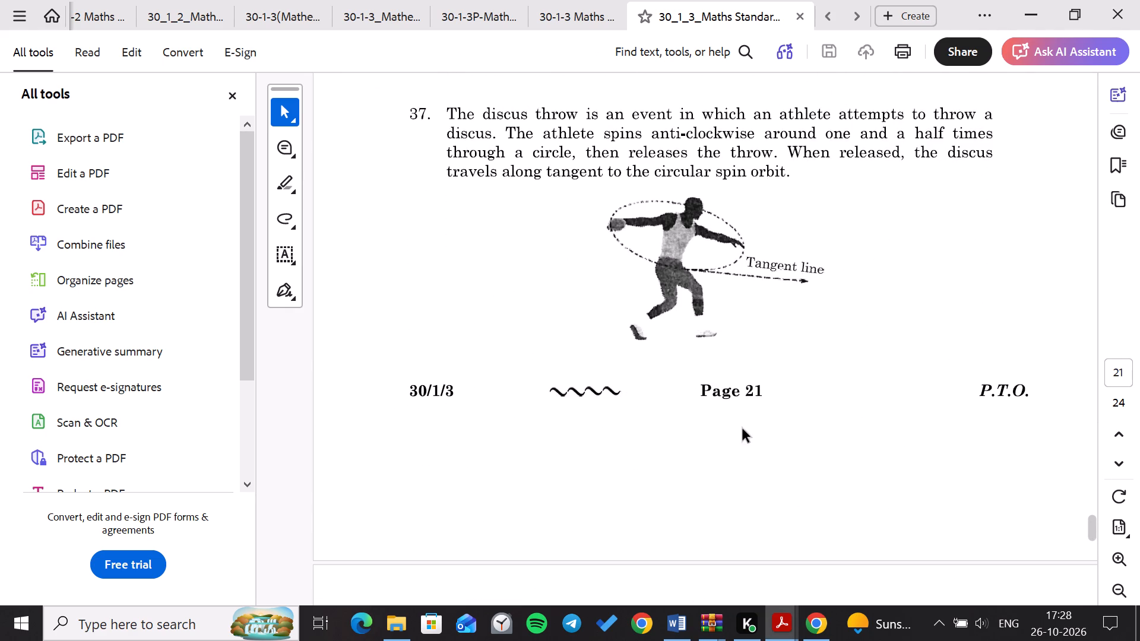
scroll(563, 385, down, 6)
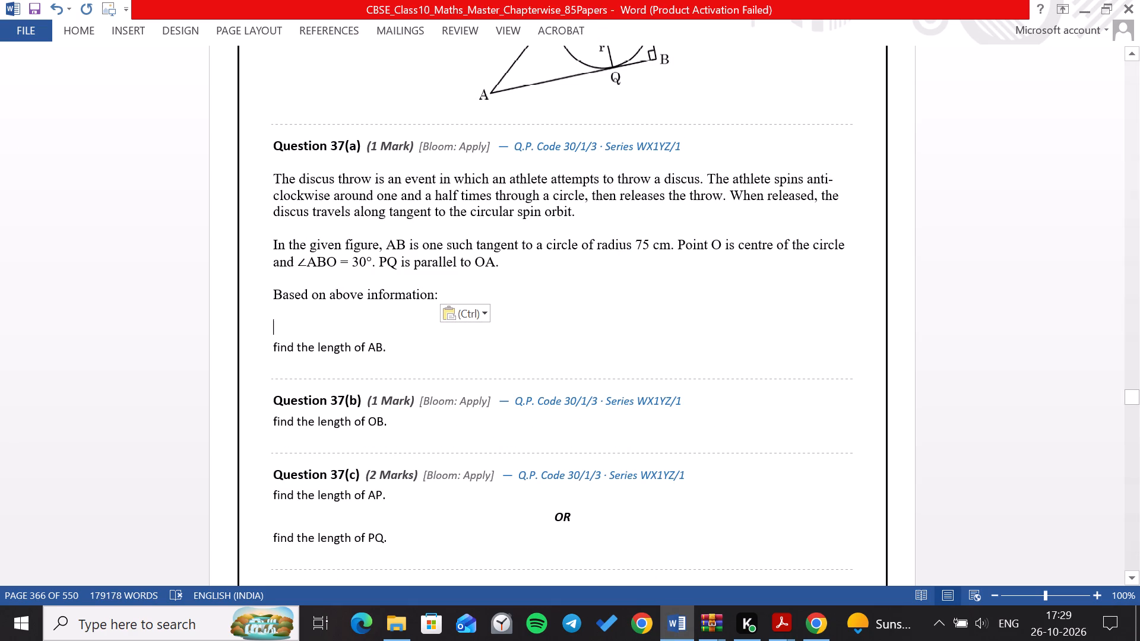
Set the pasted discus throw text to font size 11 and the document's body font.
drag(267, 173, 544, 300)
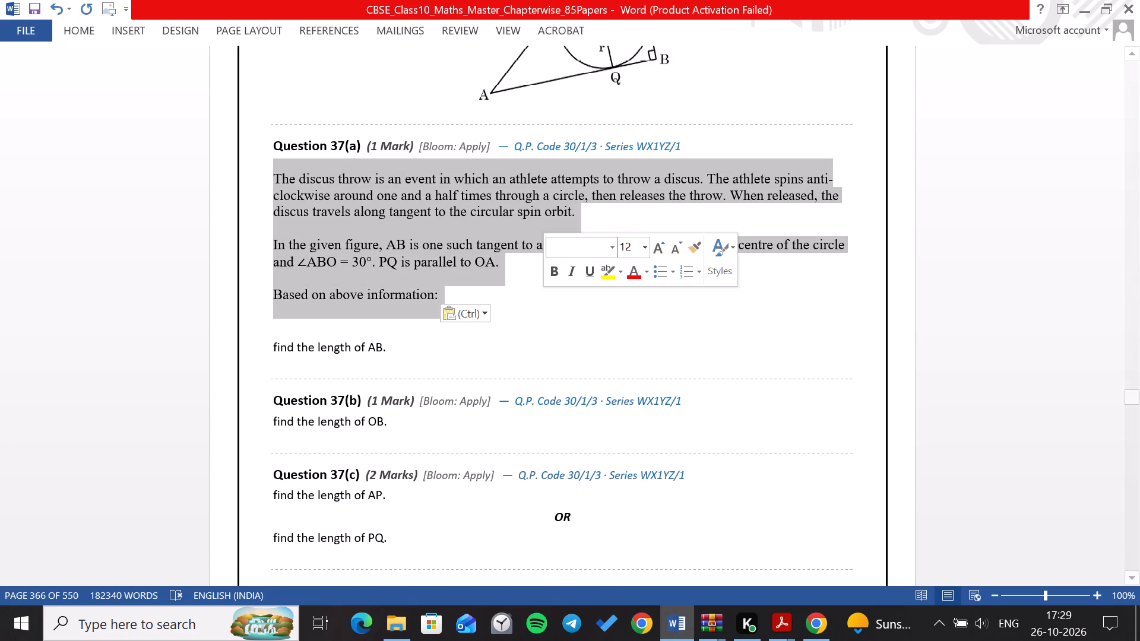
click(647, 249)
click(631, 312)
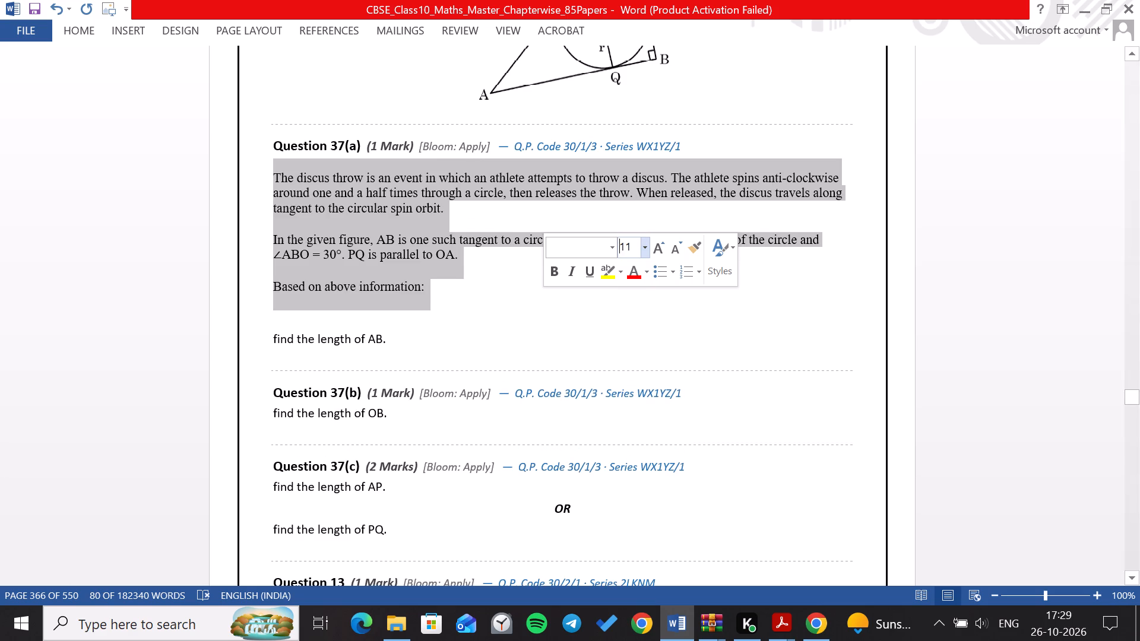
click(608, 247)
click(608, 307)
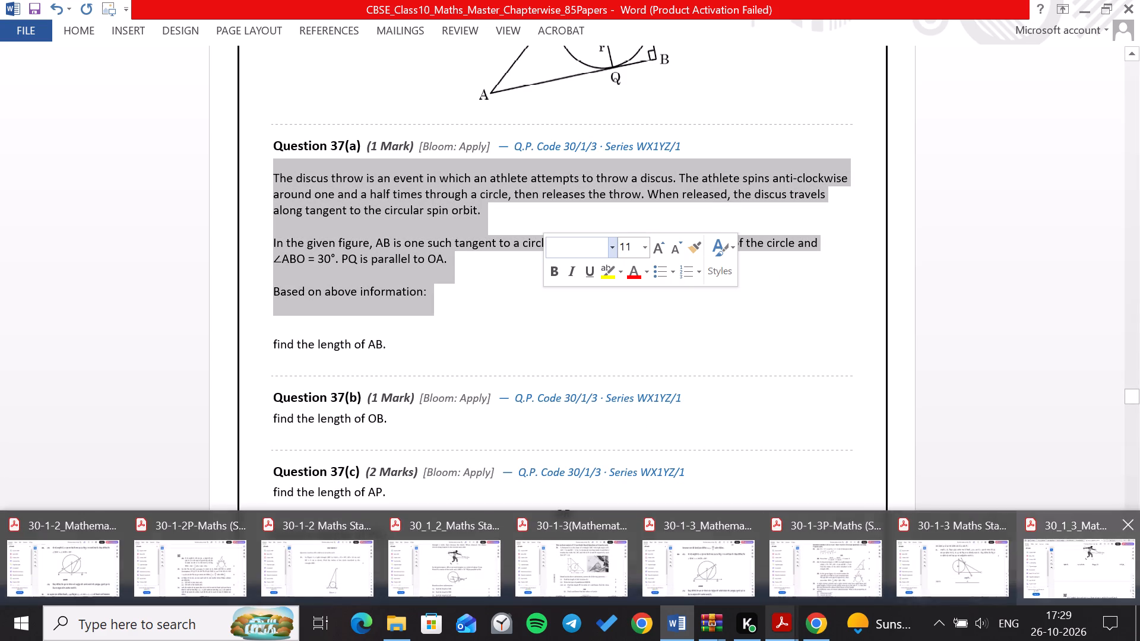
In the 30_1_3 PDF in Acrobat, capture Question 37's discus thrower picture with its tangent line label as a screen snip.
click(1091, 573)
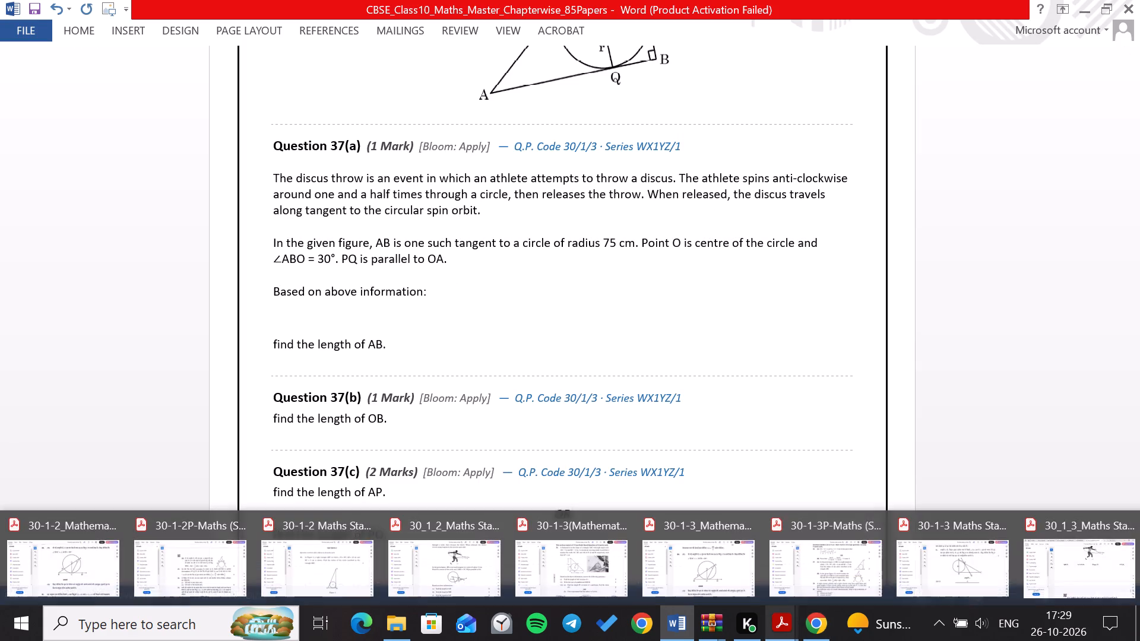
click(1048, 548)
scroll(658, 316, up, 15)
scroll(658, 316, down, 7)
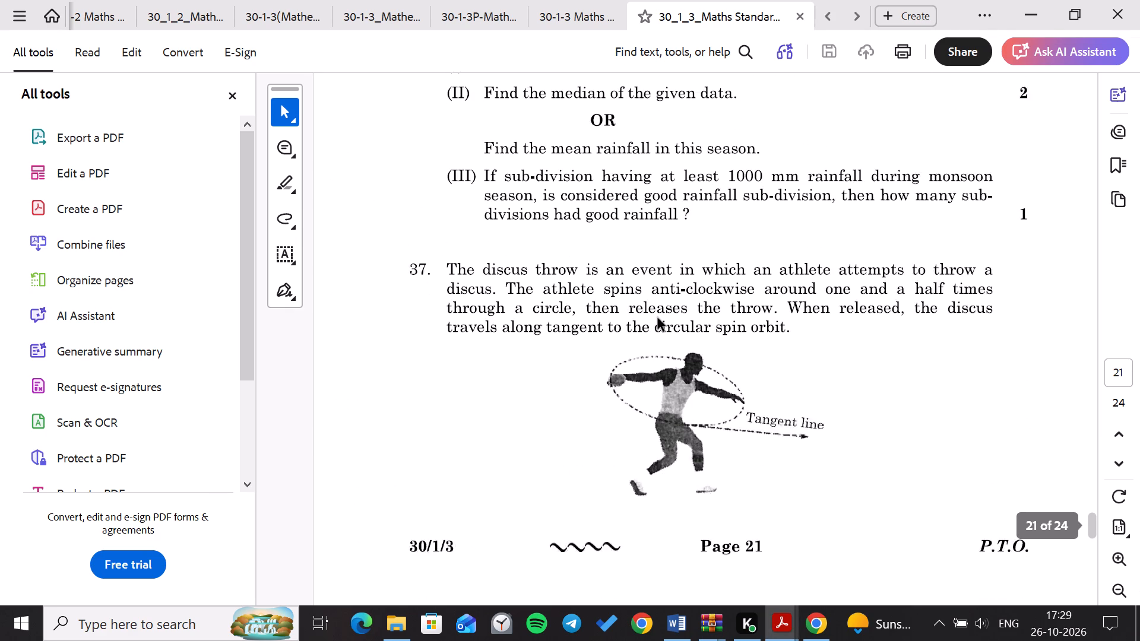
key(shift+super+s)
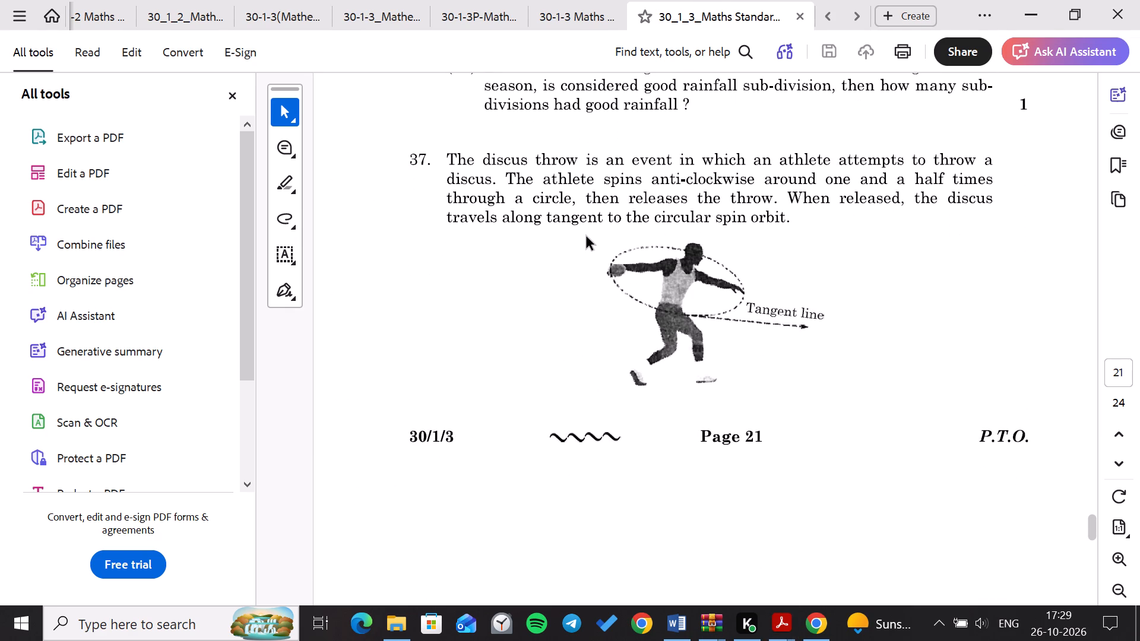
drag(596, 231, 818, 394)
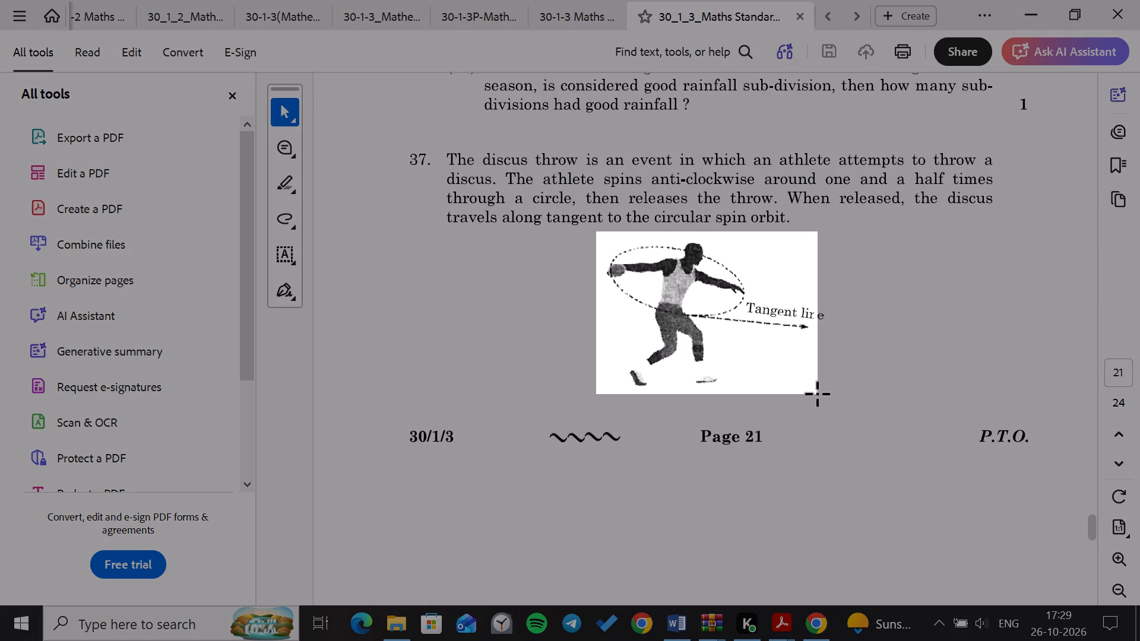
drag(818, 394, 832, 394)
Paste the discus thrower picture in Word on a new line after Question 37(a)'s first paragraph, centre it and shrink it proportionally.
click(680, 629)
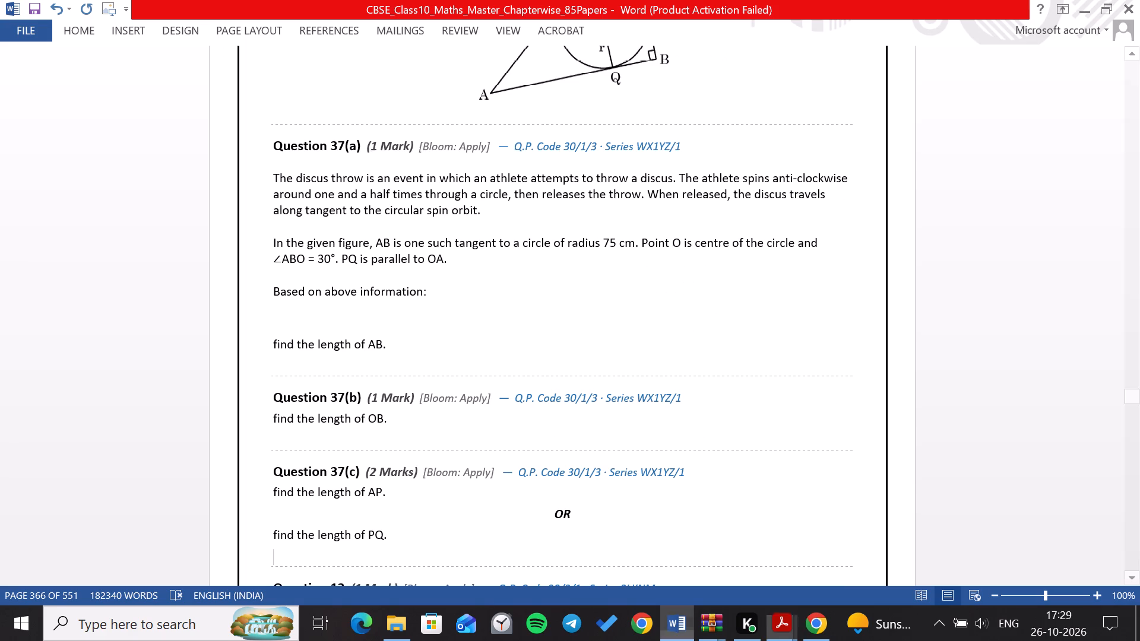
click(508, 214)
key(Return)
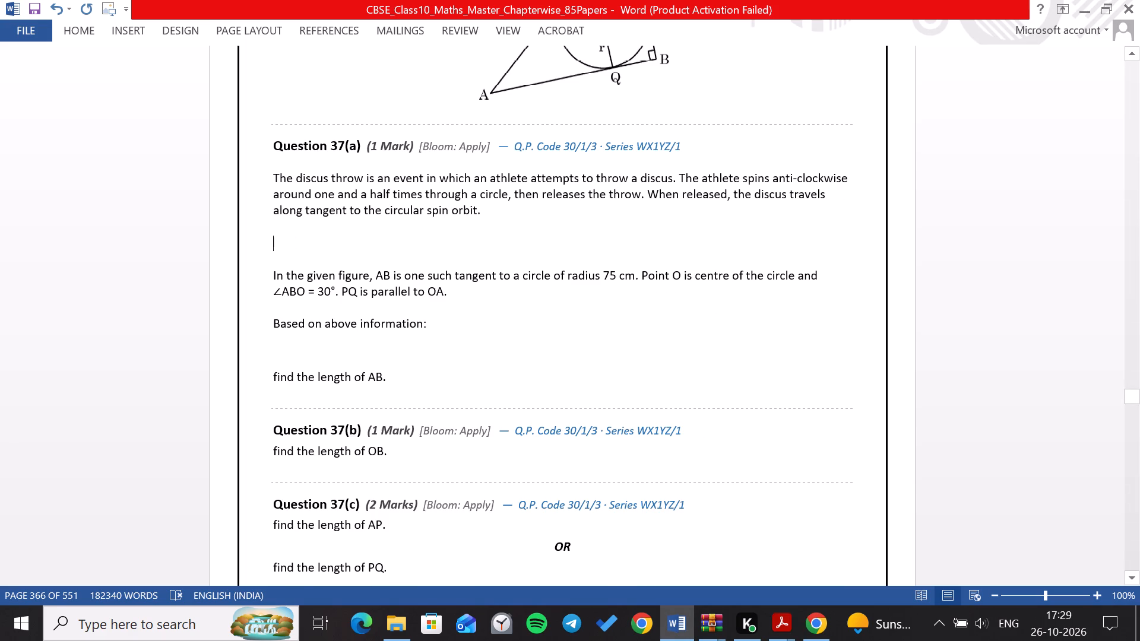
key(ctrl+v)
click(300, 296)
click(81, 37)
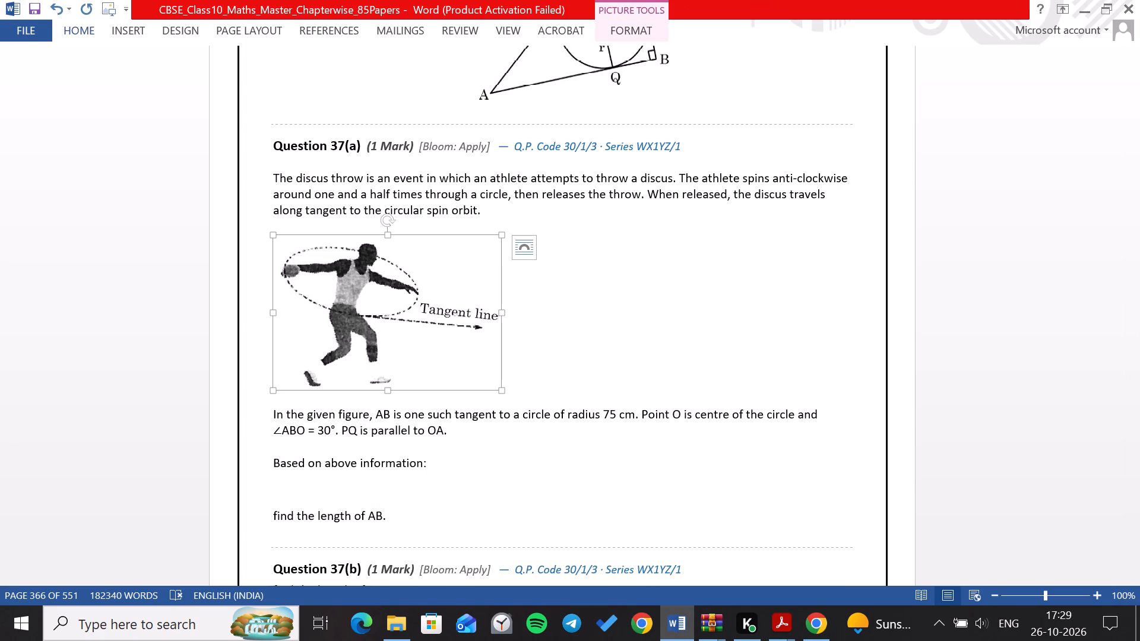
click(372, 86)
scroll(439, 249, down, 4)
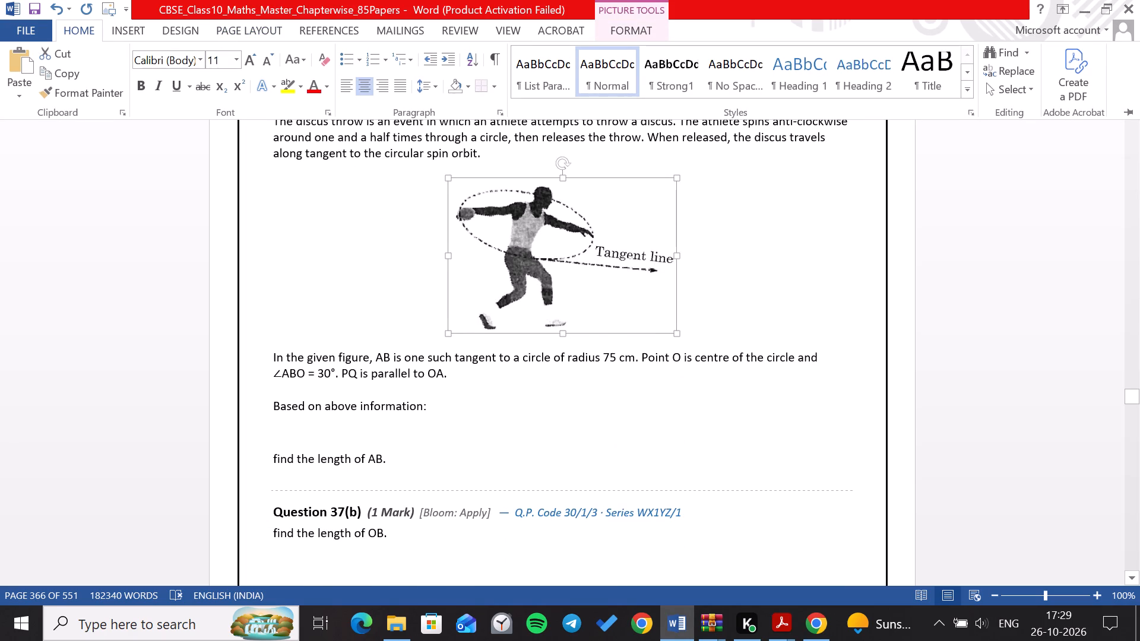
click(678, 331)
drag(678, 331, 625, 266)
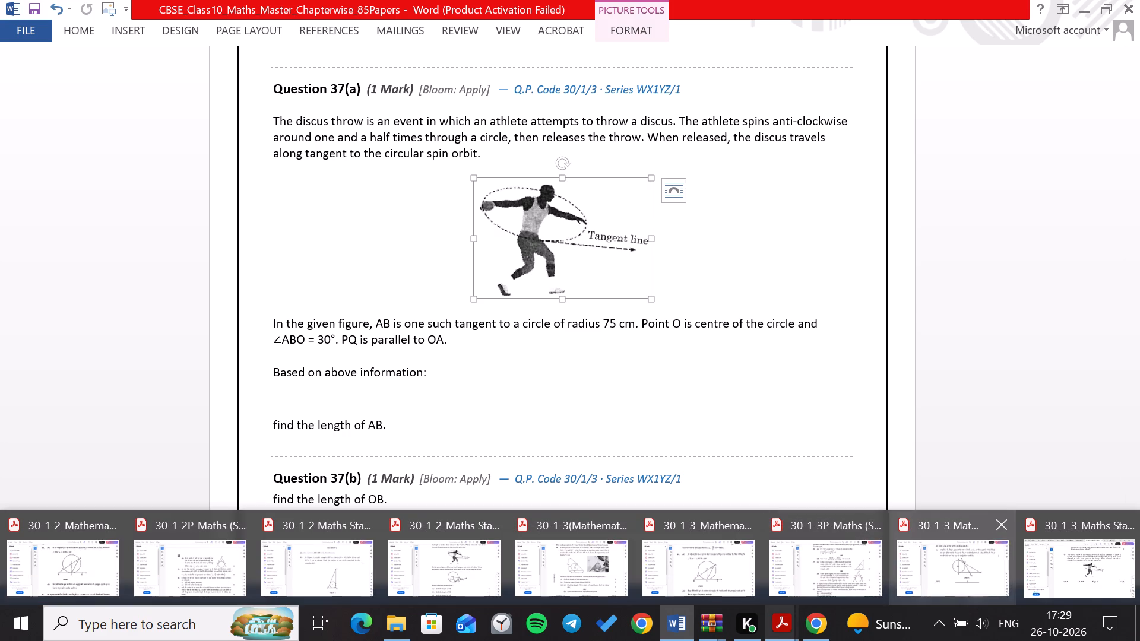
From page 22 of the 30_1_3 PDF, capture Question 37's 75 cm circle and tangent figure and check it against the English version.
click(1027, 567)
scroll(861, 412, down, 20)
scroll(861, 412, down, 3)
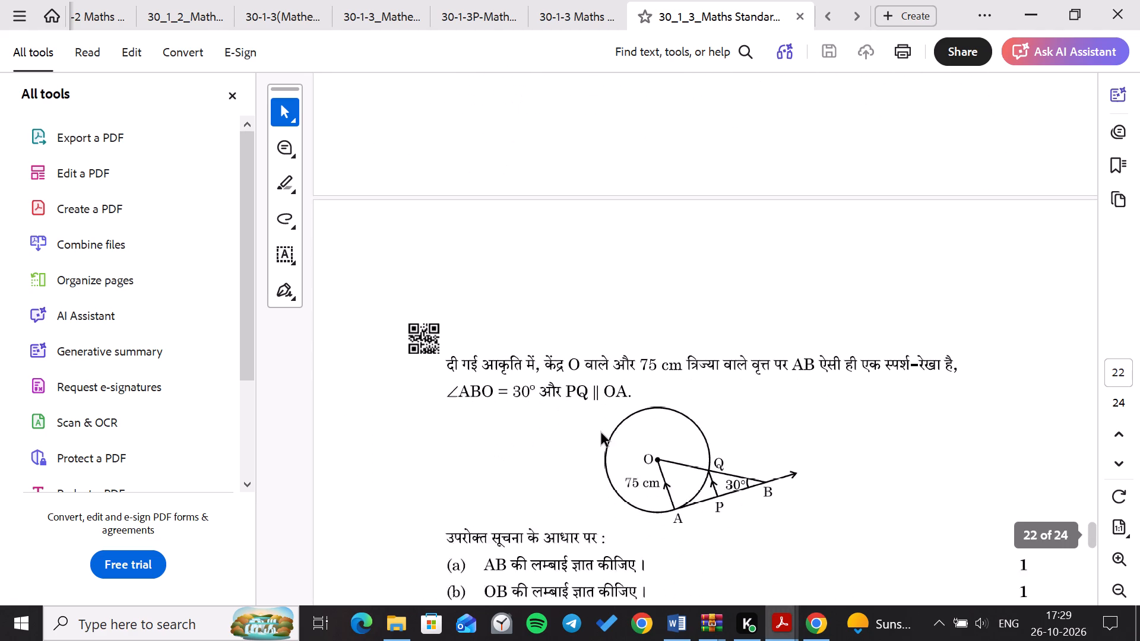
key(shift+super+s)
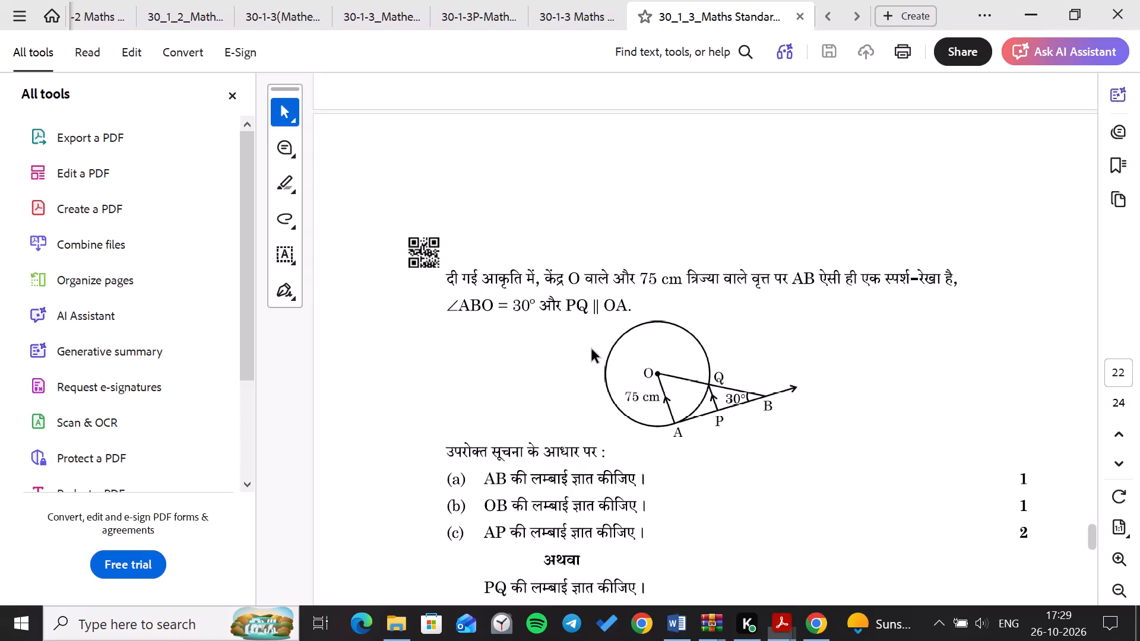
drag(597, 318, 799, 451)
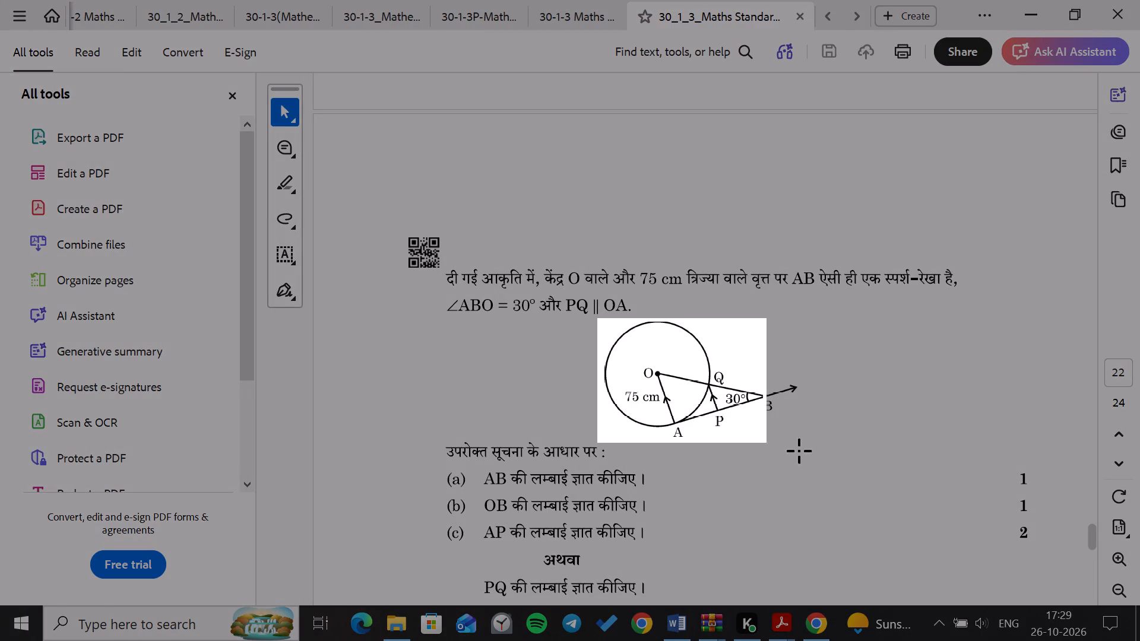
drag(799, 451, 809, 445)
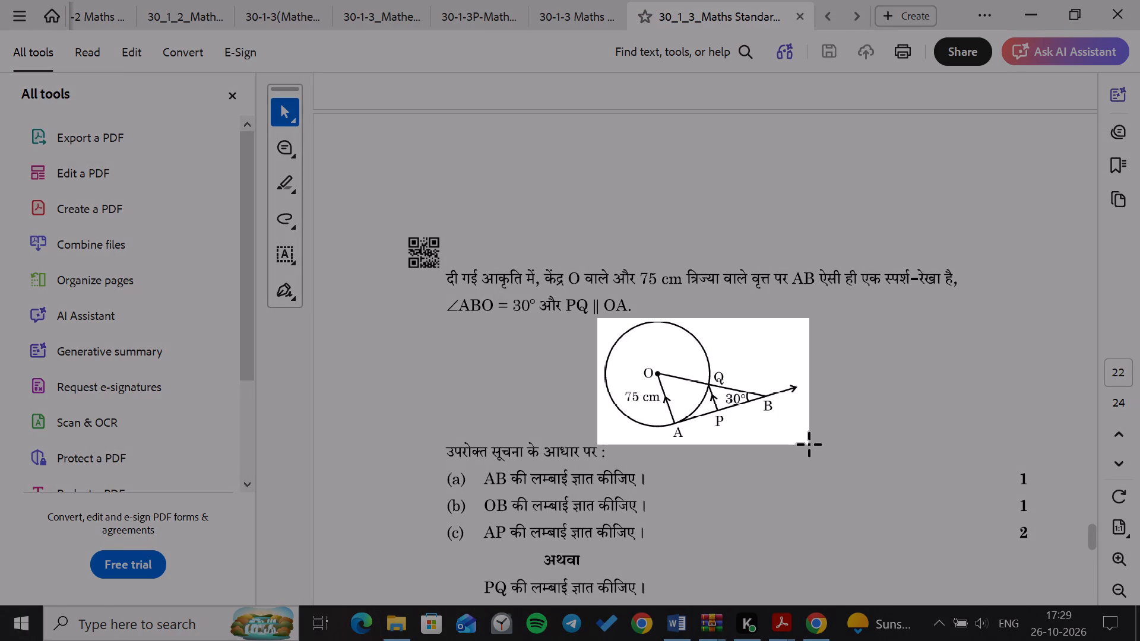
scroll(669, 469, down, 20)
scroll(669, 469, down, 3)
scroll(667, 479, down, 18)
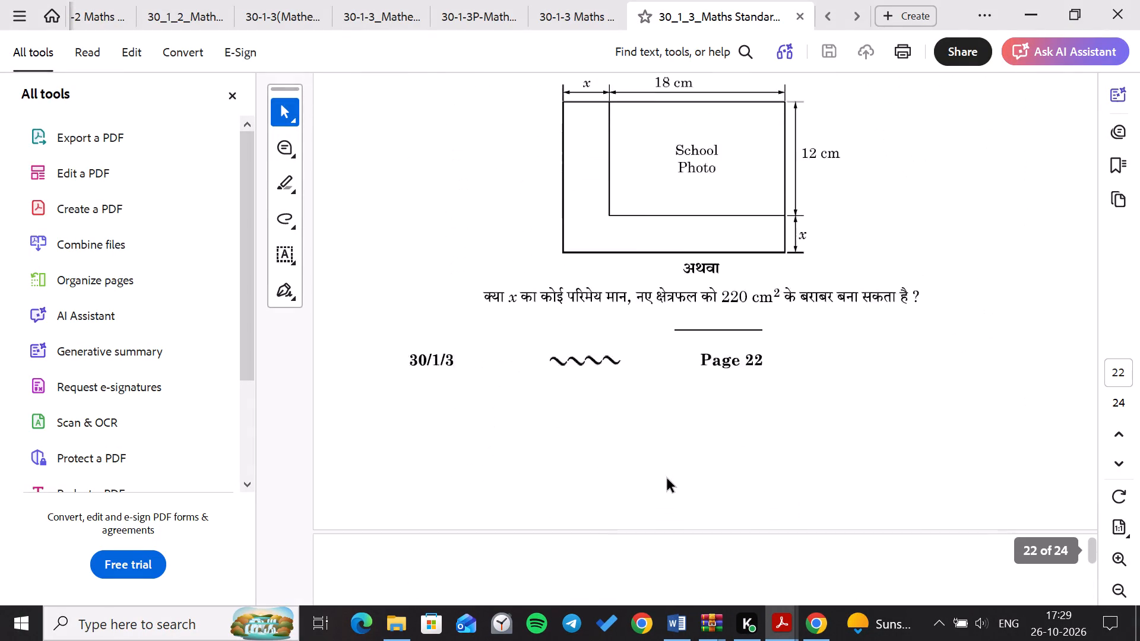
scroll(667, 479, down, 15)
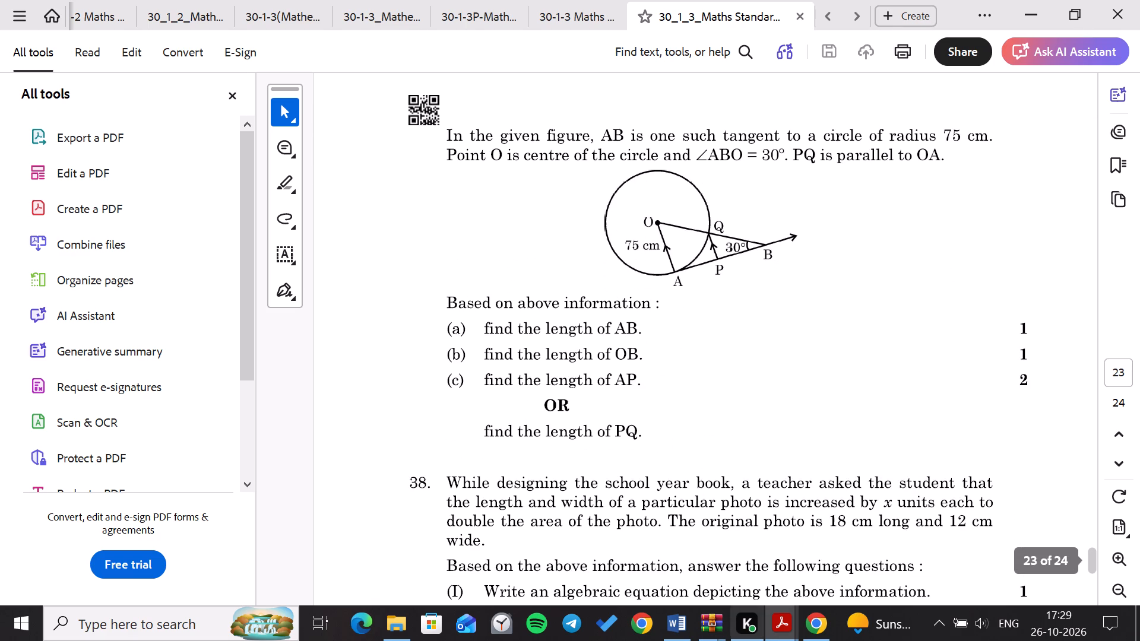
Paste the circle and tangent figure in Word on a new line after "PQ is parallel to OA." and centre it.
click(676, 634)
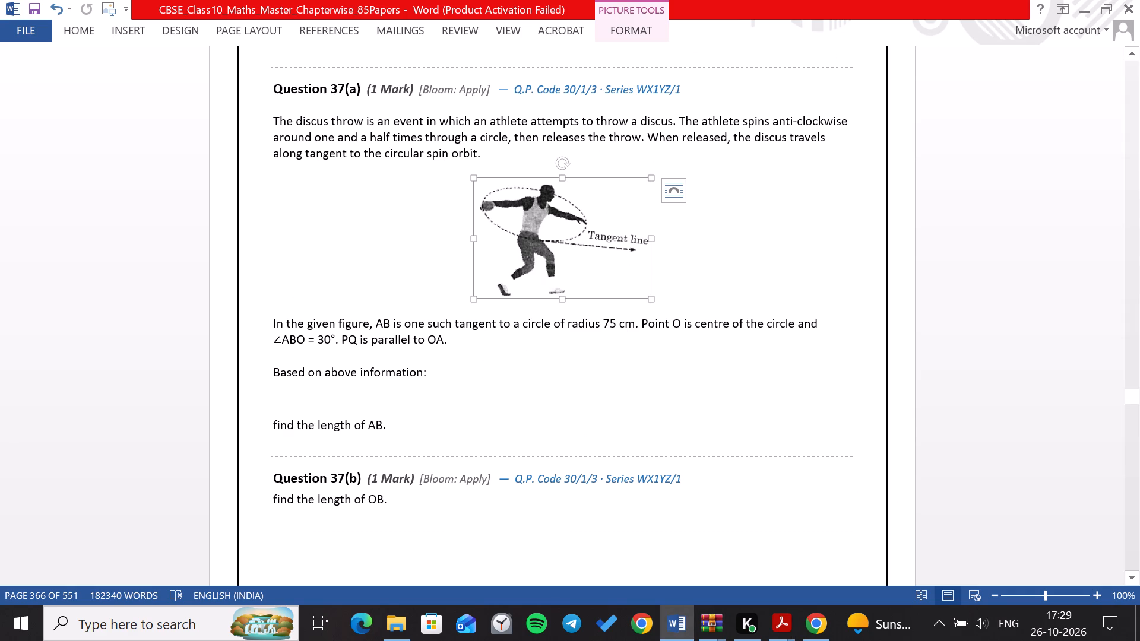
click(473, 339)
key(Return)
key(ctrl+v)
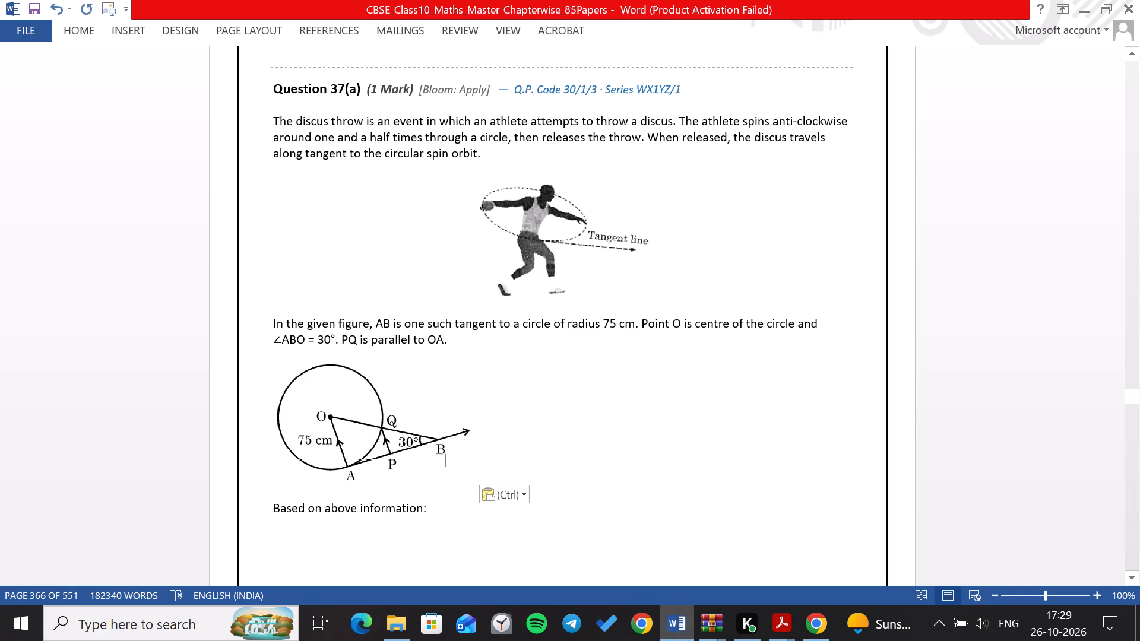
click(312, 431)
click(68, 31)
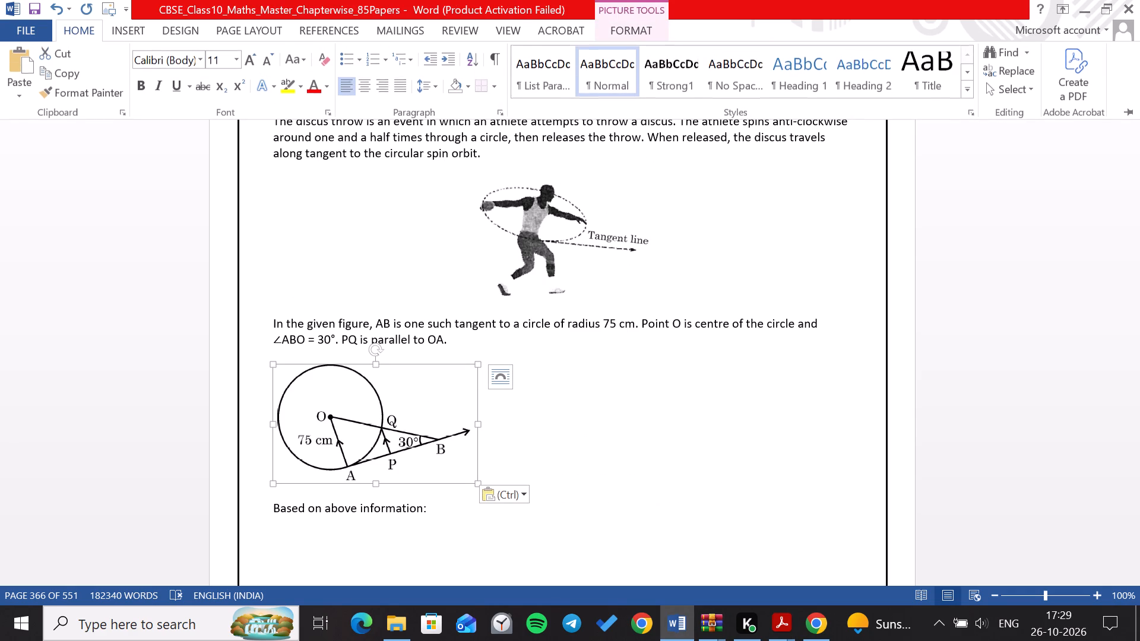
click(360, 89)
Go on to the Series 2LKNM questions in Word and close all open question-paper PDFs in Acrobat.
scroll(502, 302, down, 20)
scroll(502, 302, down, 1)
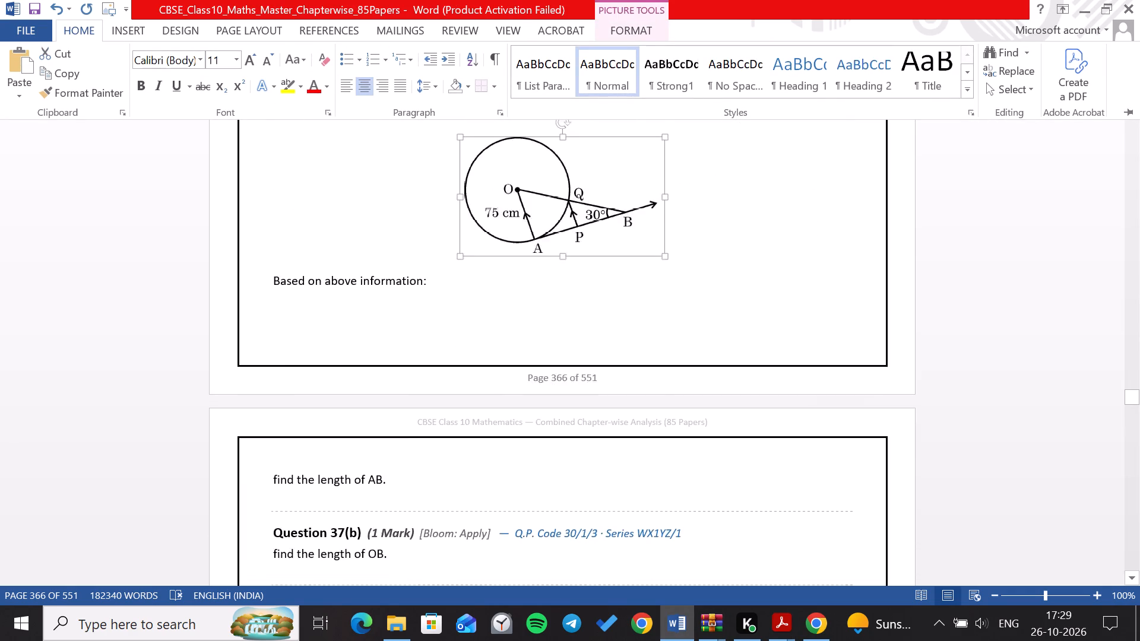
scroll(499, 335, down, 7)
scroll(280, 331, down, 15)
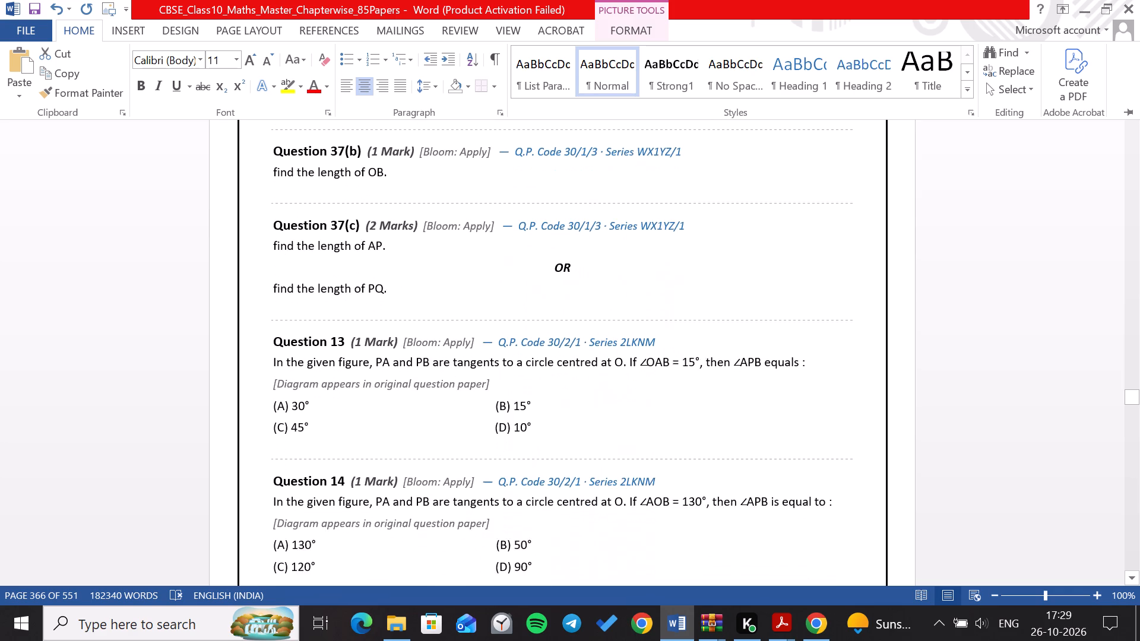
scroll(379, 364, down, 7)
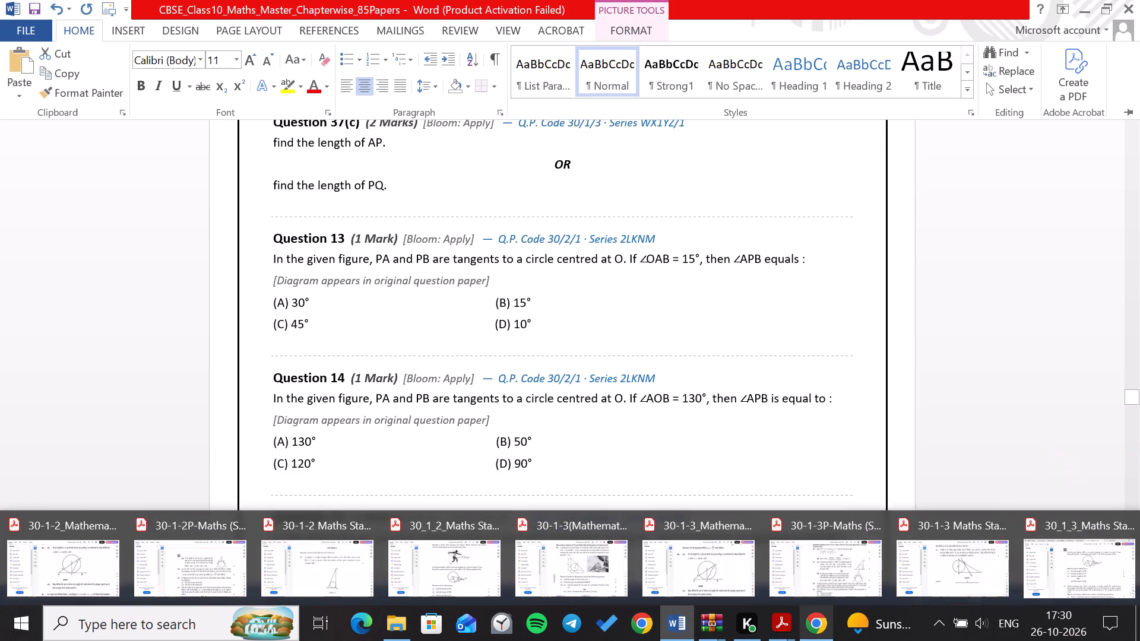
click(796, 583)
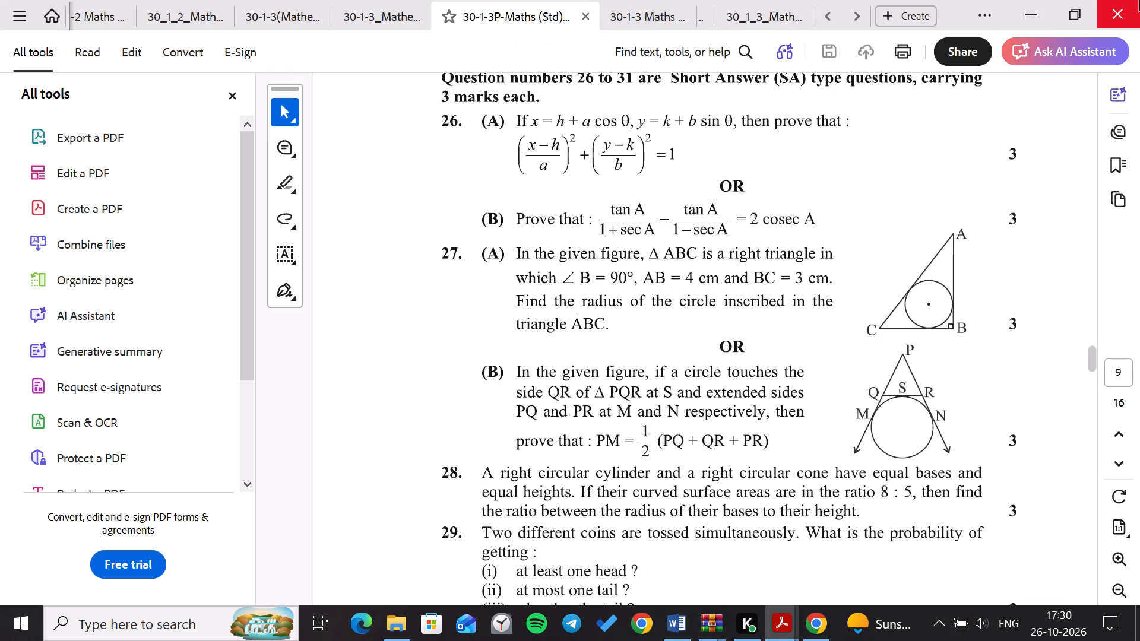
click(1139, 0)
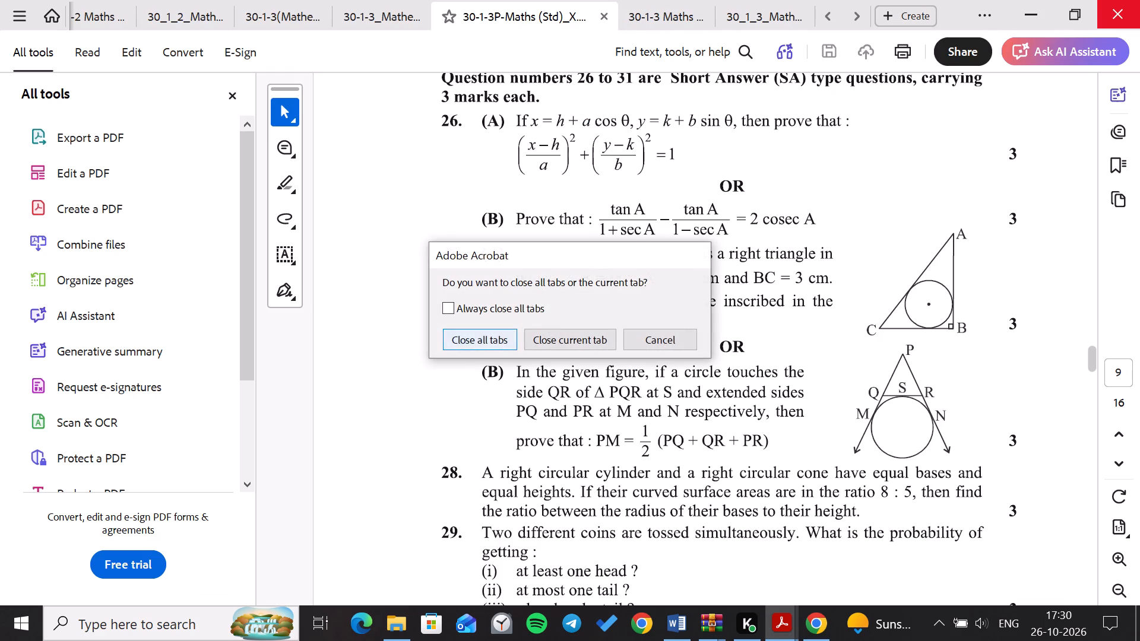
click(501, 337)
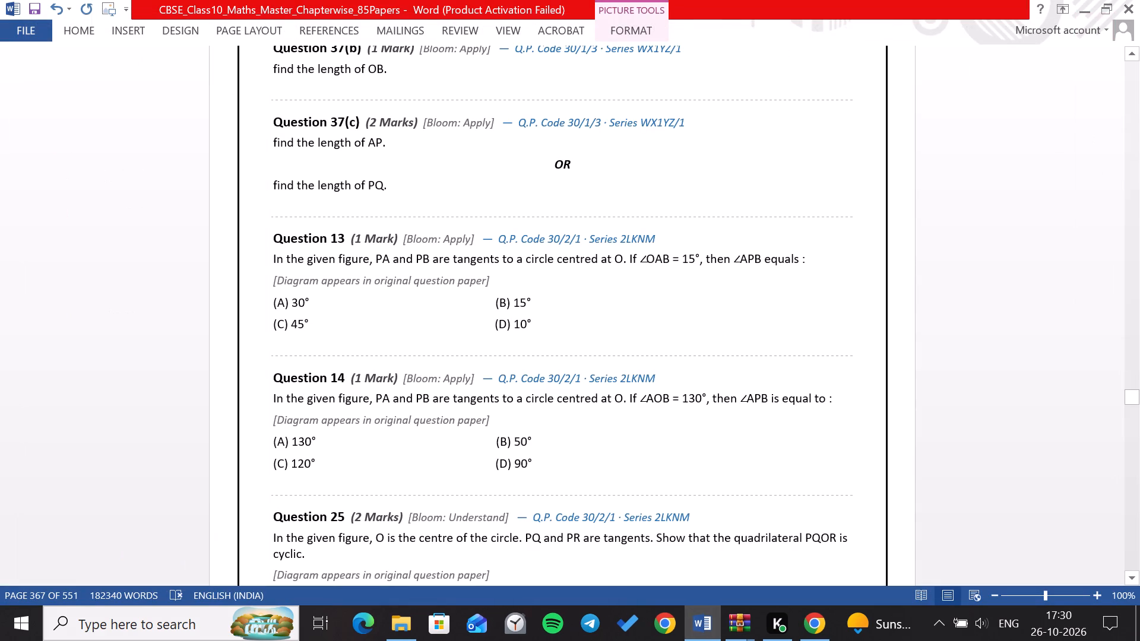
Open the 30_2_1 Mathematics Std. paper from the iLoveZIP_Create LM.zip archive in WinRAR.
scroll(335, 273, up, 6)
scroll(335, 273, down, 8)
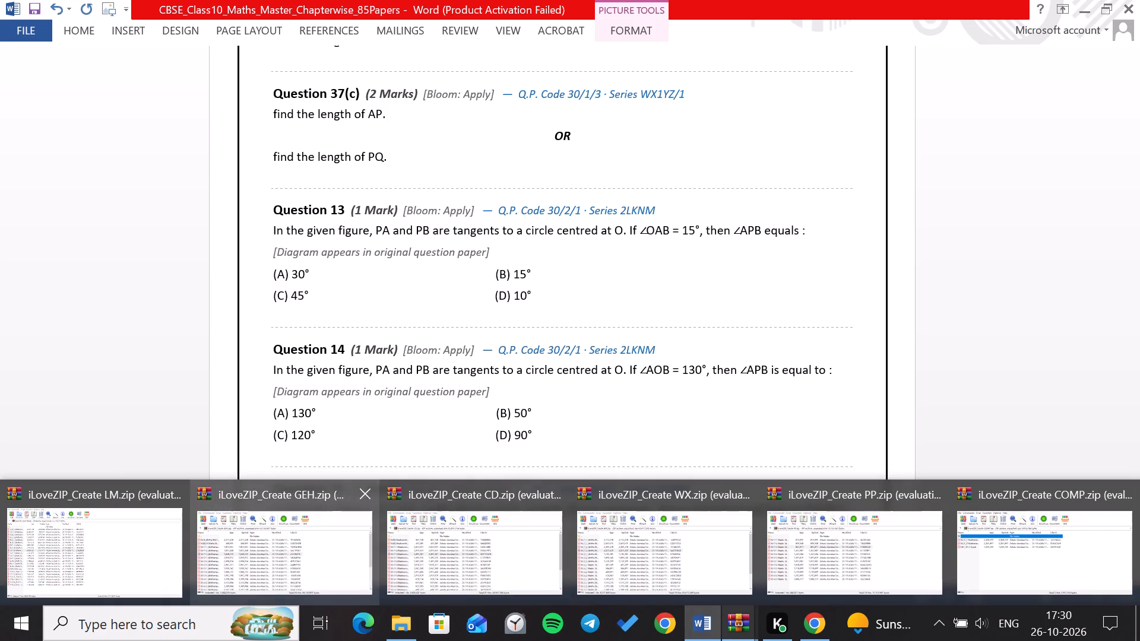
click(104, 577)
scroll(72, 277, up, 4)
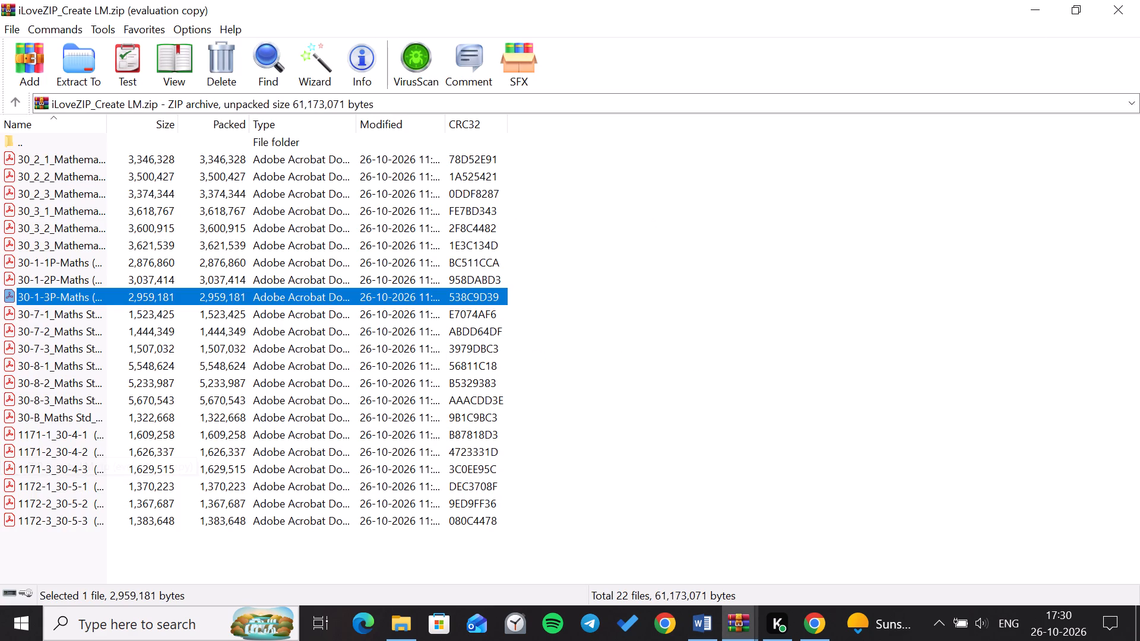
scroll(72, 277, up, 1)
double_click(55, 158)
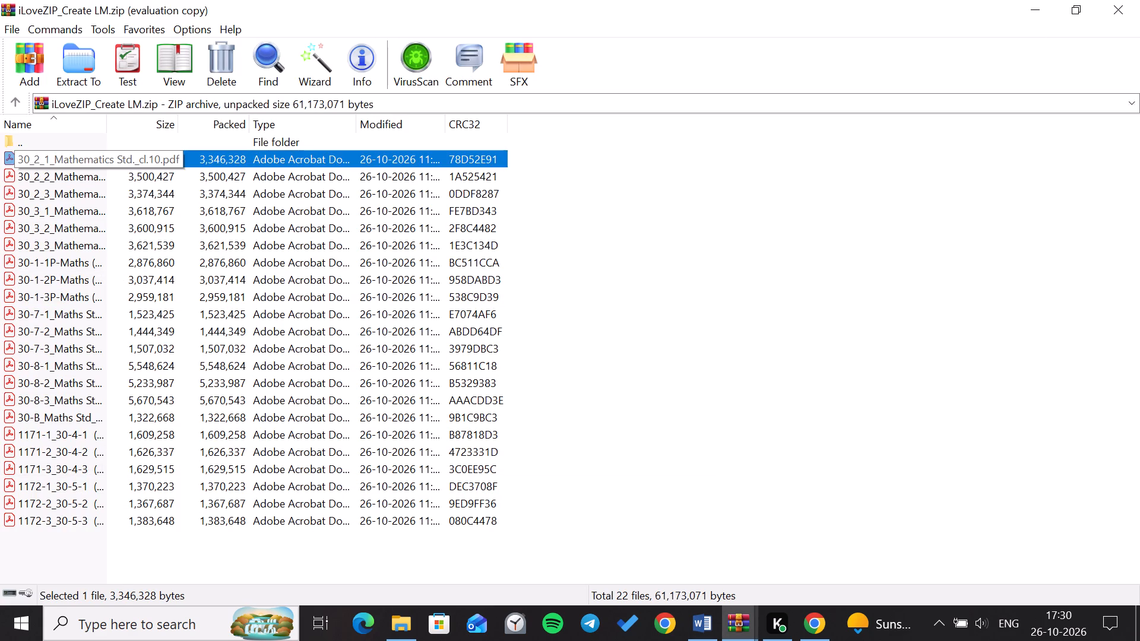
click(243, 147)
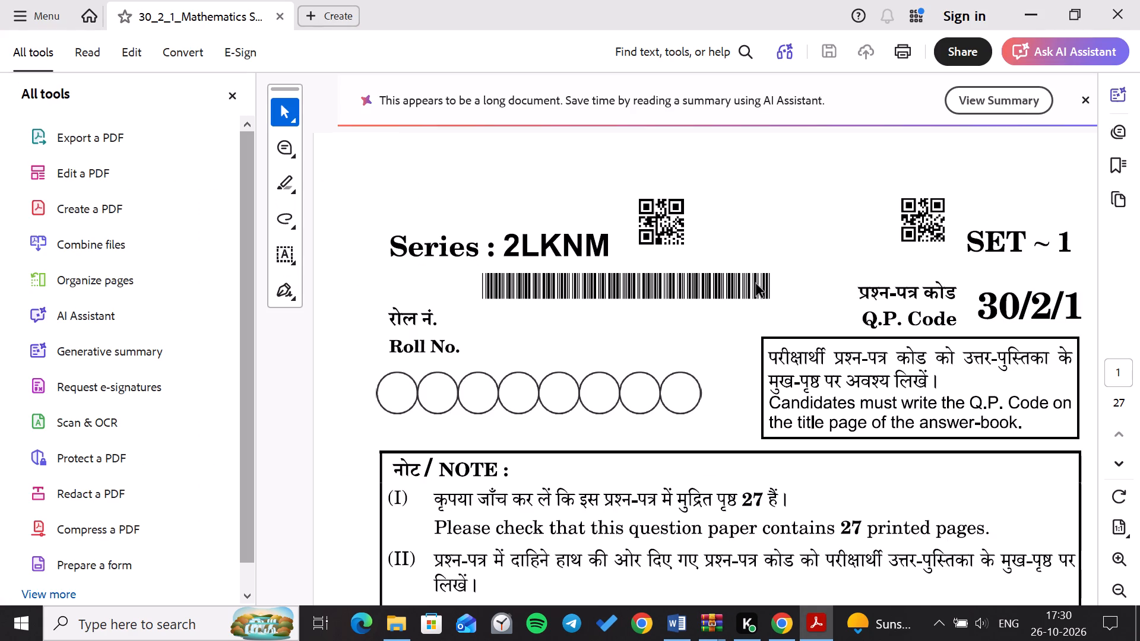
Find Question 13 on page 8 of the 30_2_1 PDF and capture its figure of tangents PA and PB to the circle.
scroll(756, 284, down, 8)
scroll(1070, 196, down, 20)
scroll(1070, 196, down, 4)
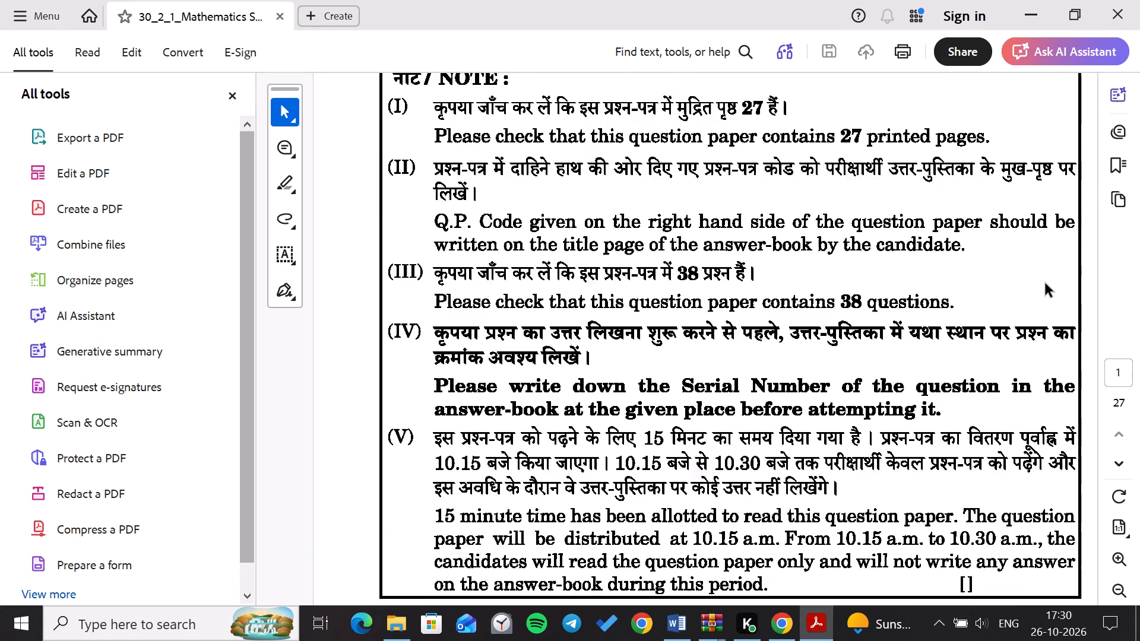
scroll(1046, 284, down, 19)
middle_drag(1043, 287, 1023, 446)
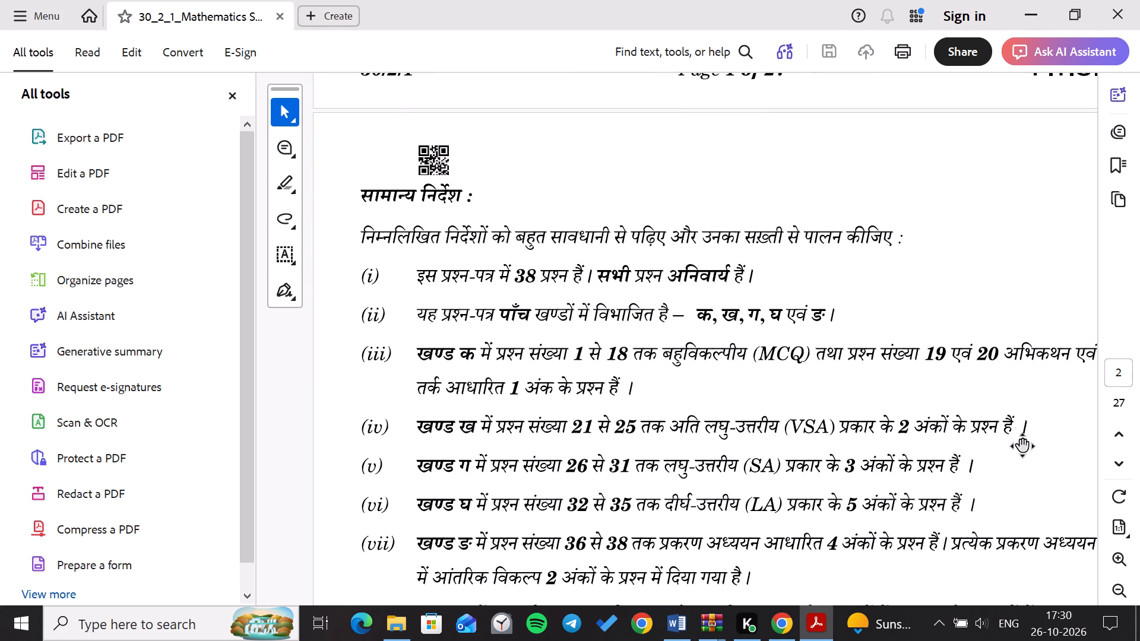
middle_drag(1023, 446, 1008, 579)
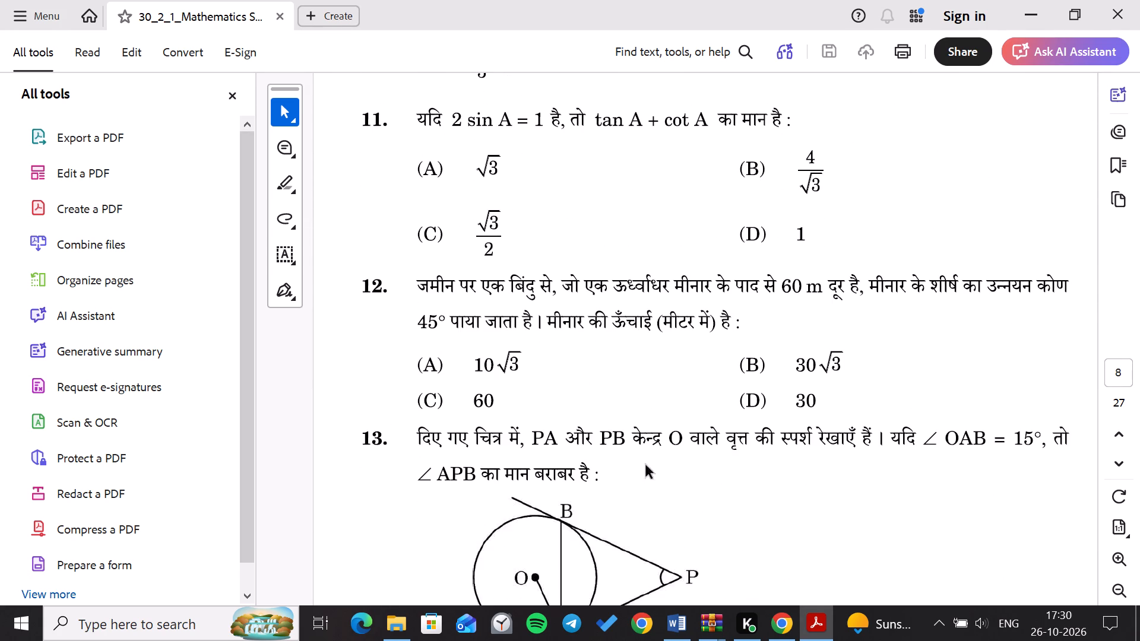
scroll(607, 431, down, 7)
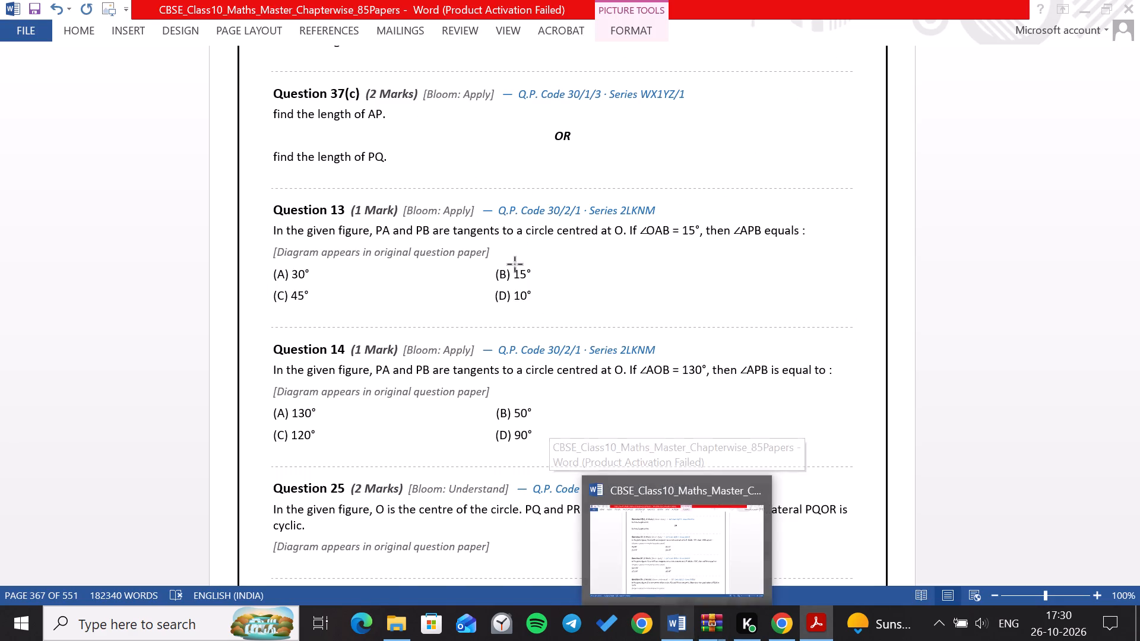
key(shift+super+s)
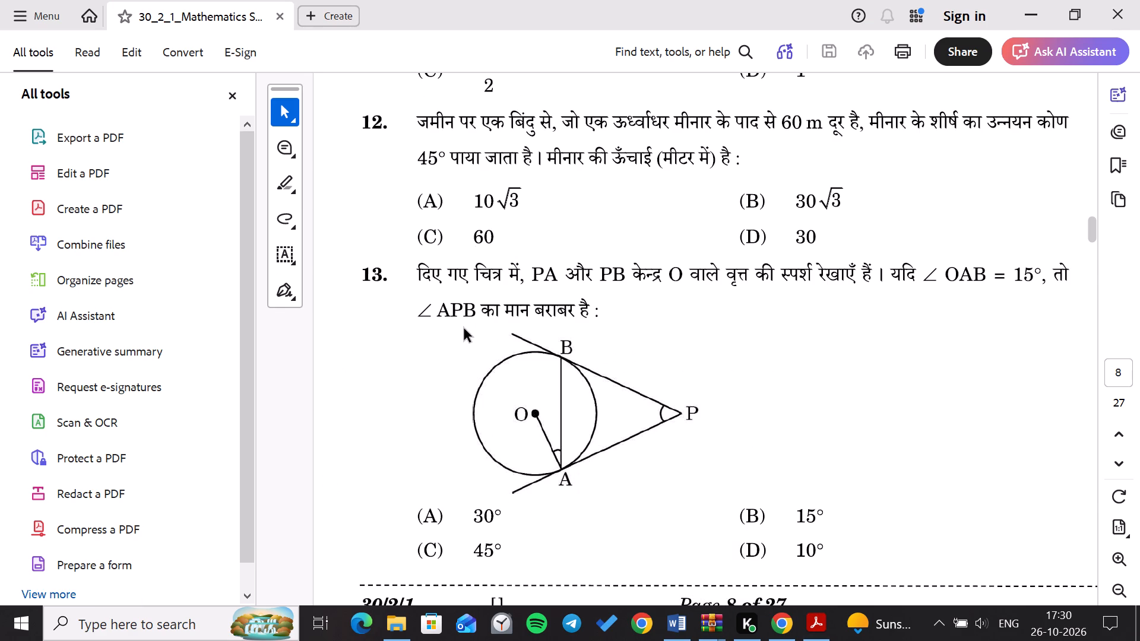
drag(460, 320, 647, 498)
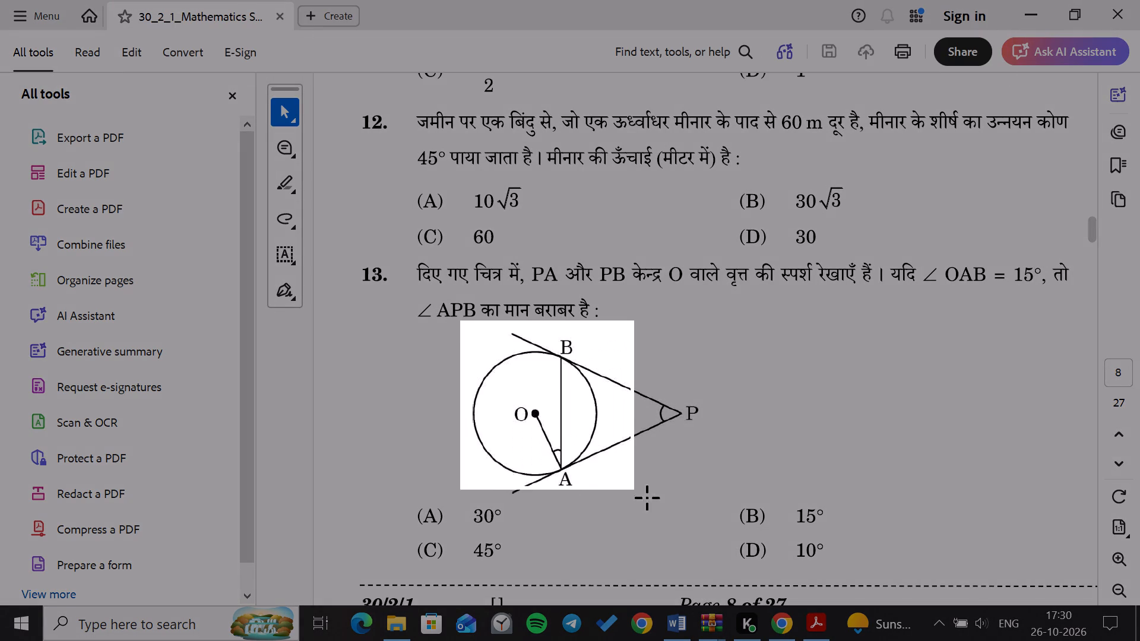
drag(647, 498, 718, 499)
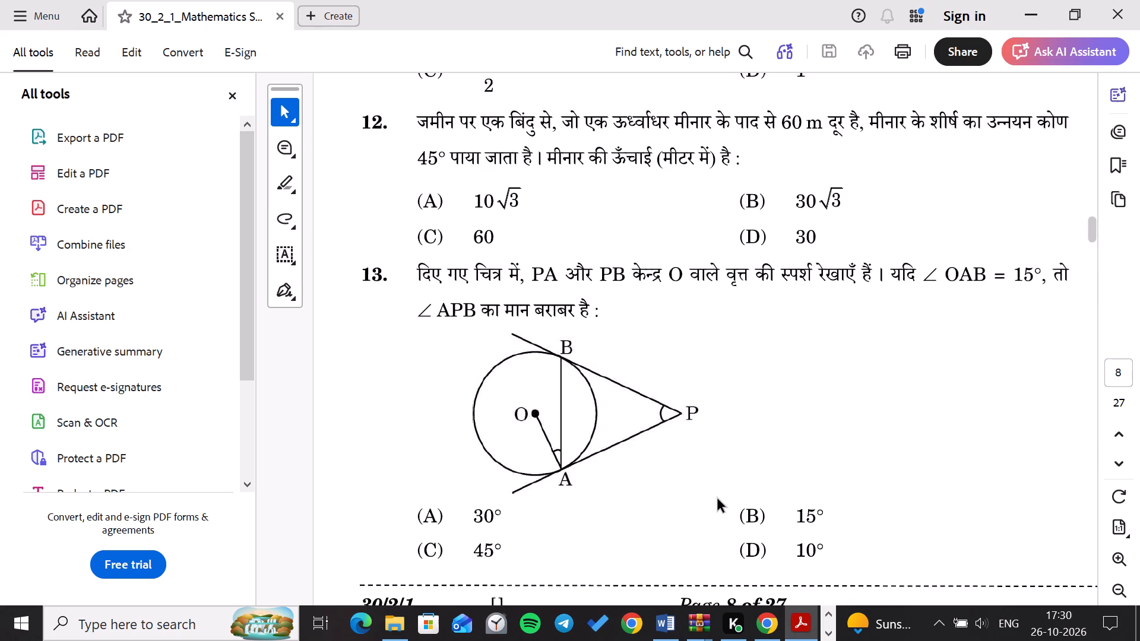
In Word, replace the diagram placeholder of Question 13 (30/2/1, Series 2LKNM) with the captured figure on its own line above the options.
click(680, 614)
drag(271, 249, 338, 255)
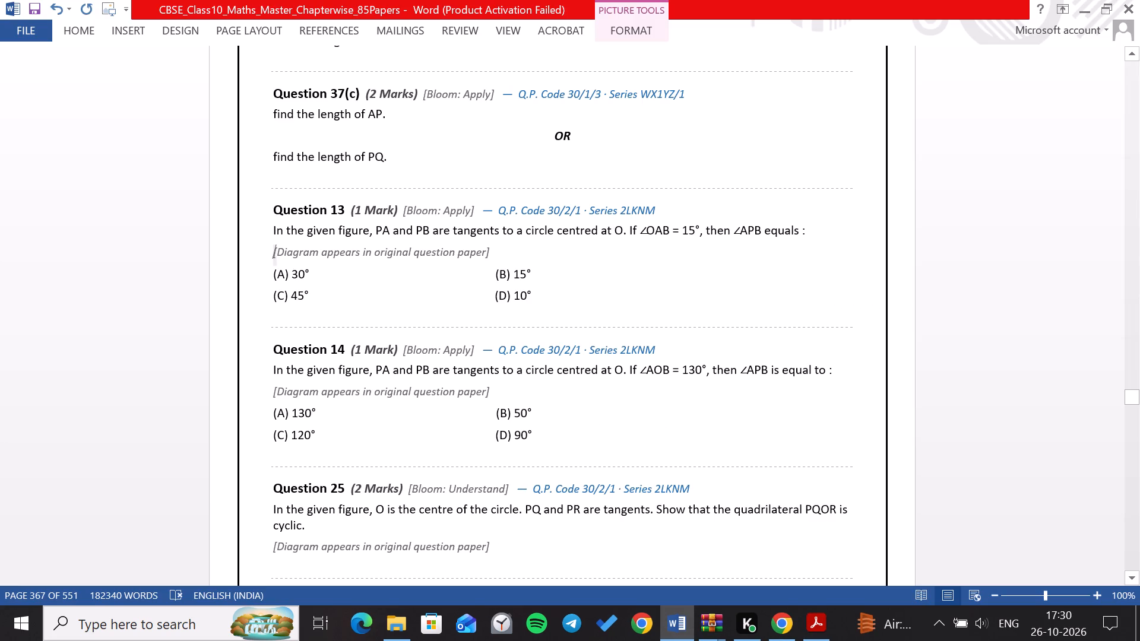
drag(338, 255, 490, 251)
key(BackSpace)
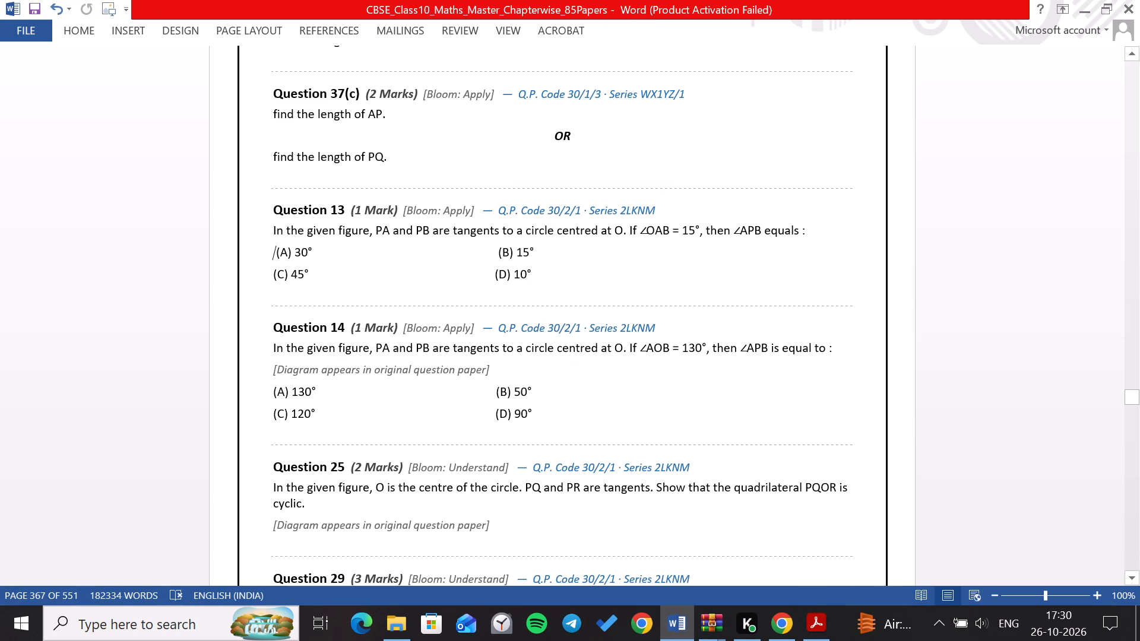
key(Return)
key(Up)
key(ctrl+v)
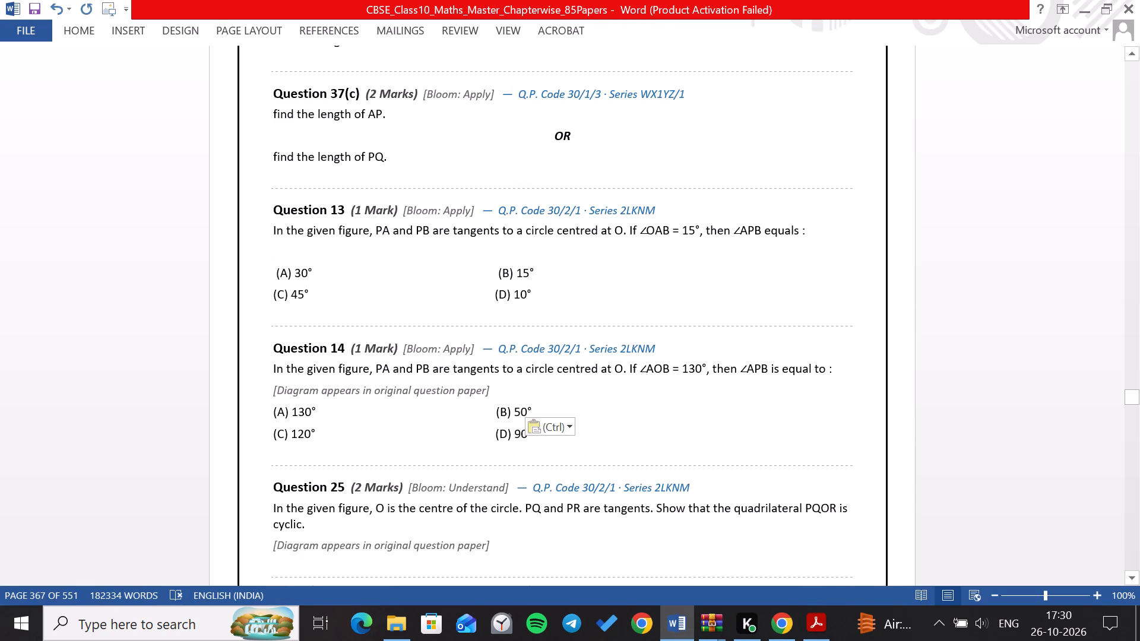
Shrink the Question 13 tangent figure to roughly three quarters of its size and centre it.
click(420, 302)
scroll(512, 376, down, 4)
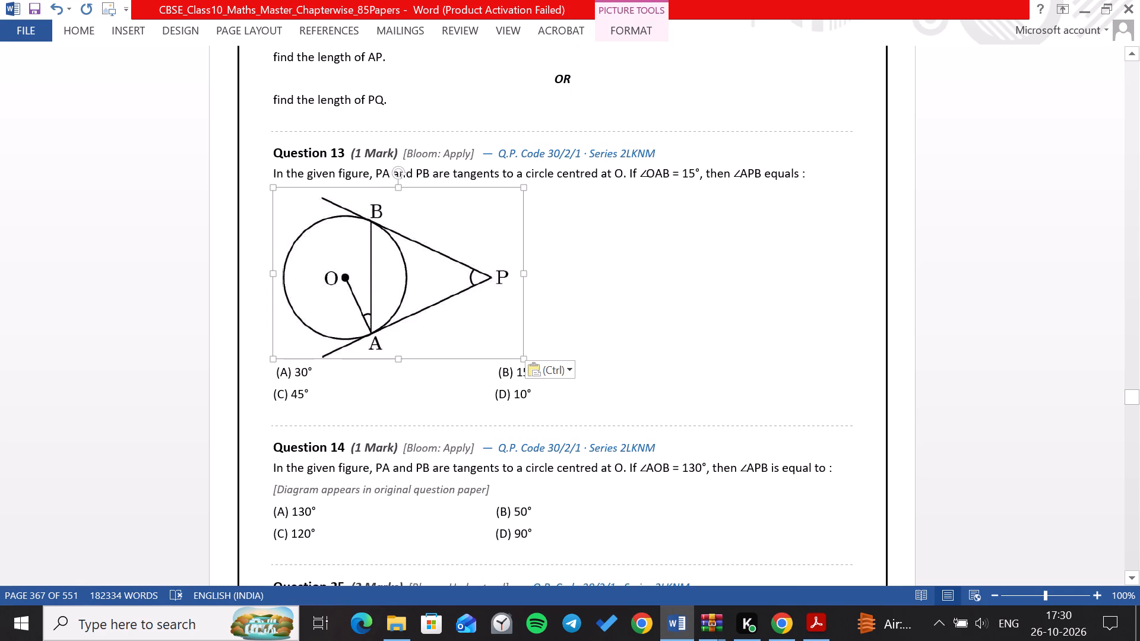
drag(524, 361, 452, 253)
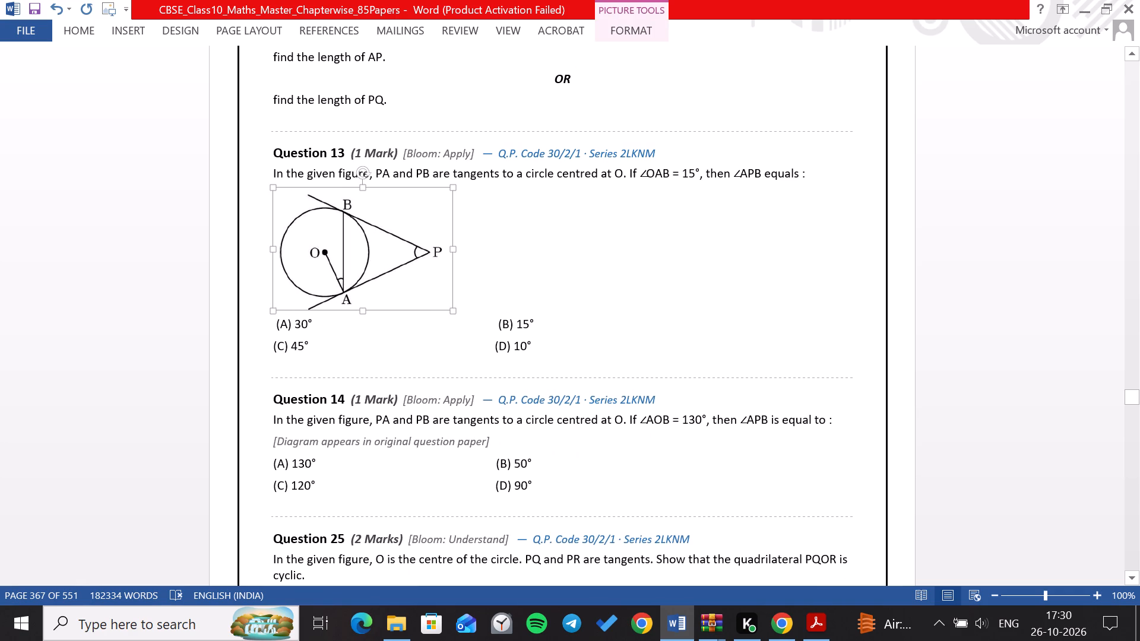
click(78, 30)
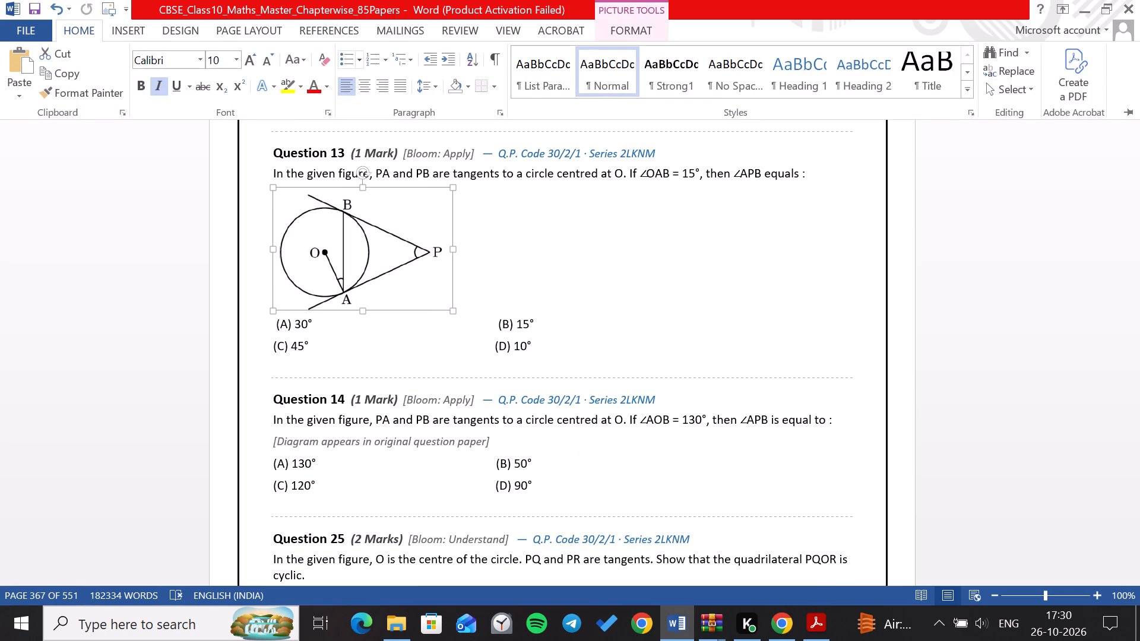
click(362, 77)
click(357, 88)
Find Question 14 on page 10 of the 30_2_1 PDF in Acrobat and capture its circle figure with the 130° angle.
scroll(495, 224, down, 13)
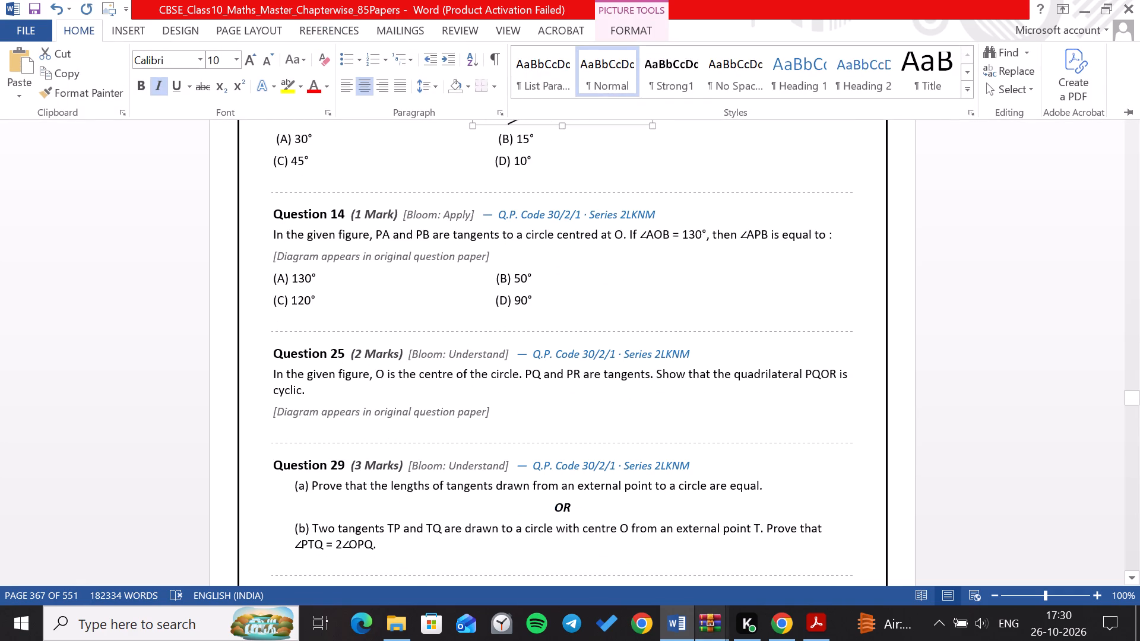
click(822, 626)
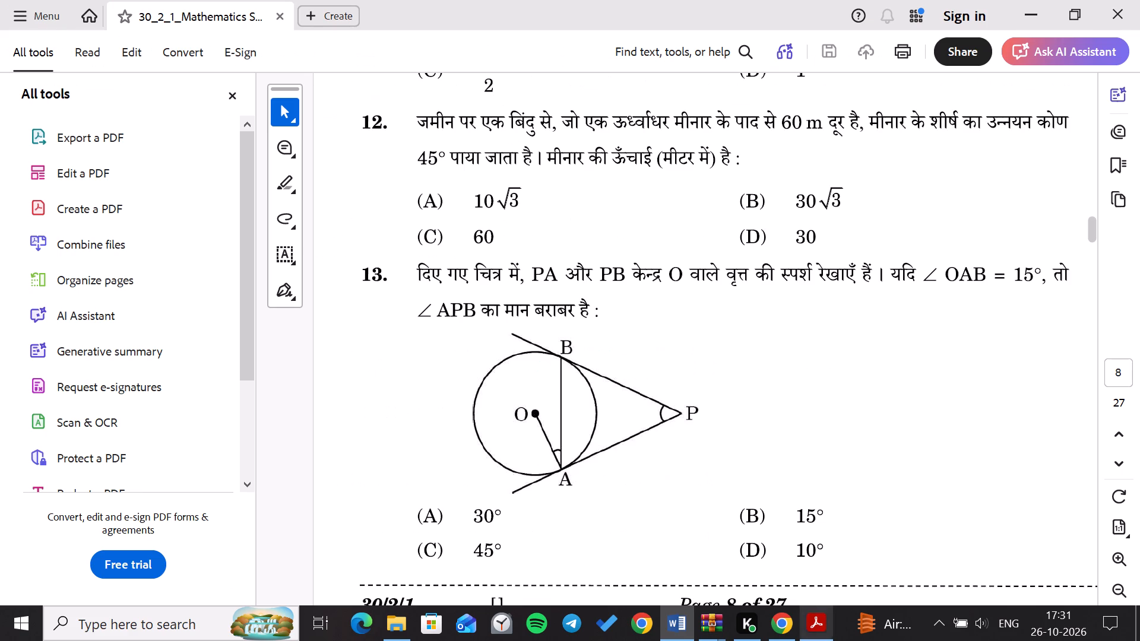
scroll(643, 315, down, 16)
scroll(643, 315, down, 8)
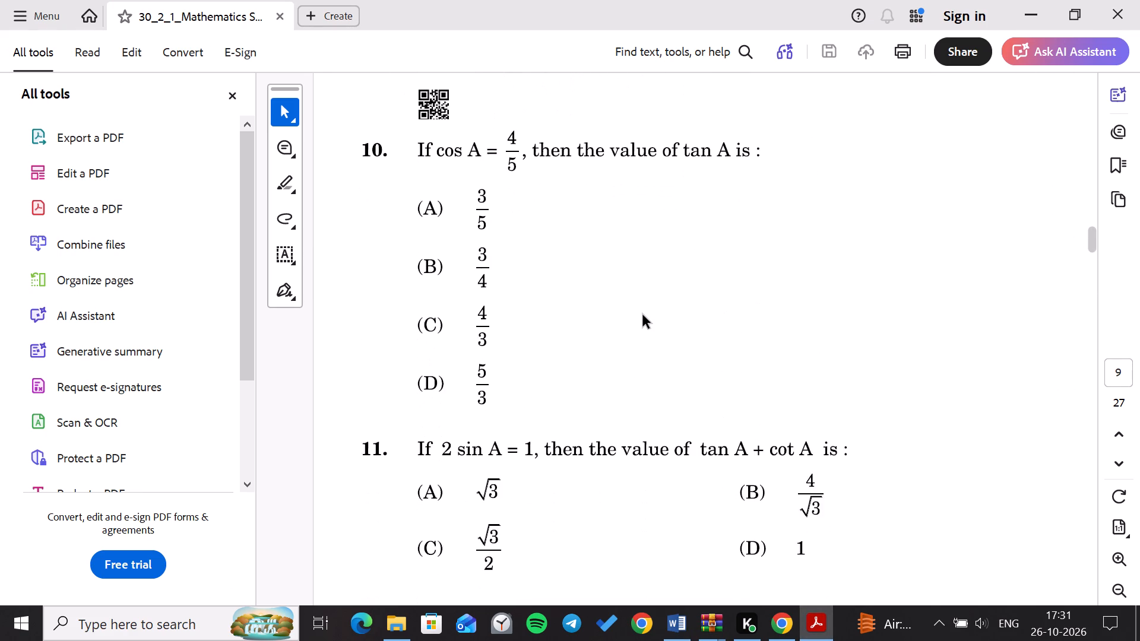
scroll(643, 315, down, 20)
scroll(643, 315, down, 20)
scroll(643, 315, down, 5)
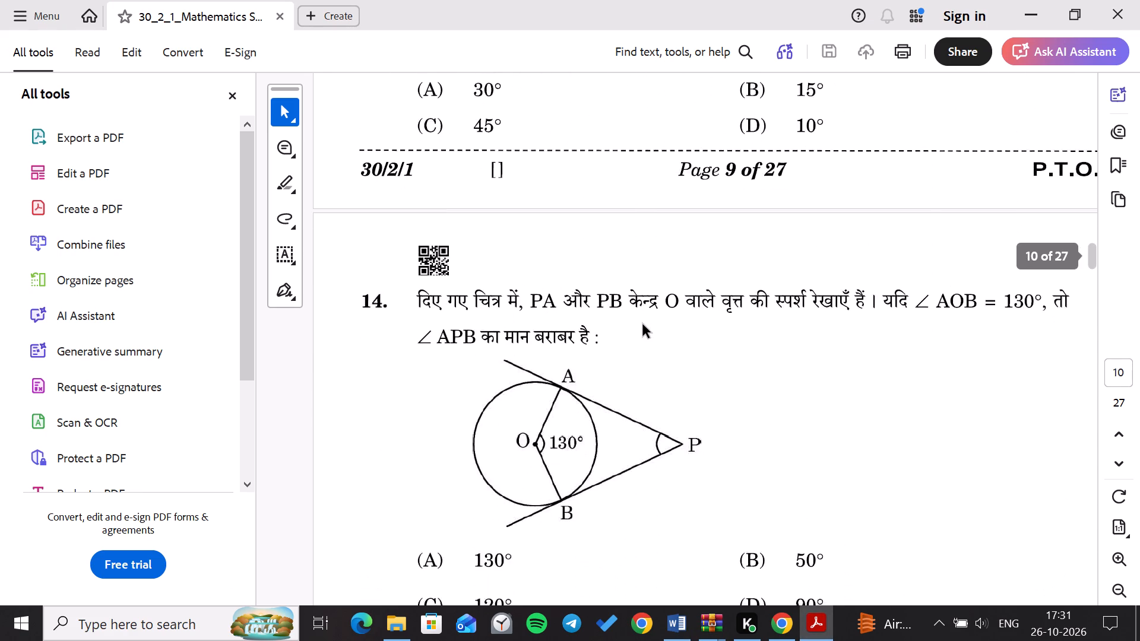
scroll(643, 325, down, 2)
key(shift+super+s)
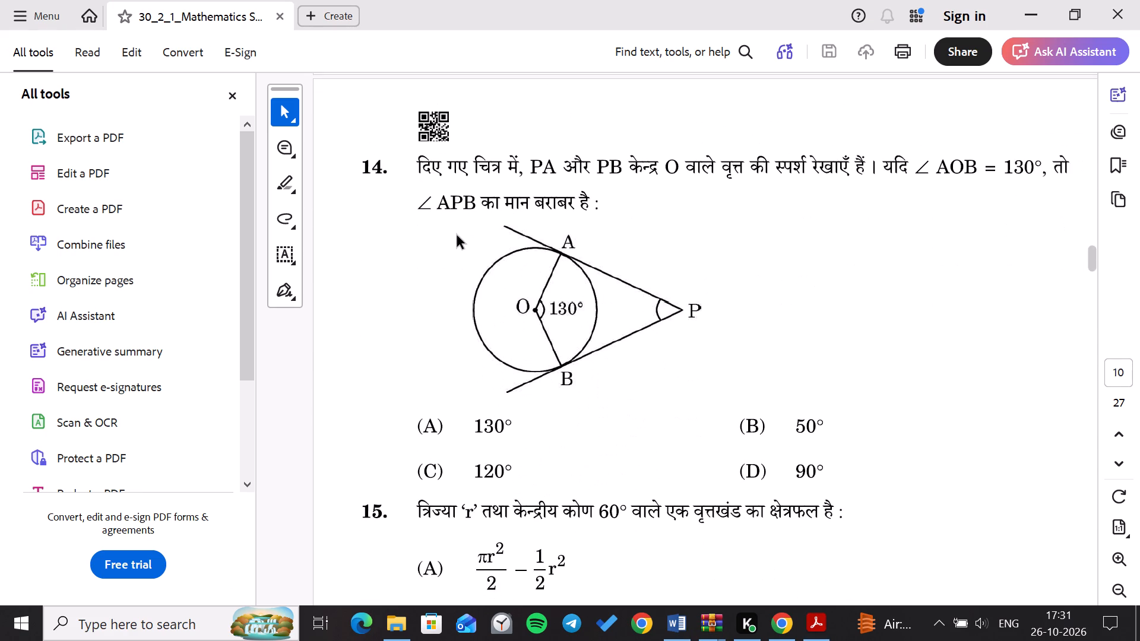
drag(463, 214, 713, 394)
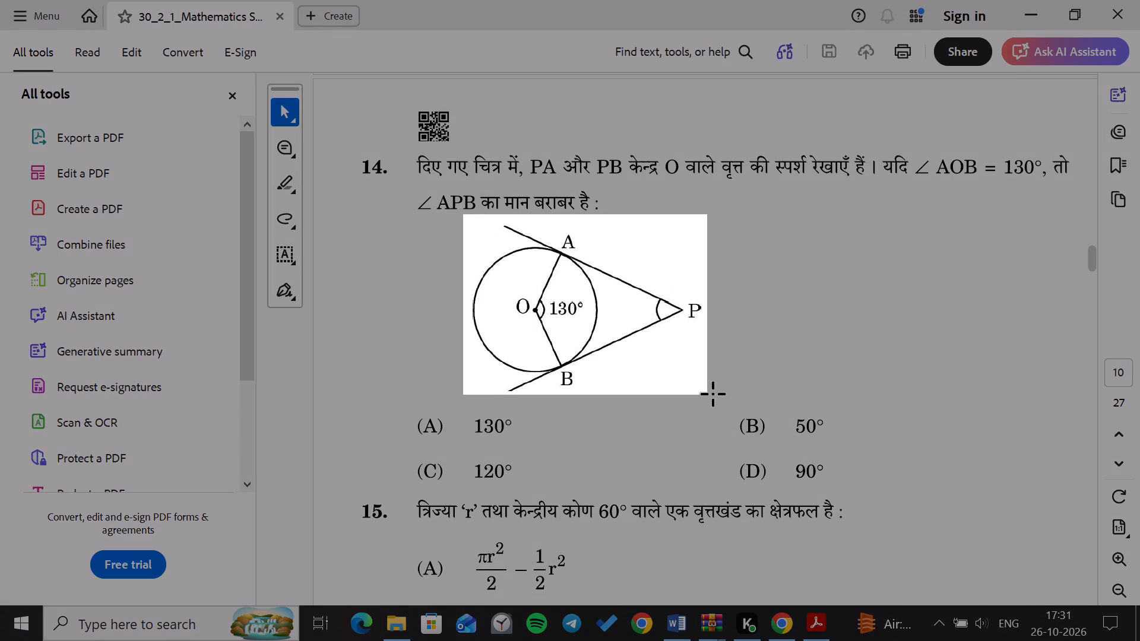
drag(713, 394, 721, 402)
In Word, replace the diagram placeholder of Question 14 (30/2/1, Series 2LKNM) with the captured figure on its own line above the options.
click(679, 634)
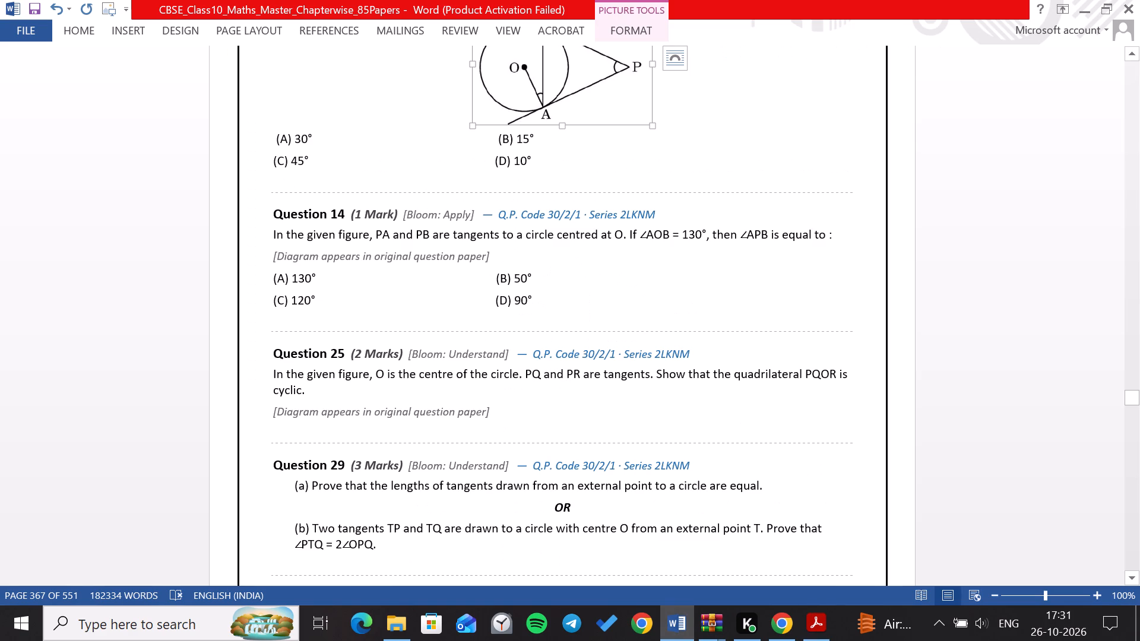
drag(265, 252, 532, 256)
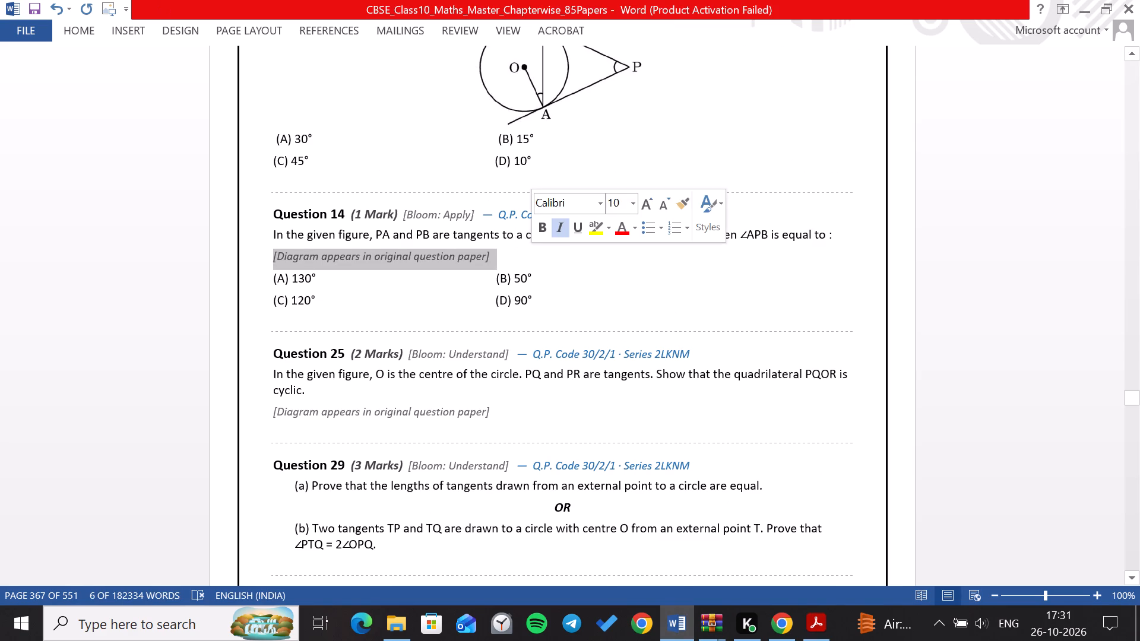
key(BackSpace)
key(Return)
key(Up)
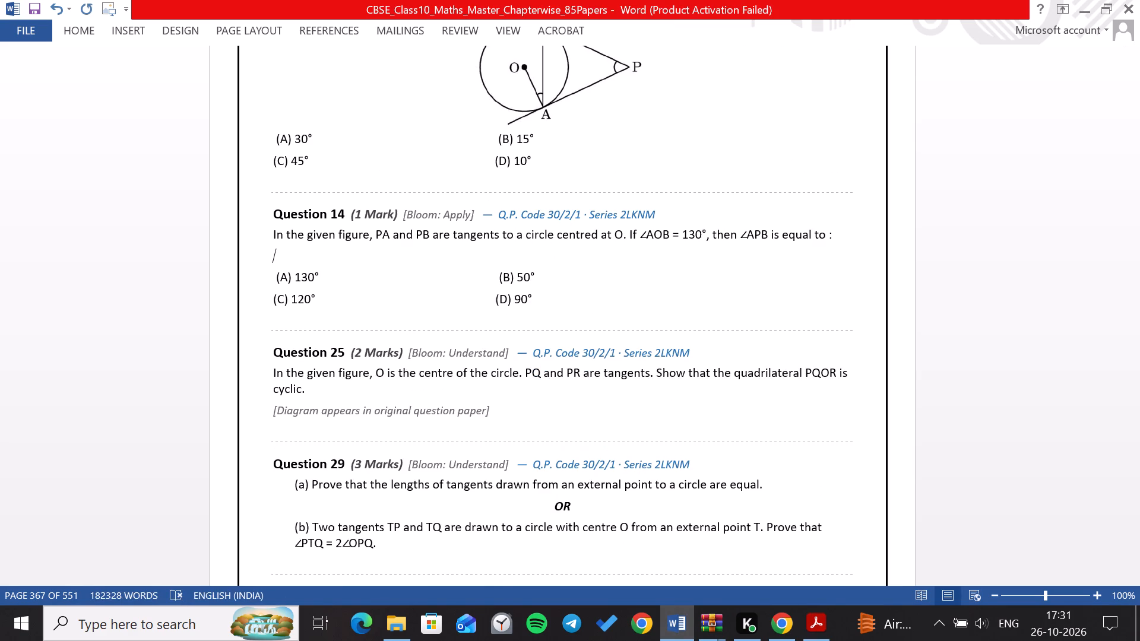
key(ctrl+v)
Shrink the Question 14 figure to about two thirds of its size and centre it.
click(422, 327)
scroll(433, 329, down, 5)
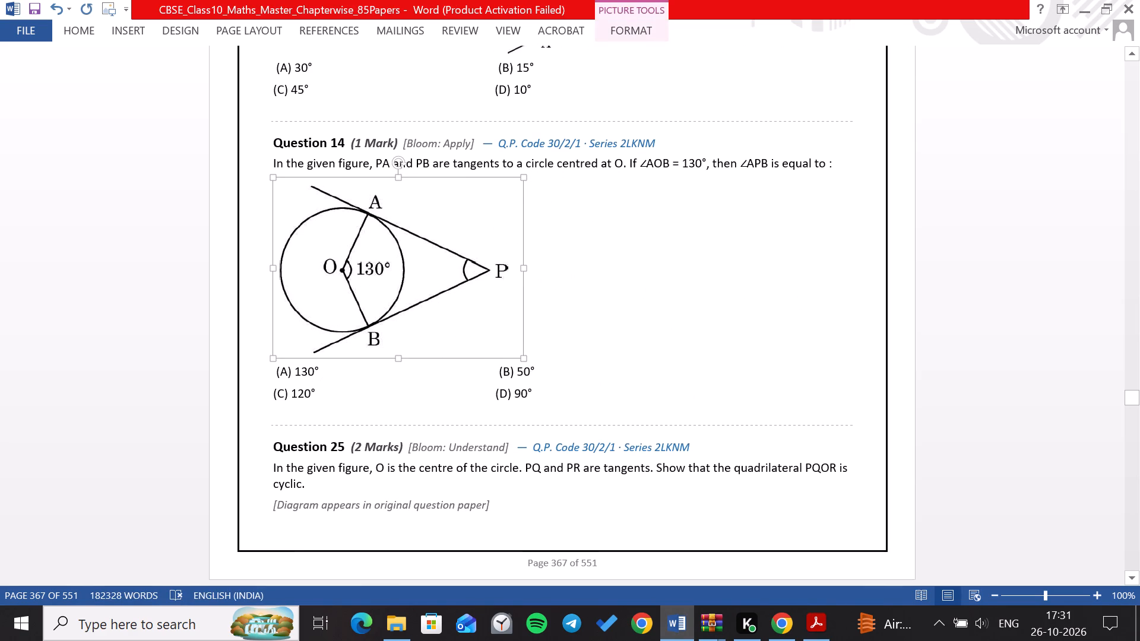
drag(524, 360, 434, 258)
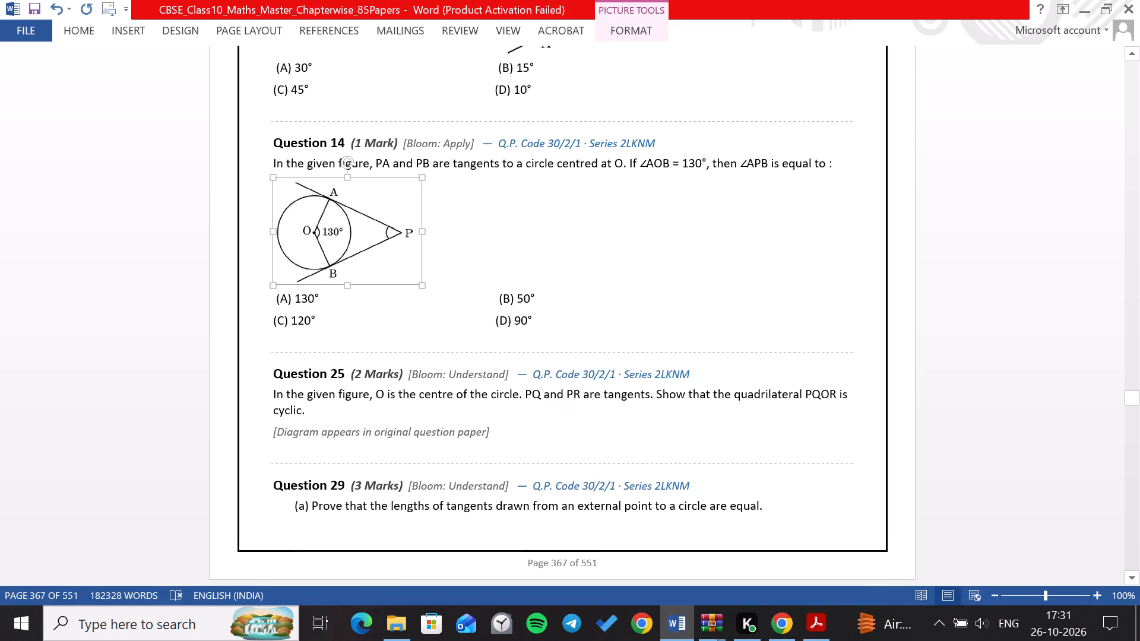
drag(434, 258, 439, 264)
click(88, 31)
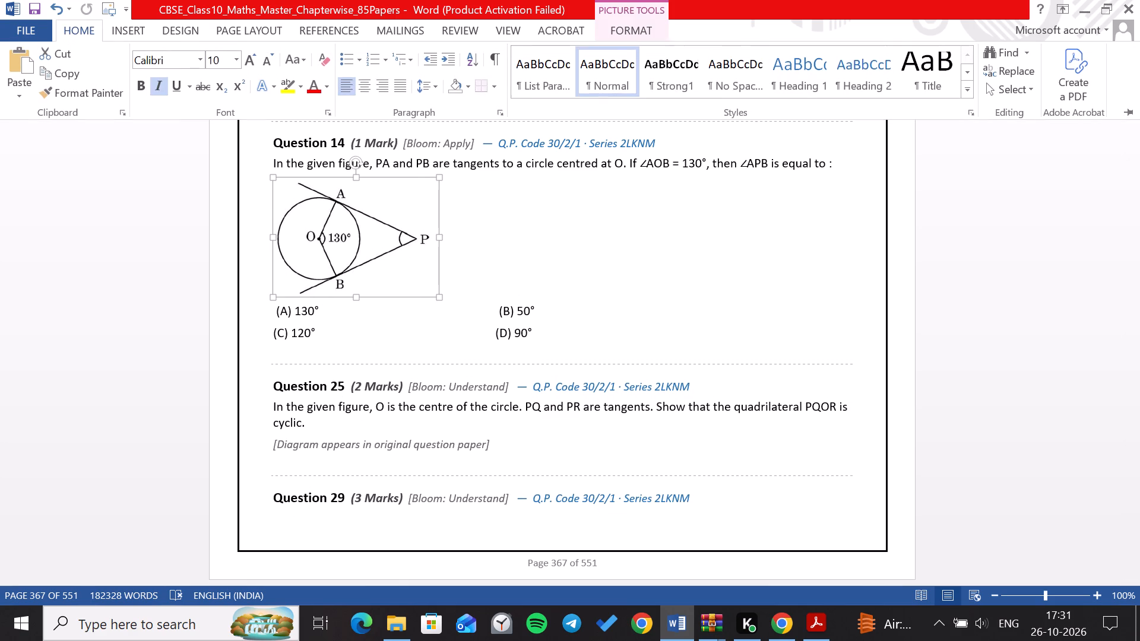
click(362, 88)
Find Question 25 on page 17 of the 30_2_1 PDF in Acrobat and capture its figure of tangents PQ and PR.
scroll(464, 203, down, 15)
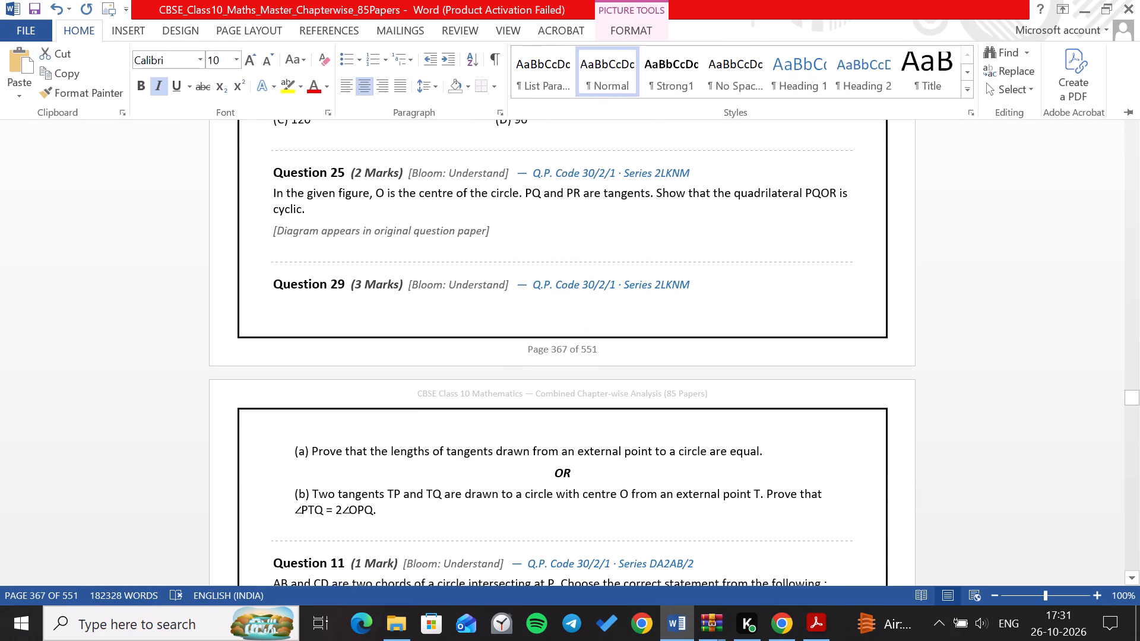
click(806, 620)
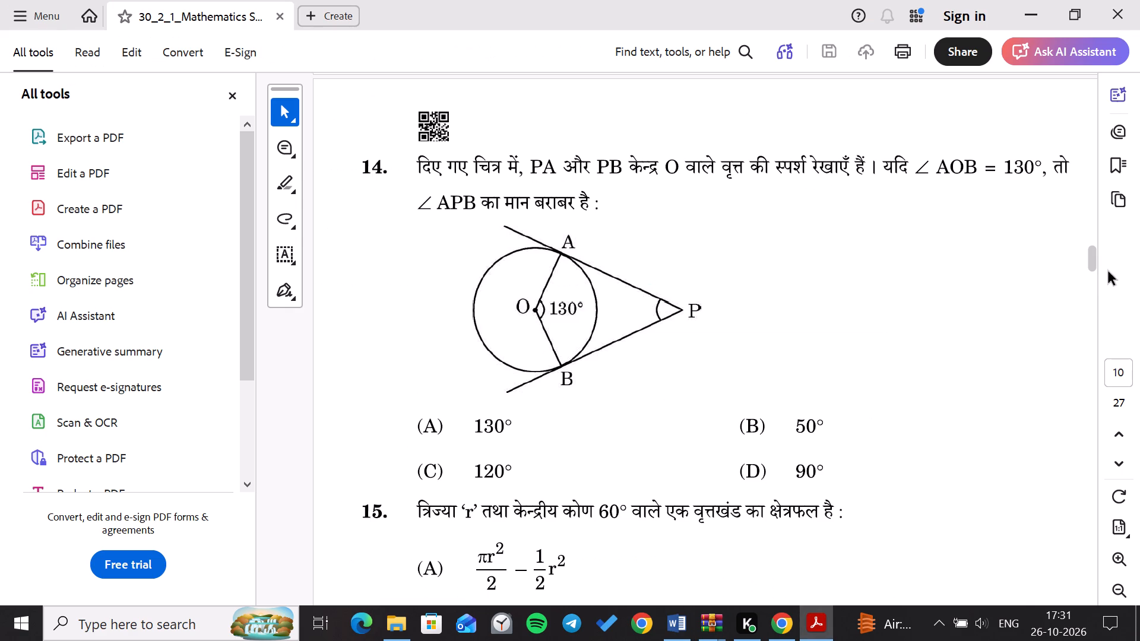
drag(1089, 264, 1098, 370)
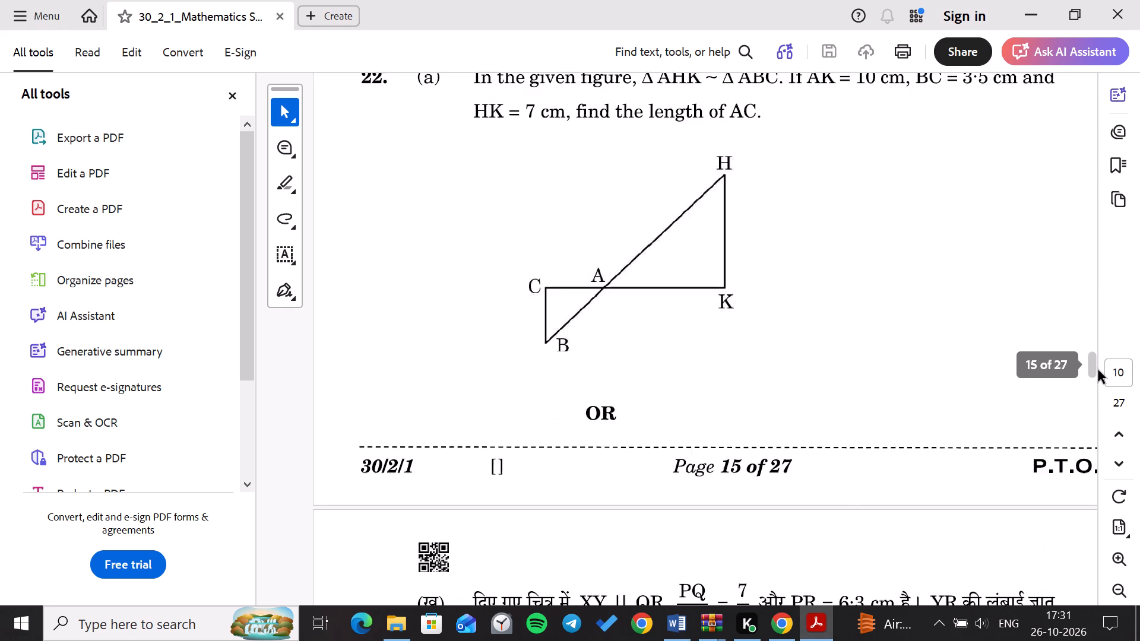
drag(1098, 370, 1103, 411)
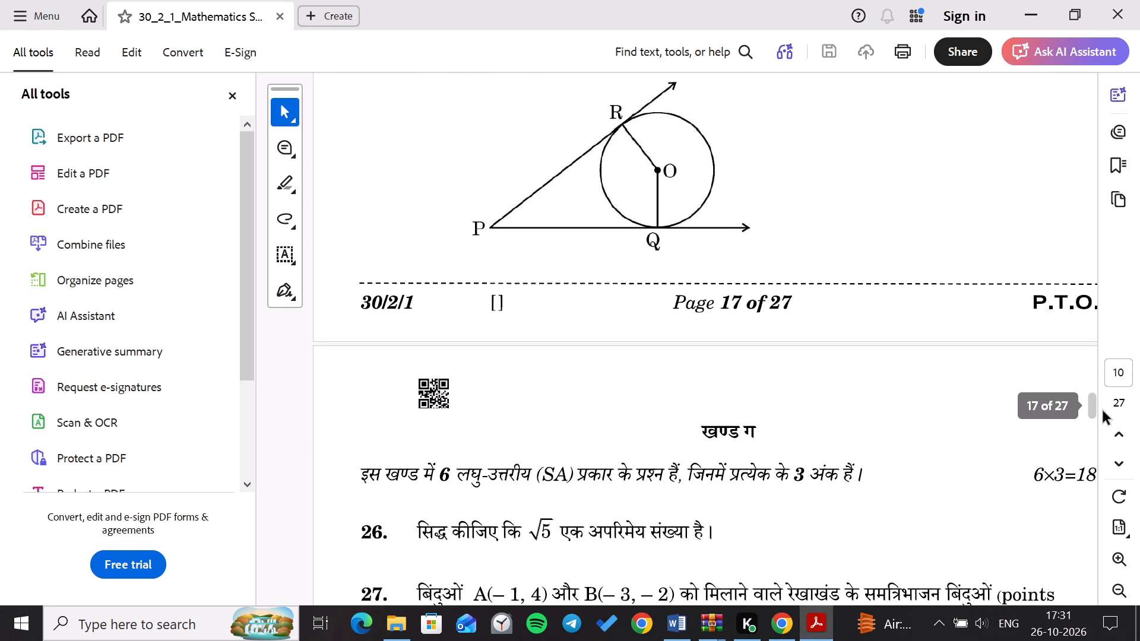
drag(1103, 411, 1104, 410)
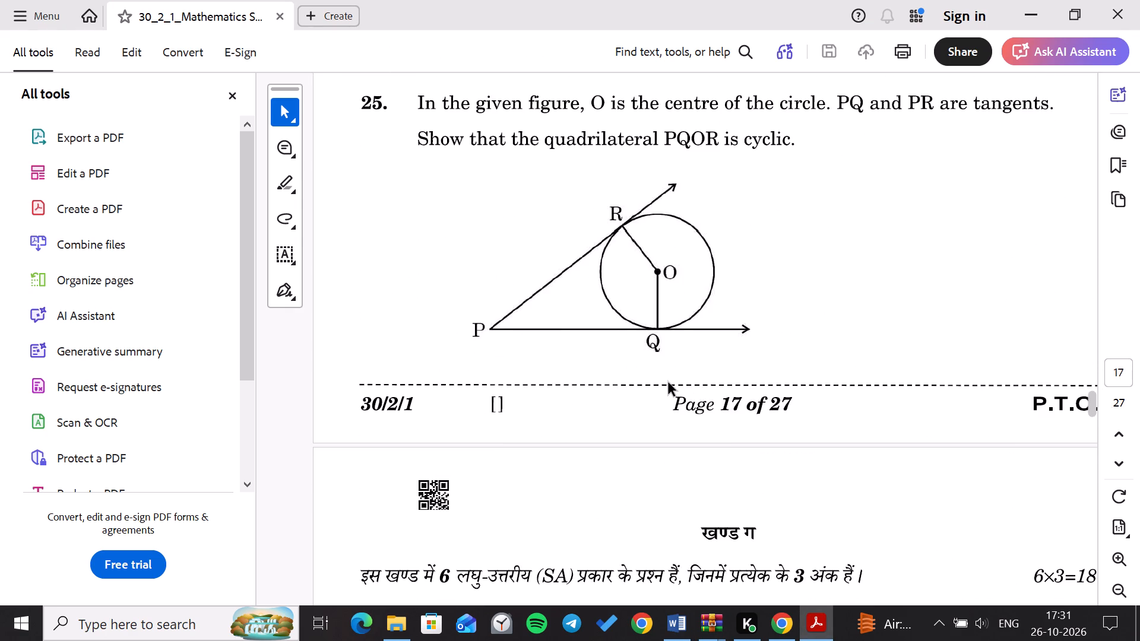
key(shift+super+s)
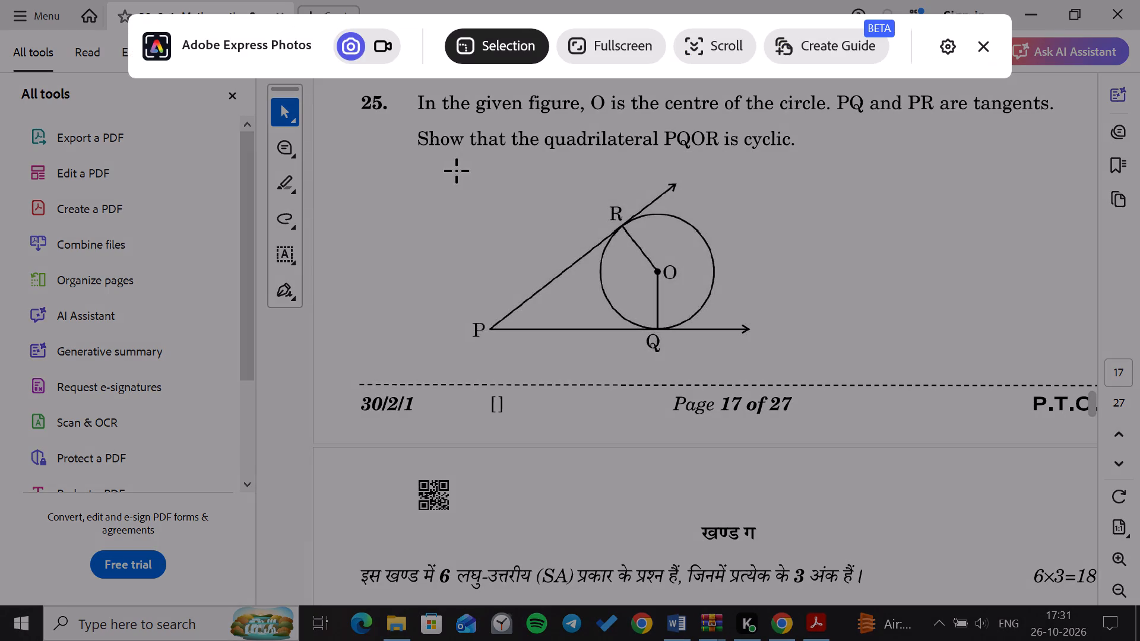
drag(454, 171, 760, 364)
In Word, replace the diagram placeholder of Question 25 (30/2/1, Series 2LKNM) with the captured tangent figure.
drag(677, 628, 672, 624)
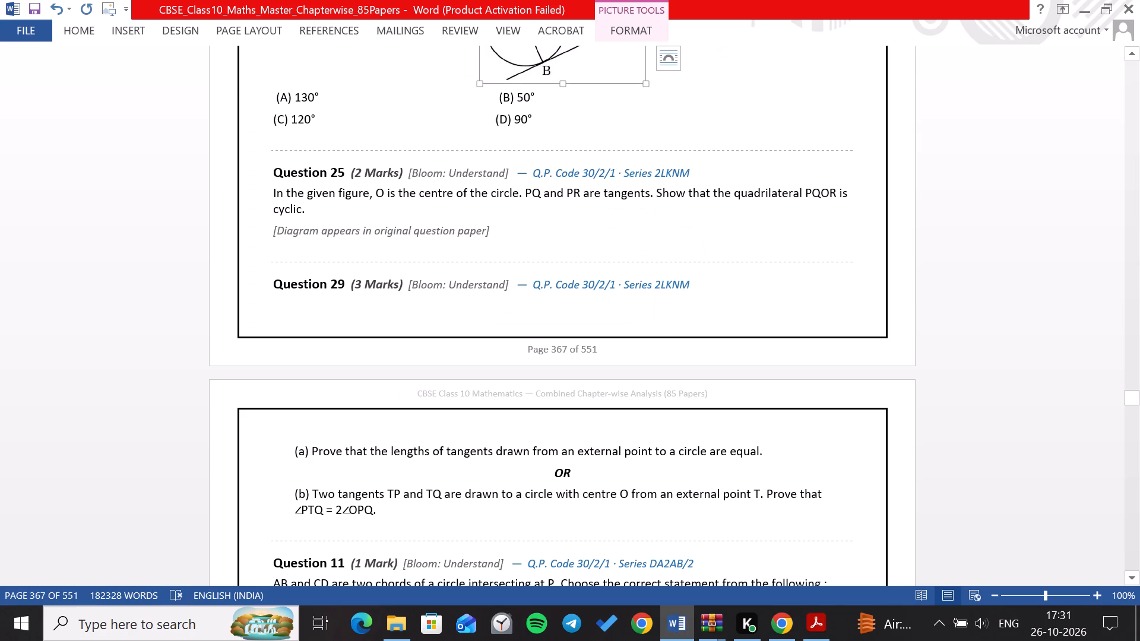
drag(270, 227, 499, 229)
key(BackSpace)
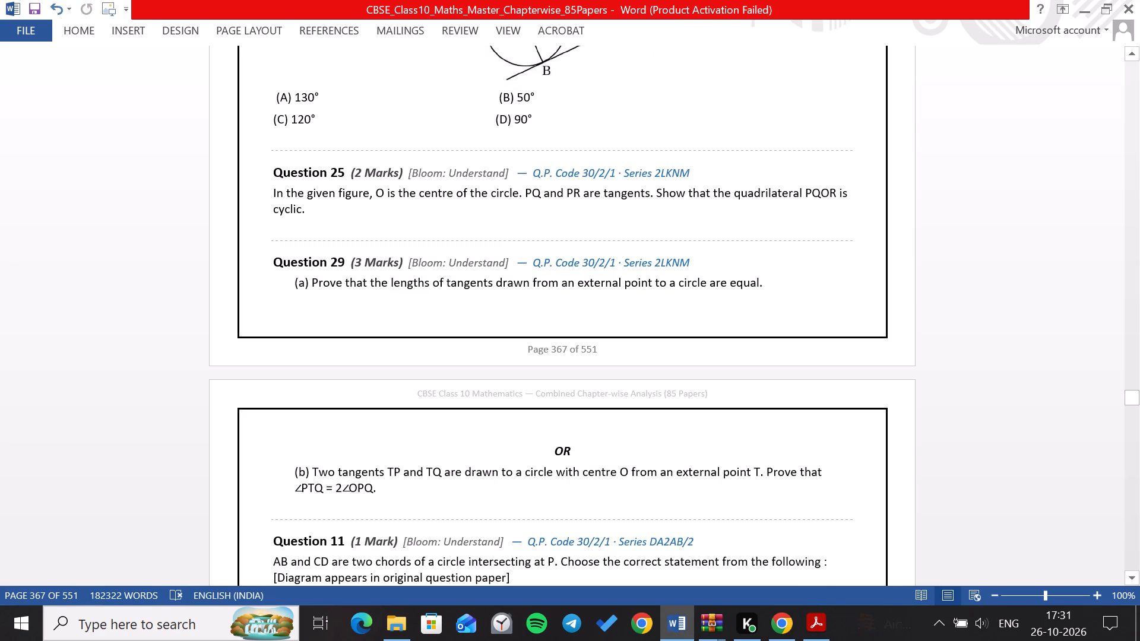
key(ctrl+v)
Shrink the Question 25 figure to roughly three quarters of its size and centre it.
scroll(441, 237, down, 4)
click(467, 433)
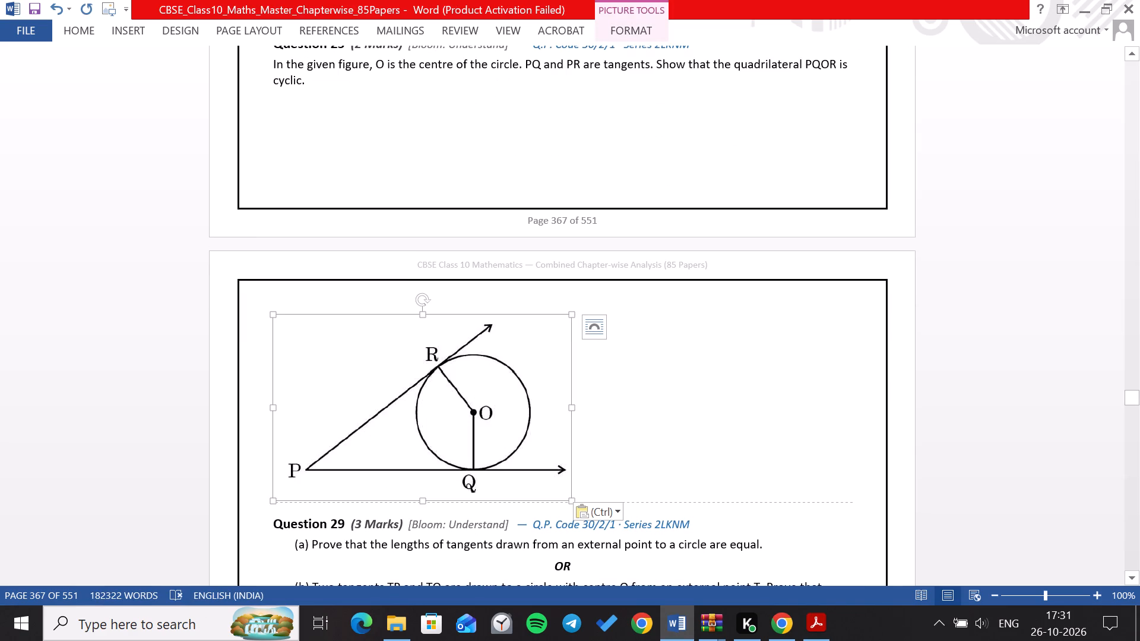
drag(572, 498, 487, 377)
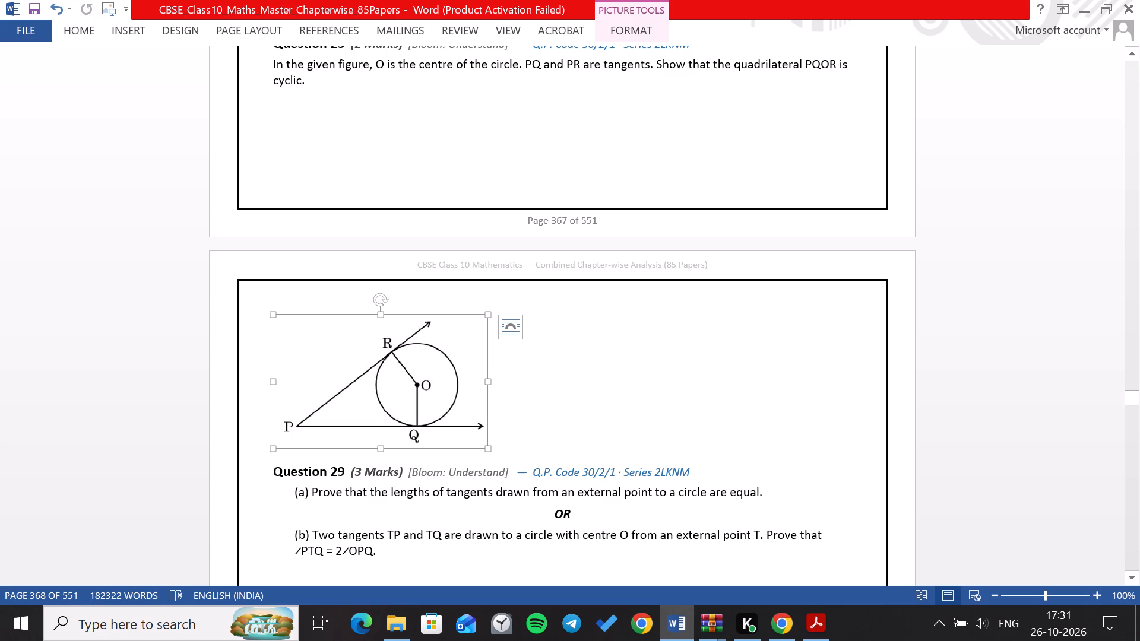
click(101, 27)
click(359, 90)
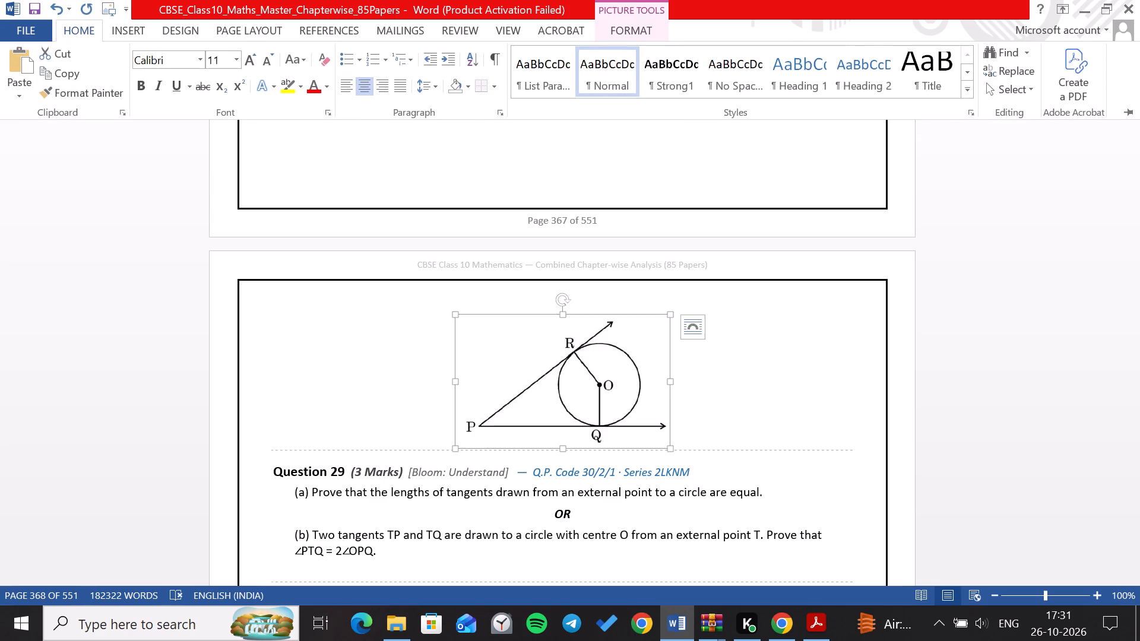
Go on to the Series DA2AB/2 questions in Word and open the 30-2-1 Mathematics Standard paper from the iLoveZIP_Create CD.zip archive in WinRAR.
scroll(373, 167, down, 14)
scroll(284, 35, down, 2)
scroll(498, 277, down, 7)
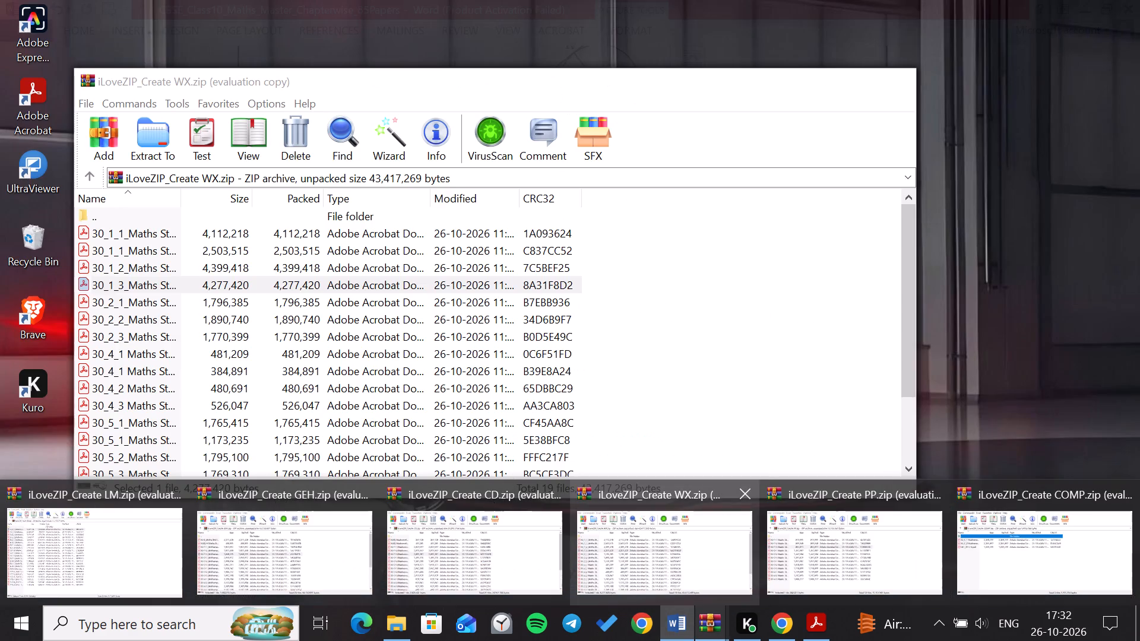
click(541, 561)
double_click(133, 323)
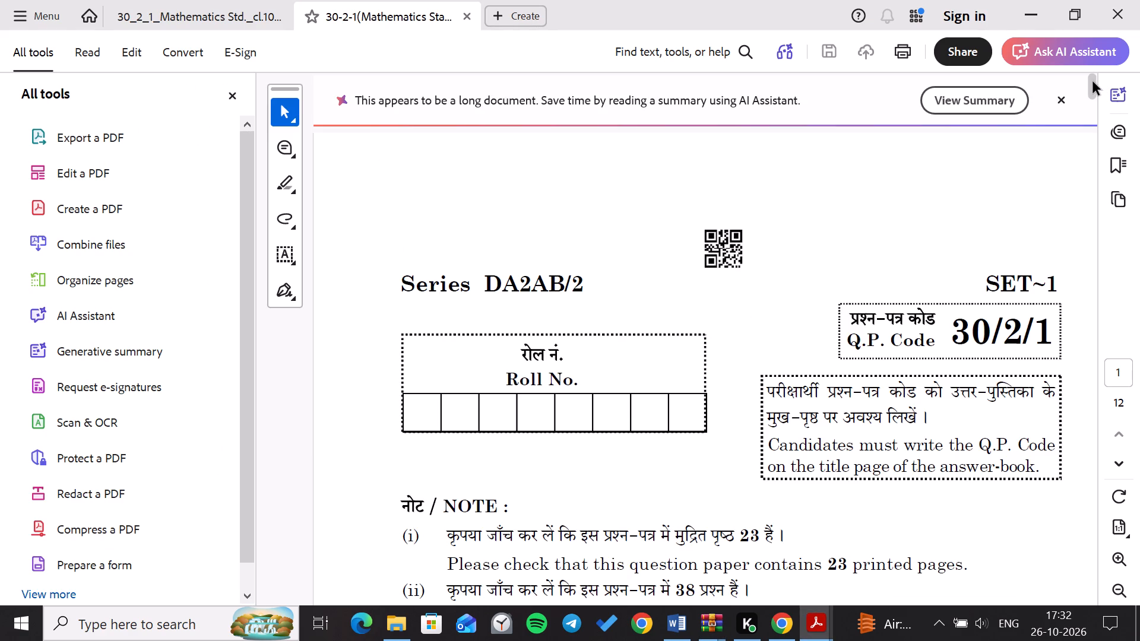
Find Question 11 on PDF page 5 of the 30-2-1 paper and capture its figure of chords AB and CD intersecting at P.
drag(1093, 84, 1106, 289)
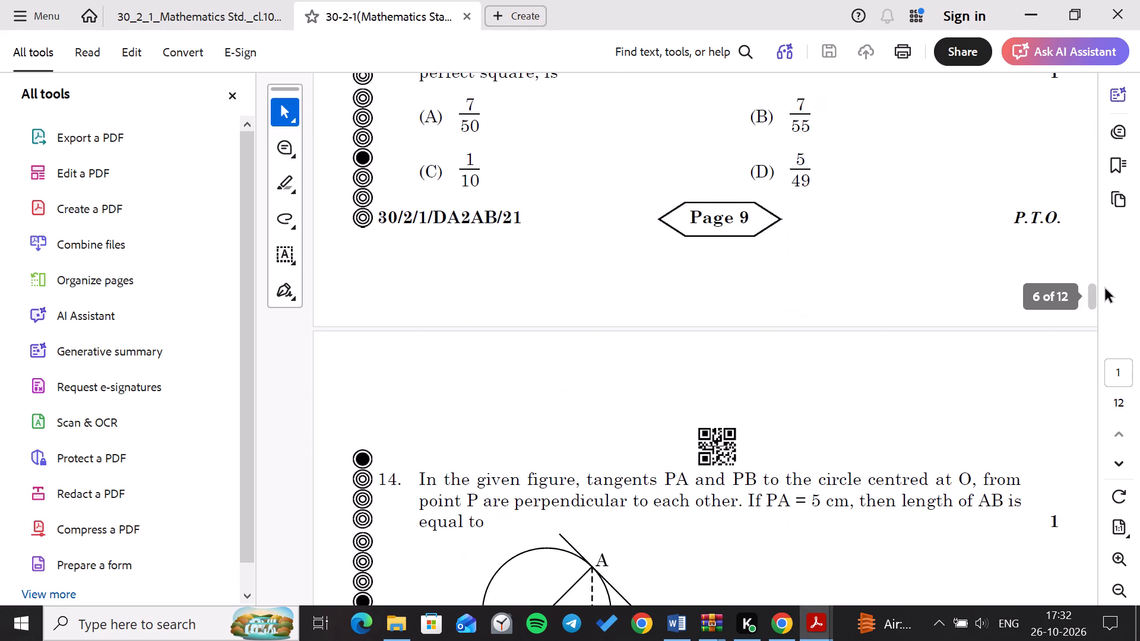
drag(1106, 289, 1104, 262)
scroll(987, 337, down, 4)
key(shift+s)
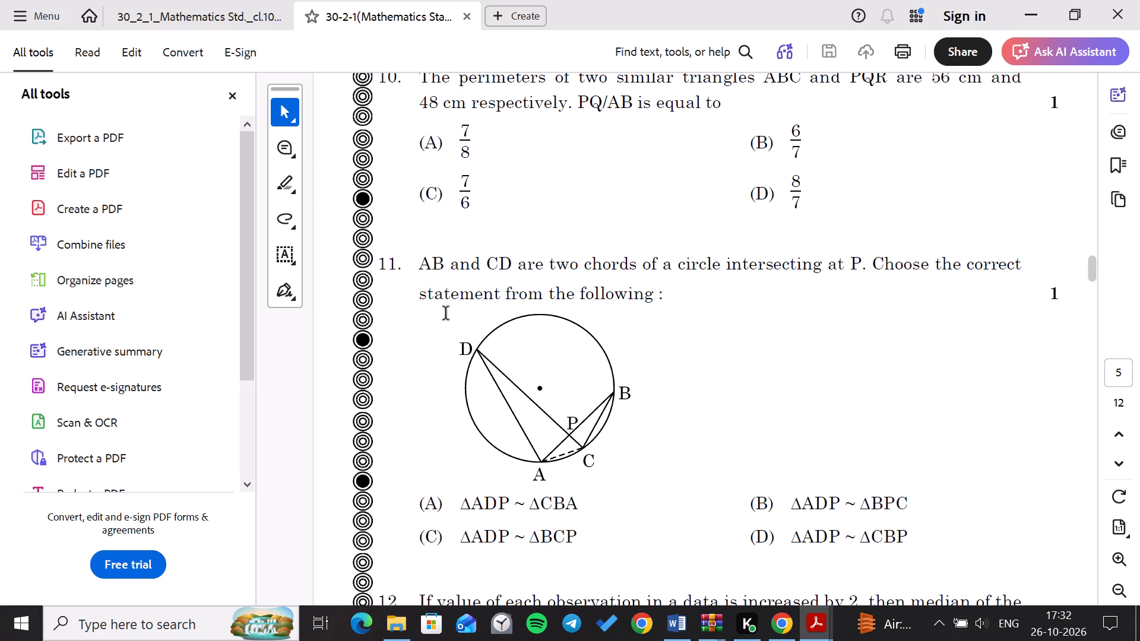
key(shift+super+s)
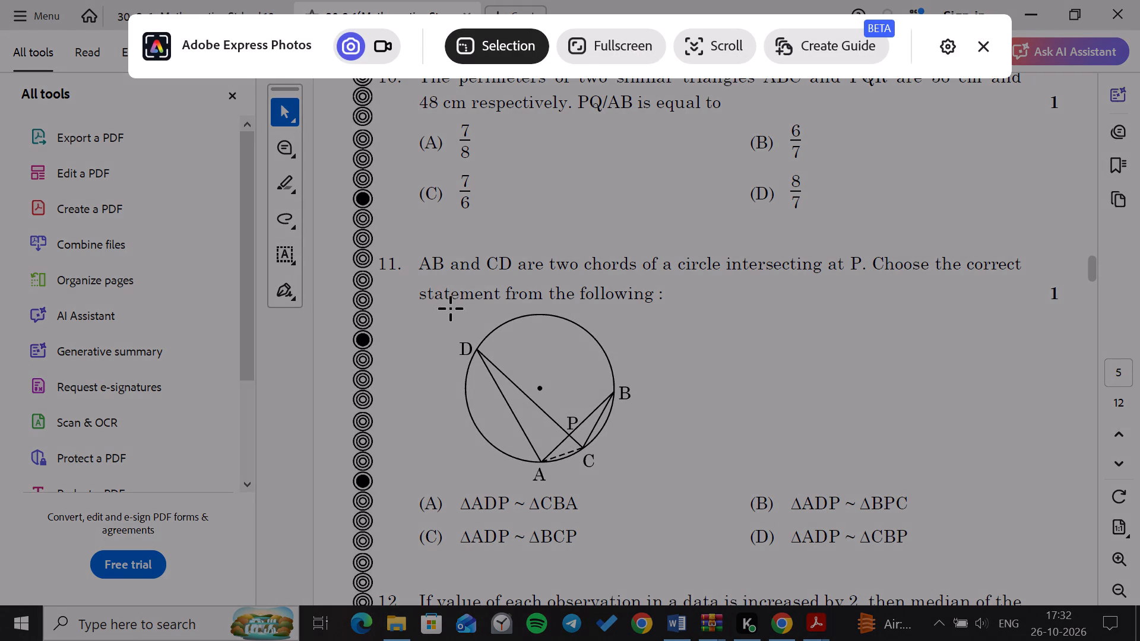
drag(451, 309, 648, 488)
In Word, replace the diagram placeholder of Question 11 (30/2/1, Series DA2AB/2) with the captured intersecting-chords figure on its own line.
click(681, 623)
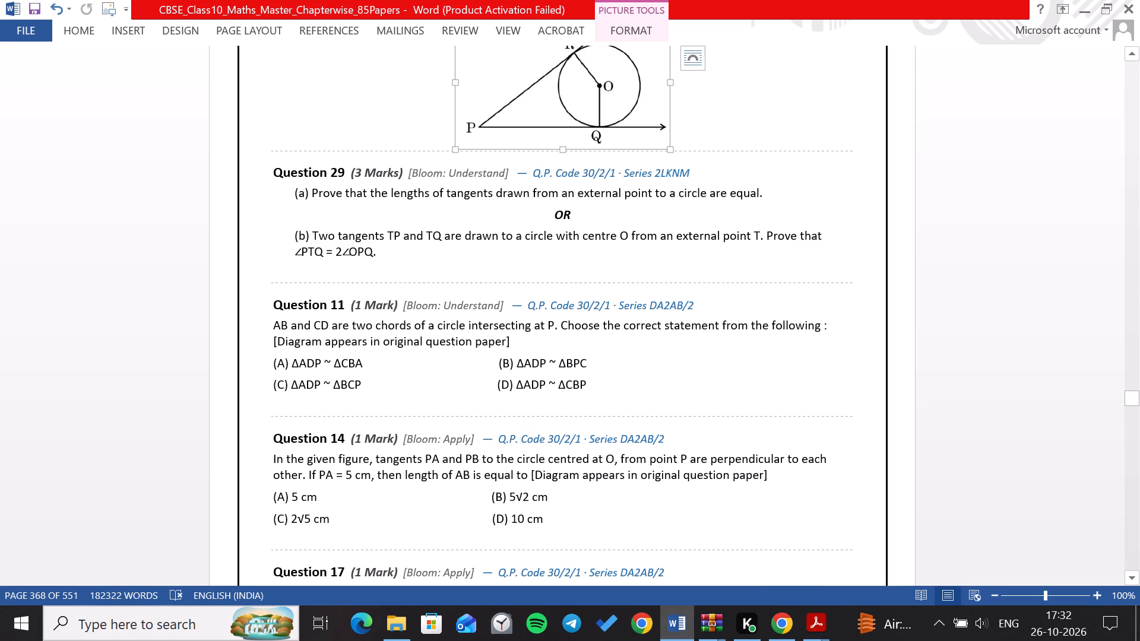
drag(265, 341, 488, 347)
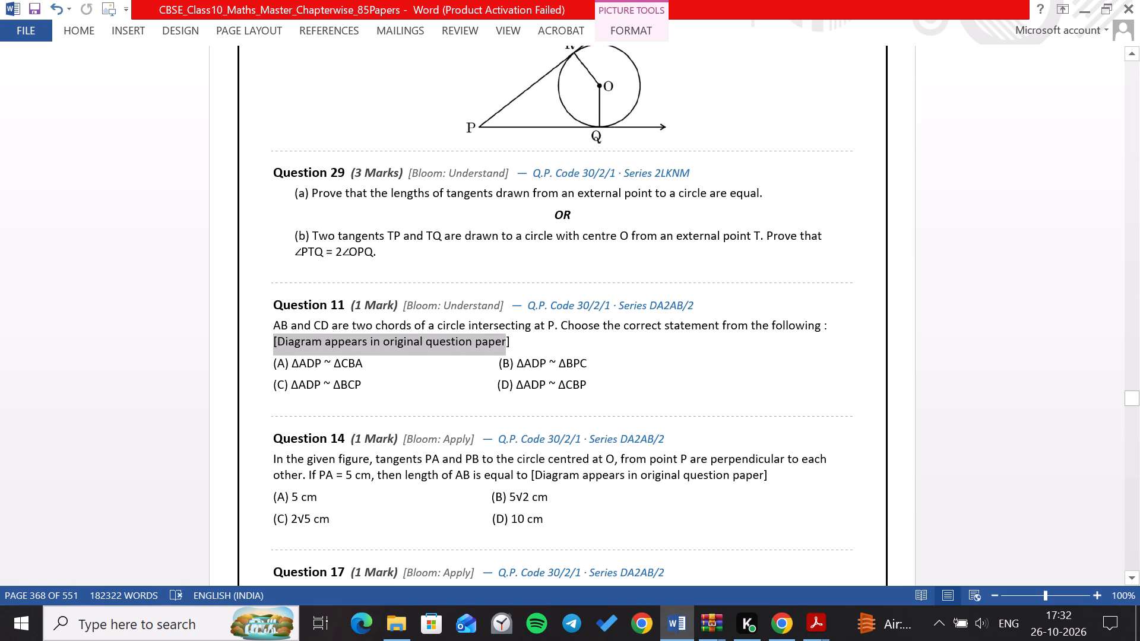
drag(488, 347, 510, 341)
key(BackSpace)
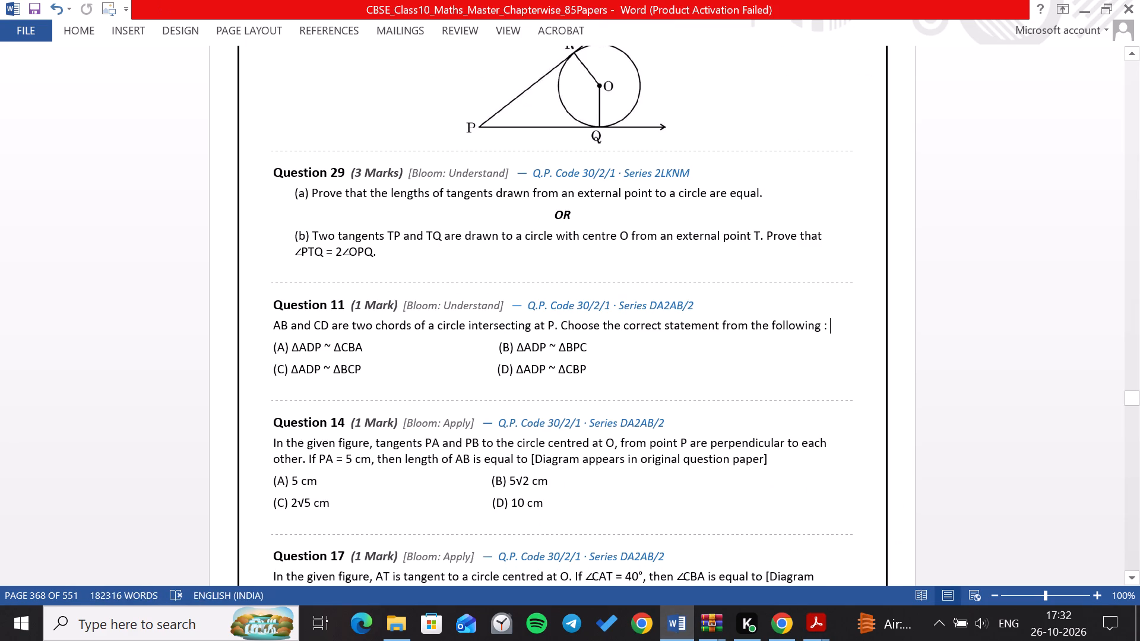
key(Return)
key(ctrl+v)
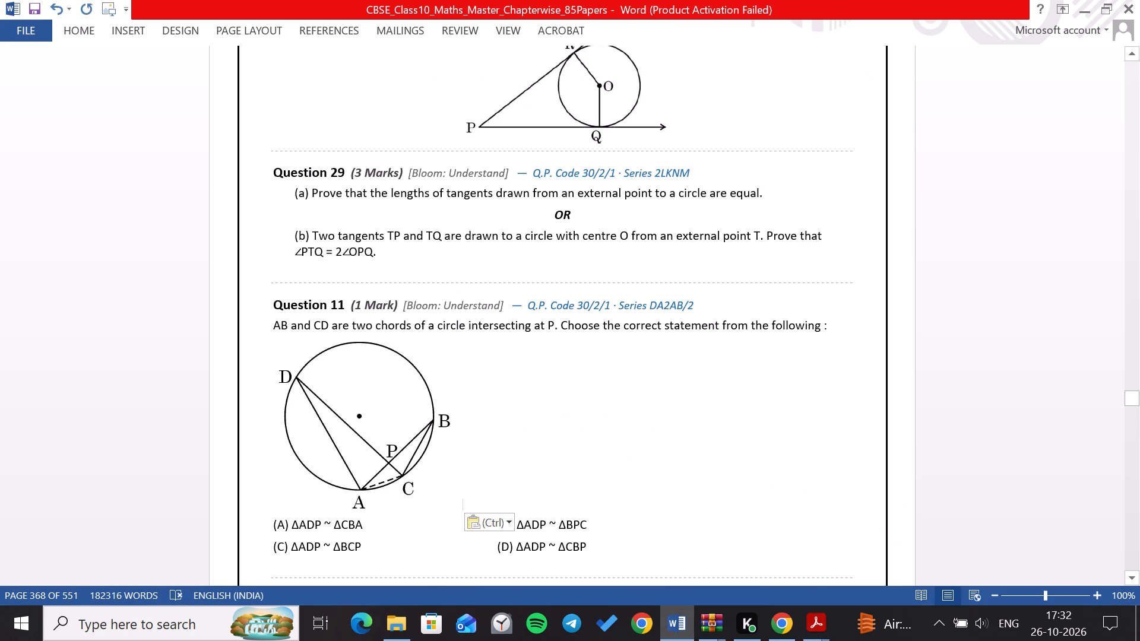
Shrink the Question 11 figure to roughly three quarters of its size and centre it.
scroll(317, 412, down, 5)
click(343, 344)
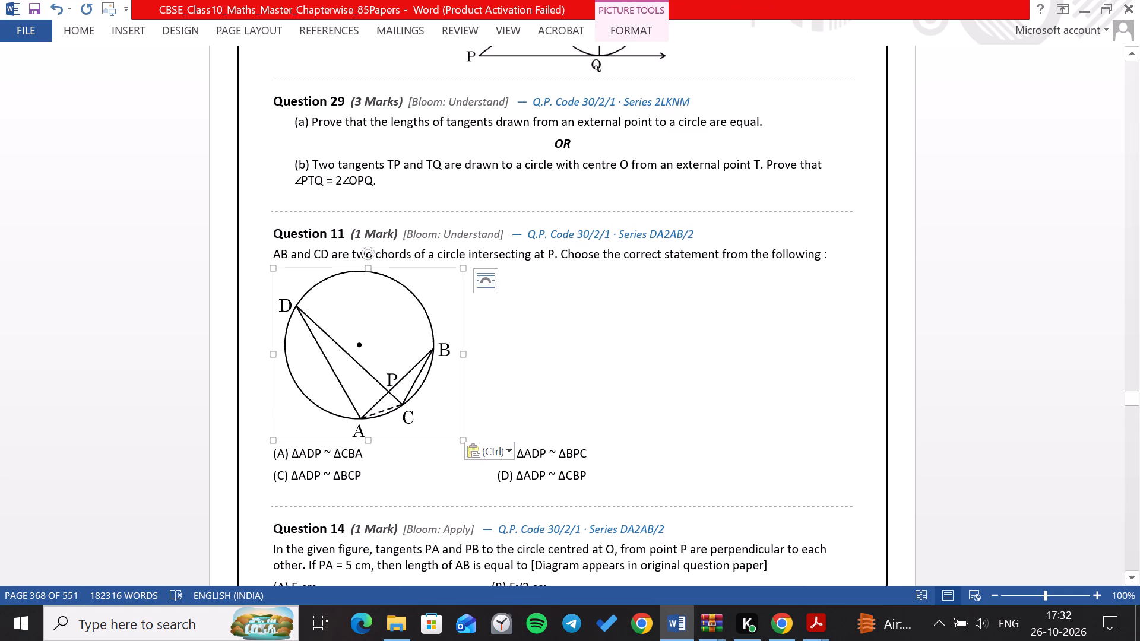
drag(462, 442, 416, 386)
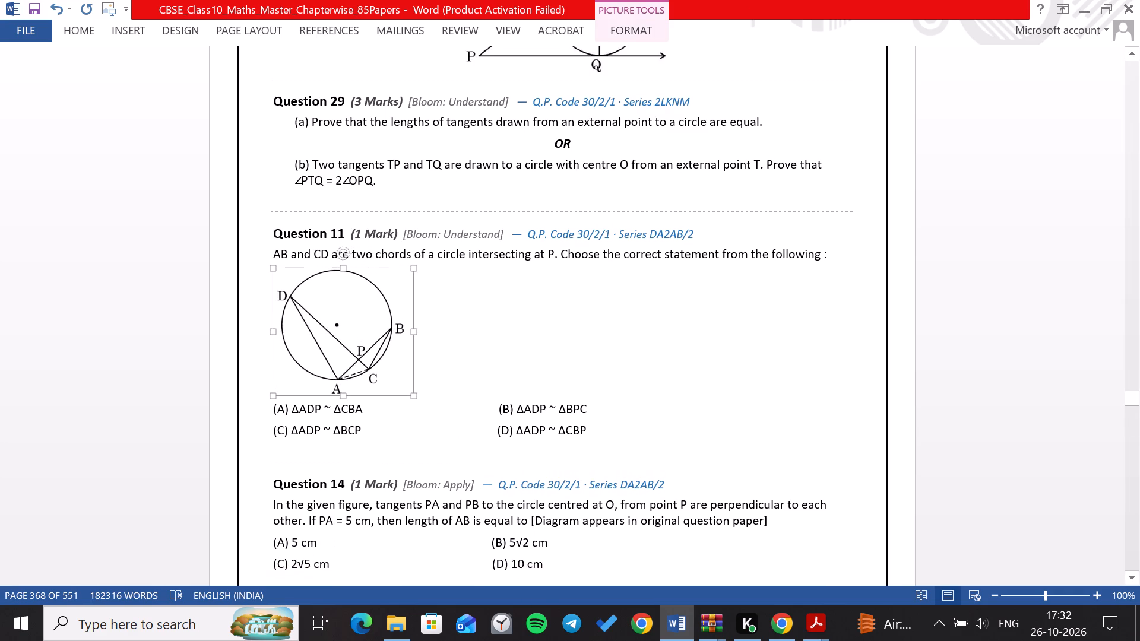
drag(416, 386, 419, 388)
click(77, 20)
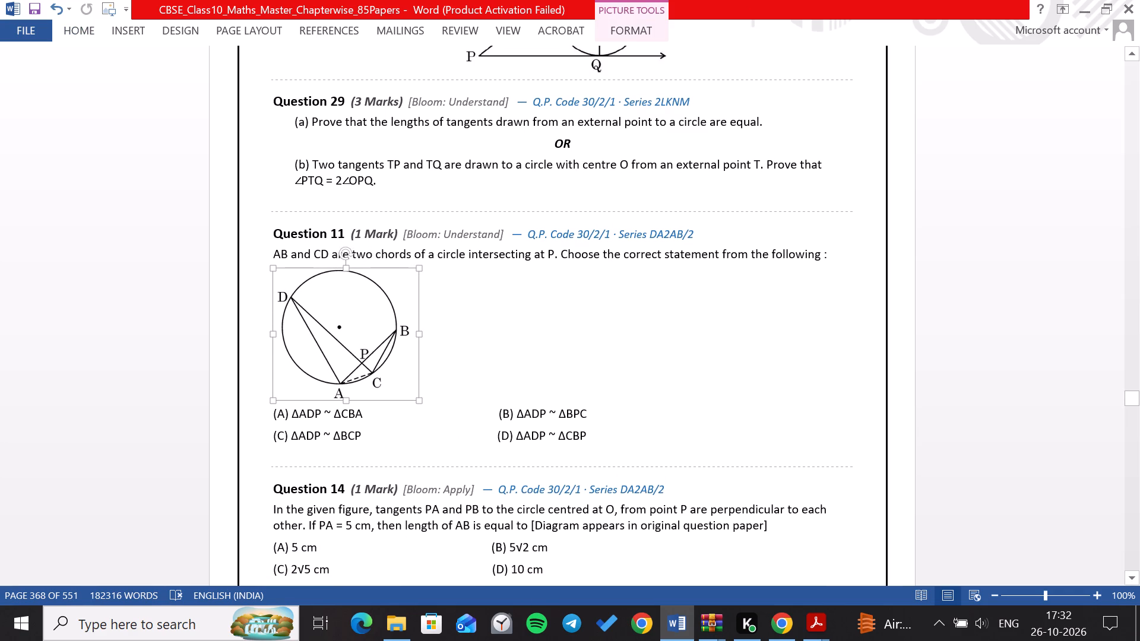
click(79, 27)
click(360, 88)
Find Question 14 on page 6 of the 30-2-1 paper in Acrobat and capture its figure of perpendicular tangents PA and PB.
scroll(671, 502, down, 8)
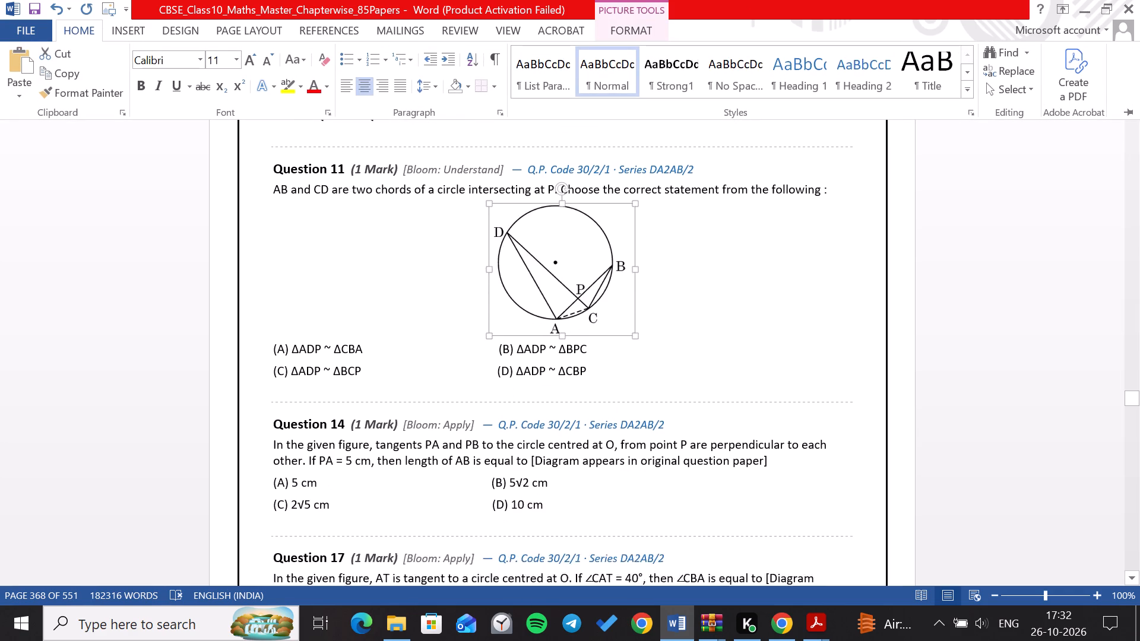
scroll(603, 373, down, 8)
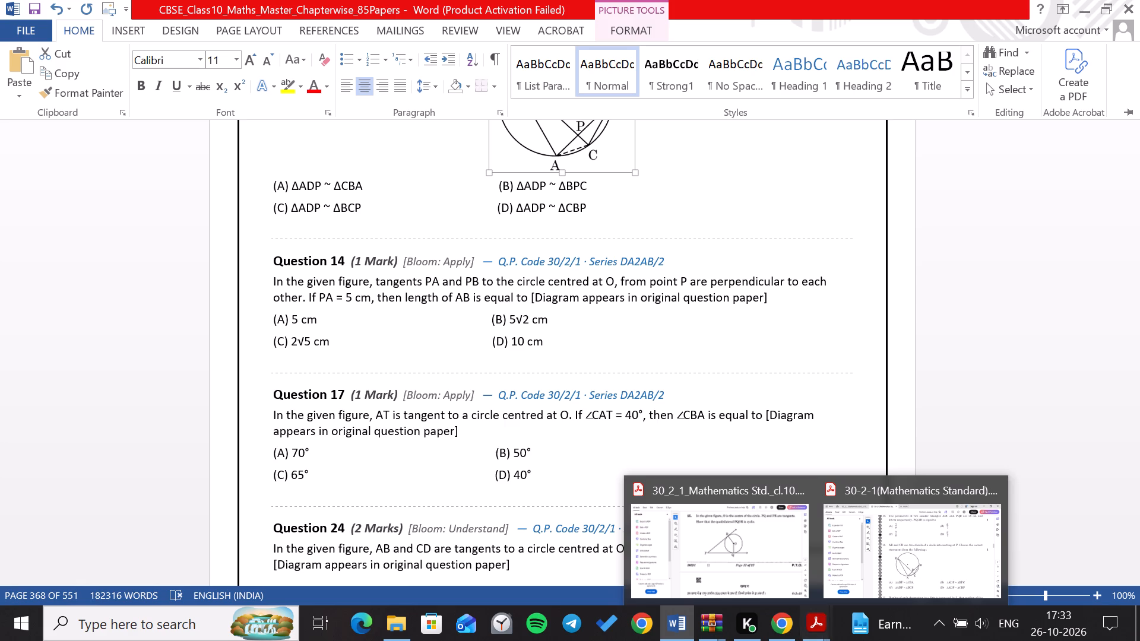
click(878, 585)
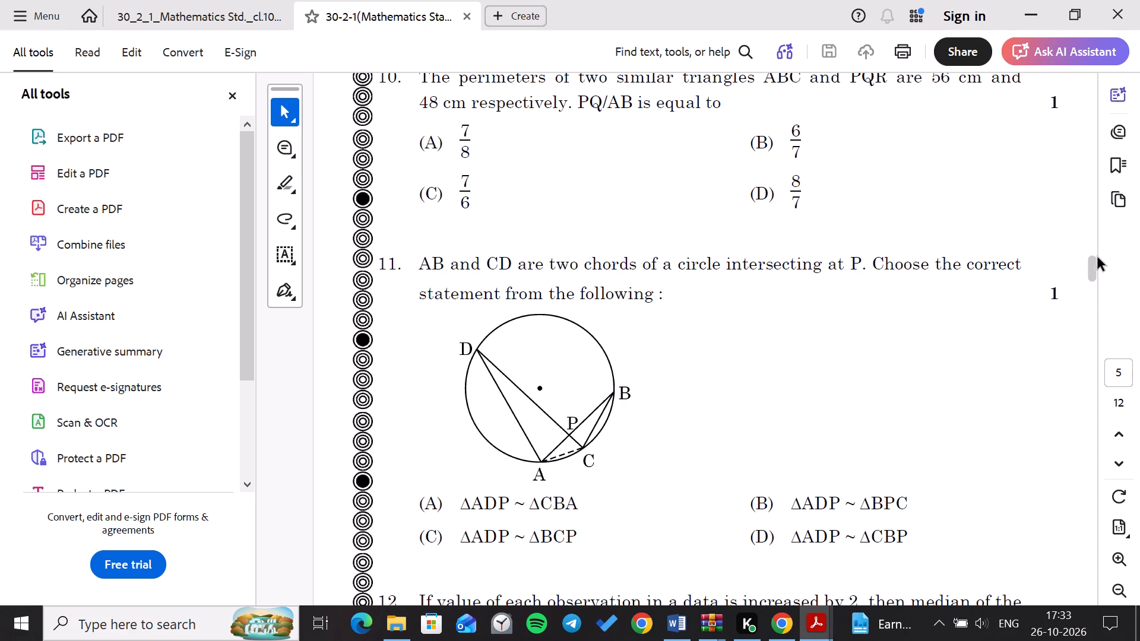
drag(1094, 266, 1094, 312)
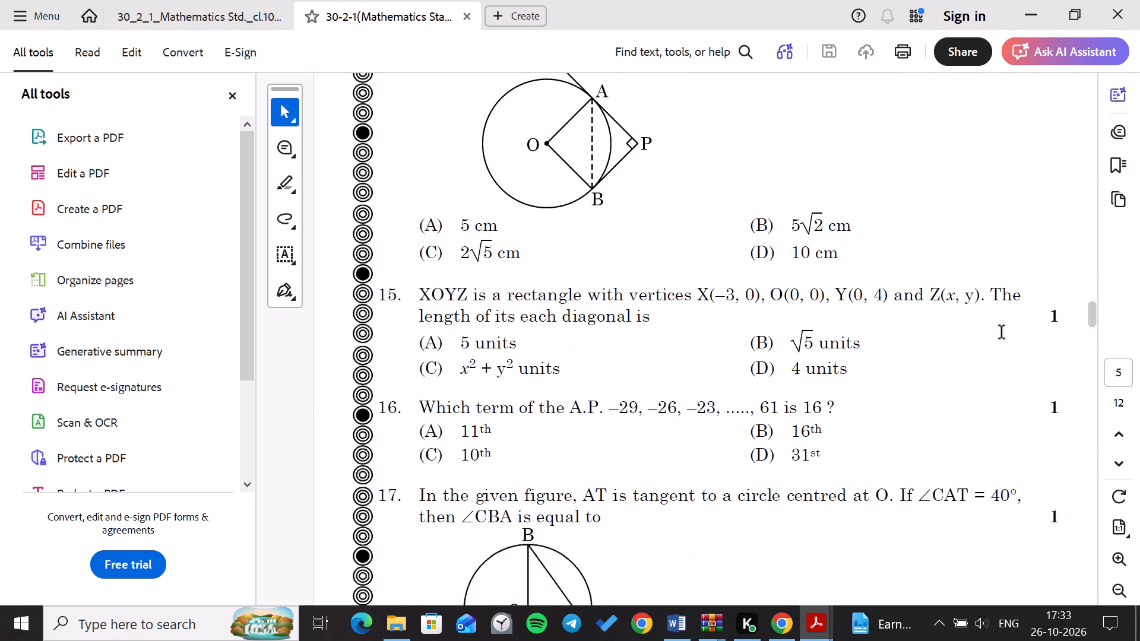
scroll(559, 439, up, 7)
key(shift+super+s)
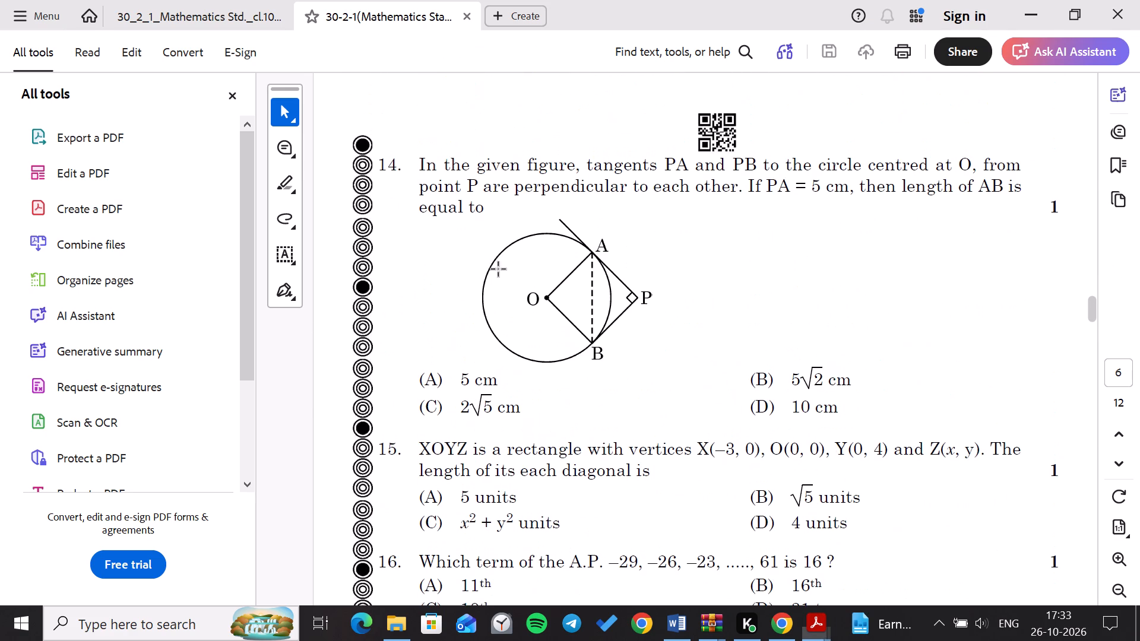
drag(468, 215, 598, 336)
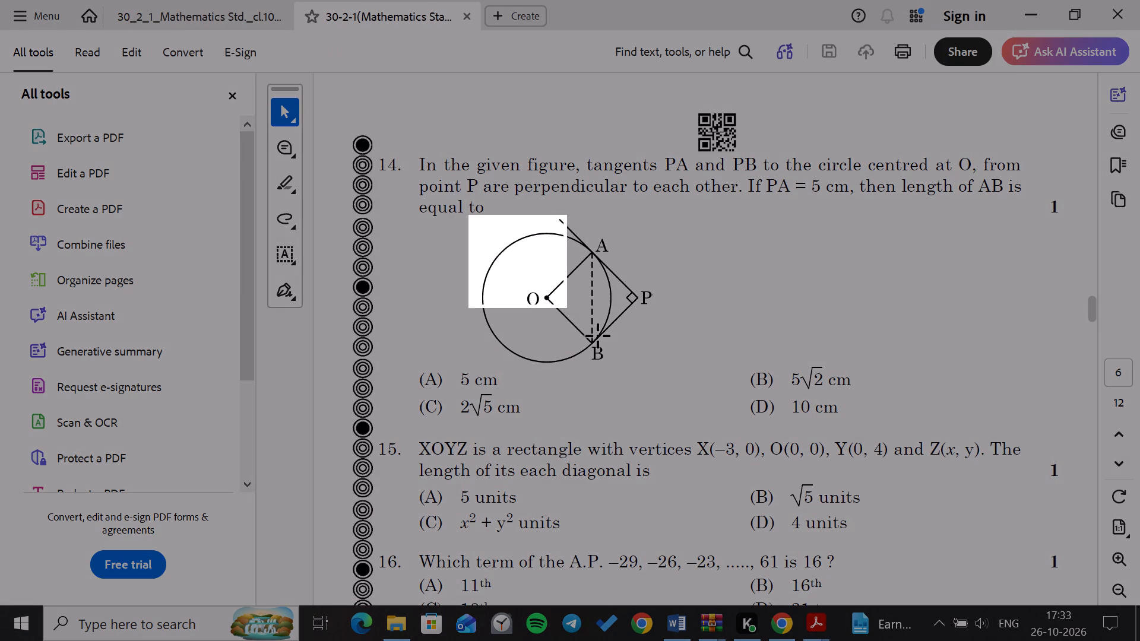
drag(598, 336, 664, 367)
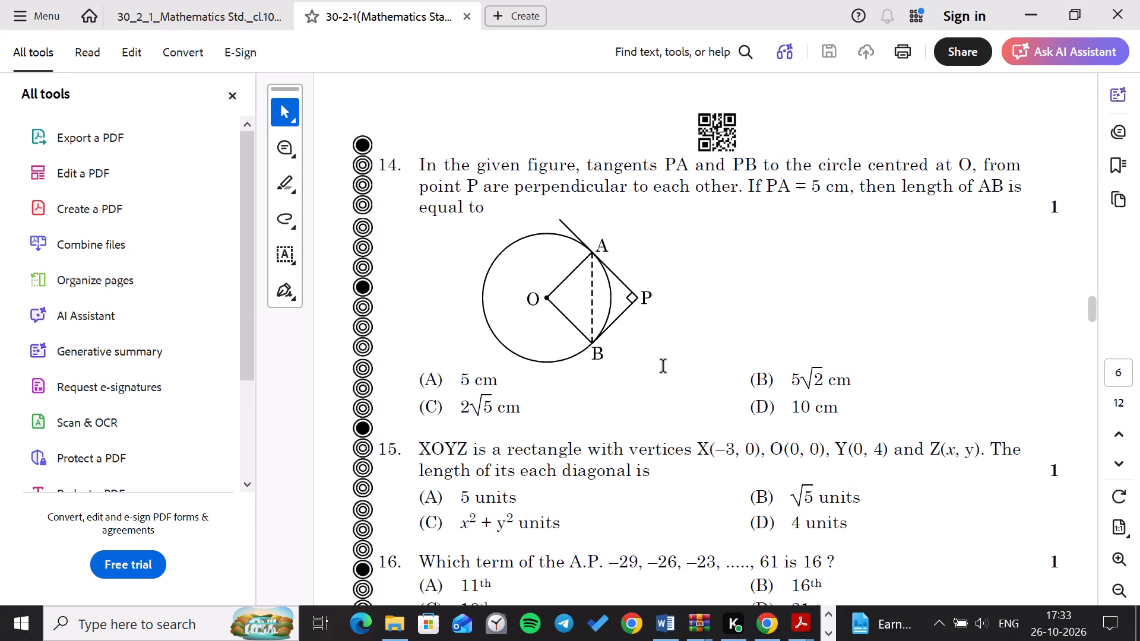
In Word, replace the diagram placeholder of Question 14 (Series DA2AB/2) with the captured tangent figure on a new line.
click(674, 633)
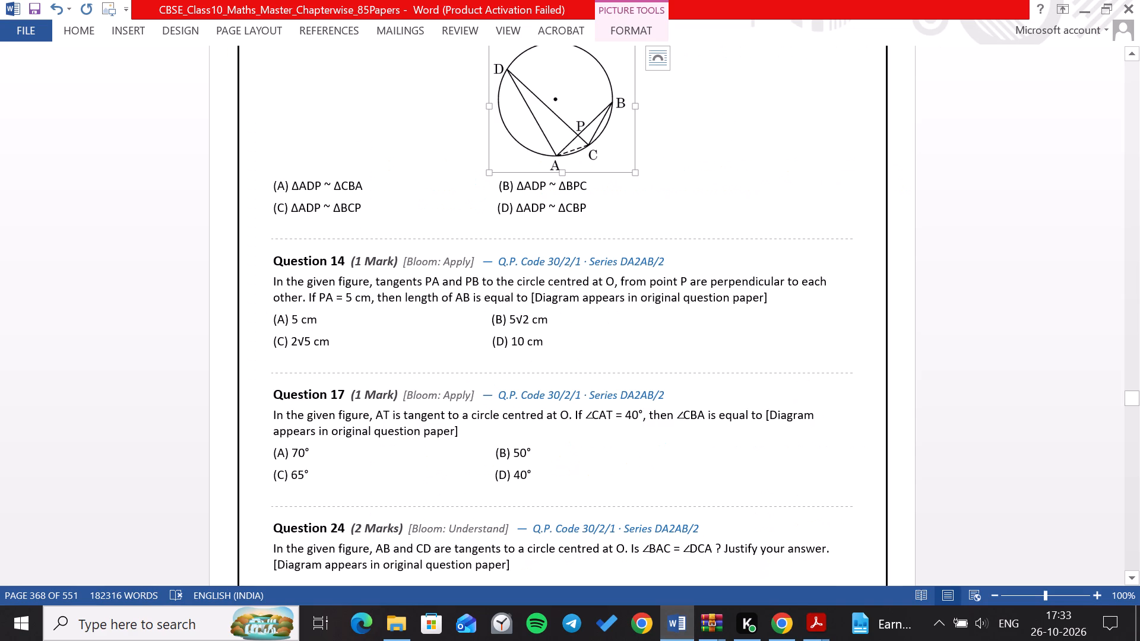
drag(533, 297, 552, 297)
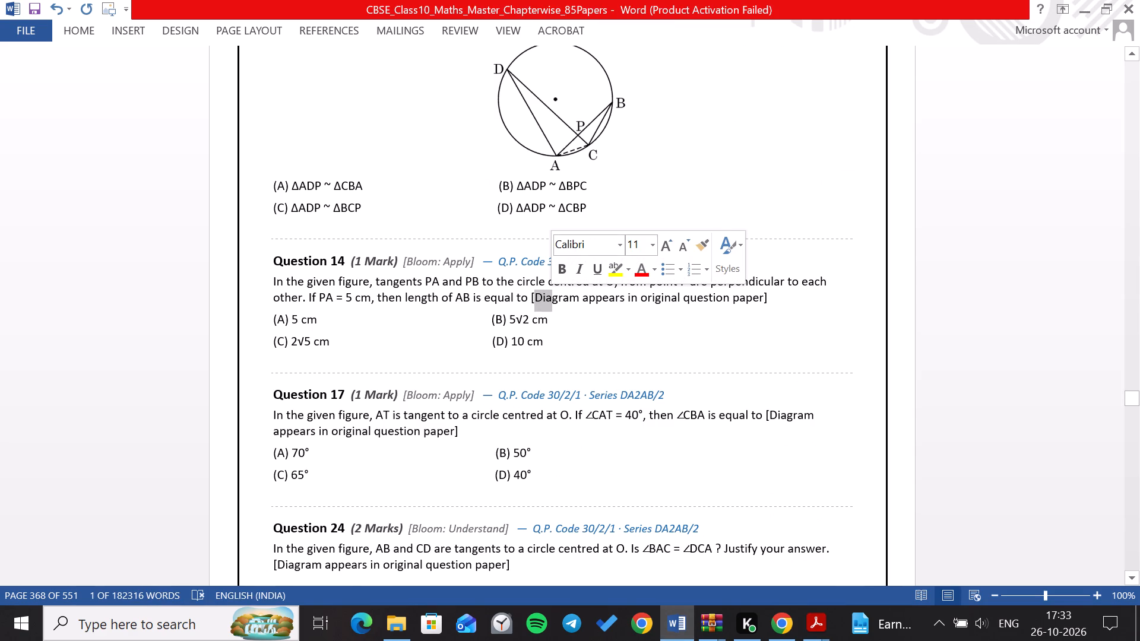
drag(530, 296, 597, 298)
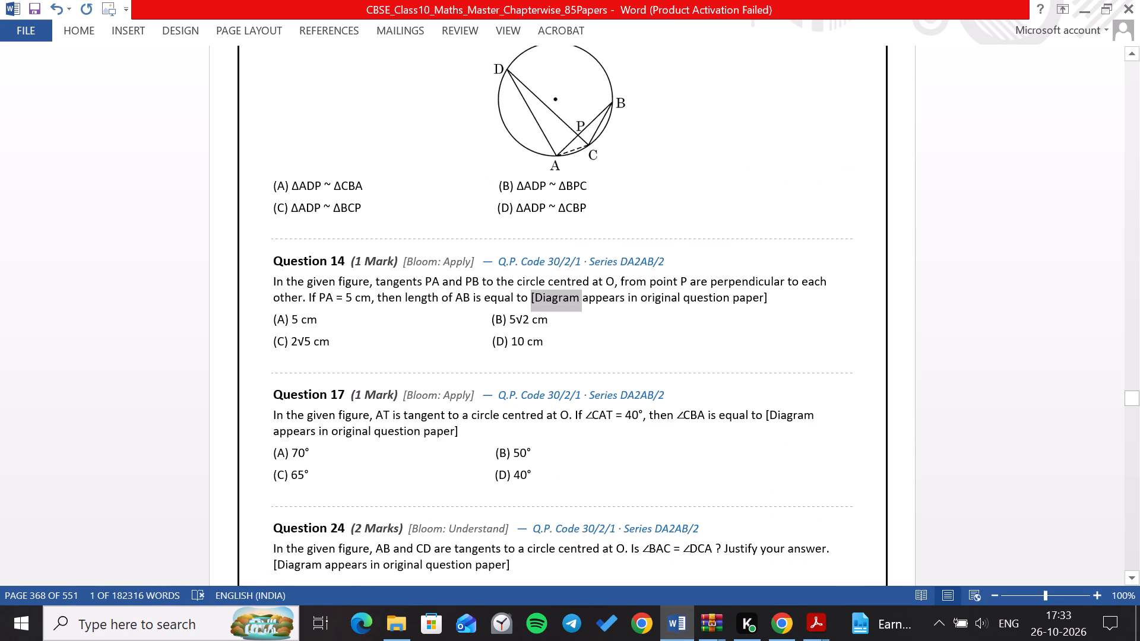
drag(597, 298, 767, 293)
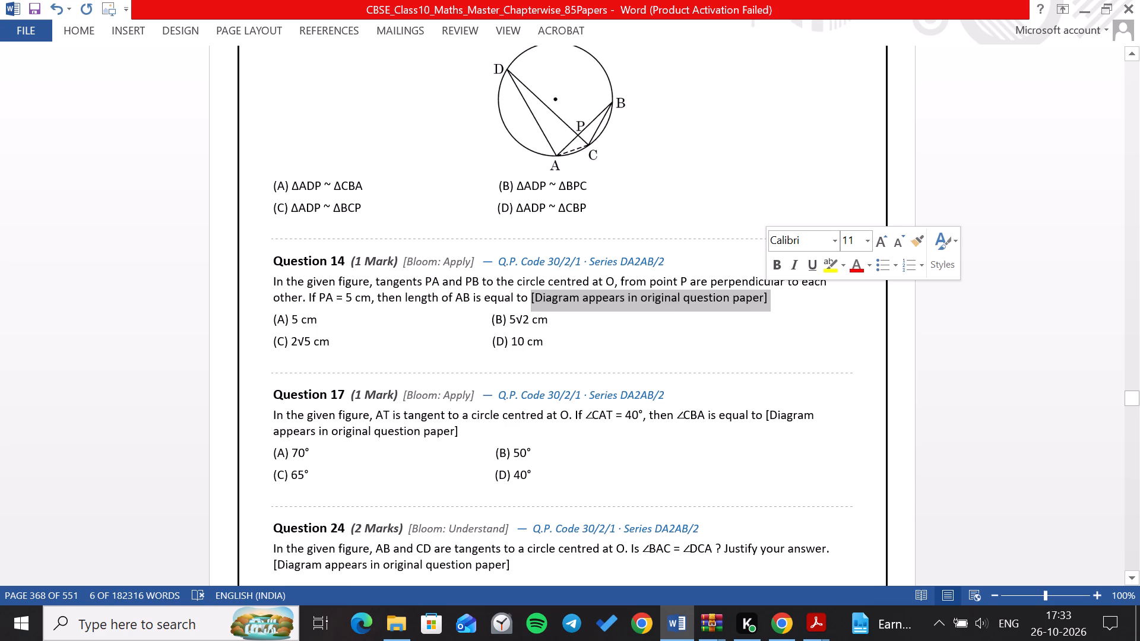
key(BackSpace)
key(Return)
key(ctrl+v)
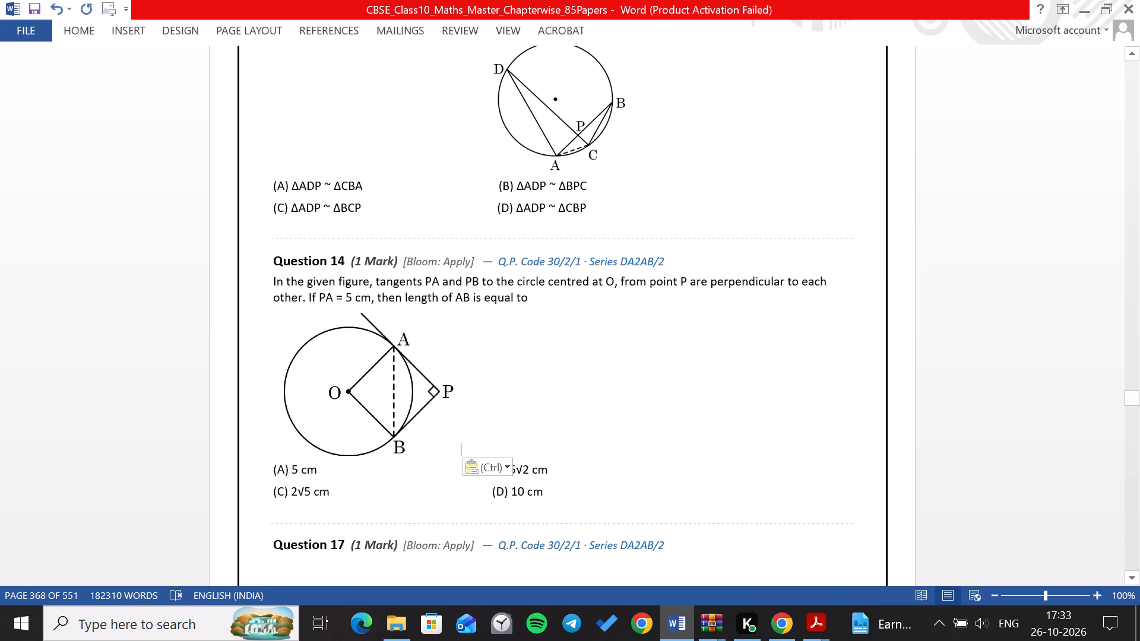
Centre the Question 14 figure and shrink it to roughly four fifths of its size.
click(325, 393)
click(92, 31)
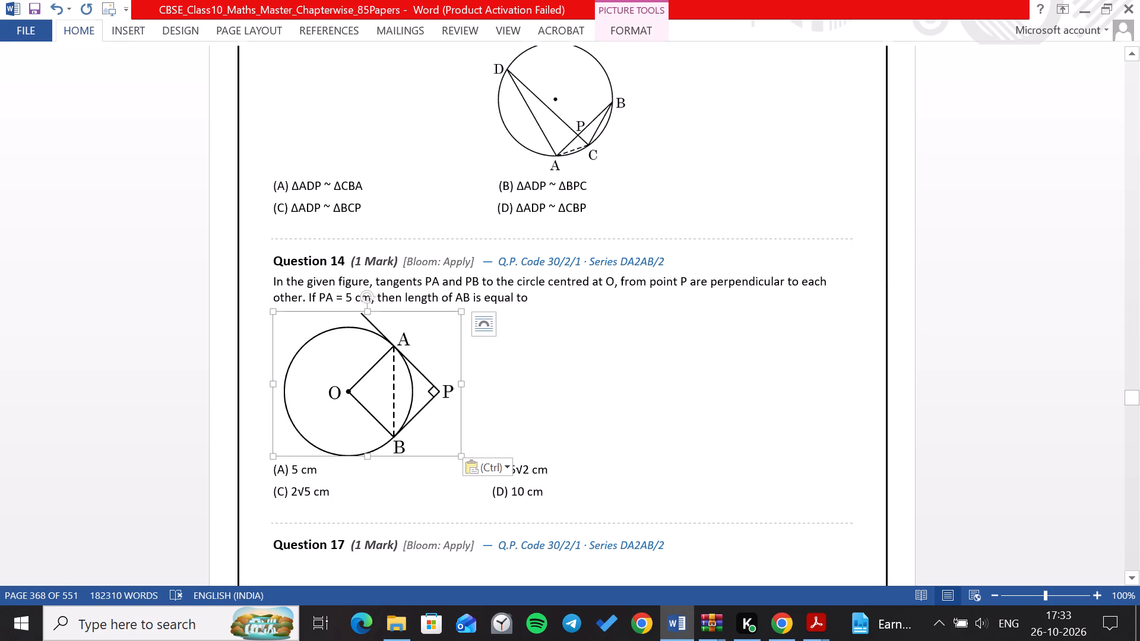
click(369, 89)
scroll(474, 293, down, 14)
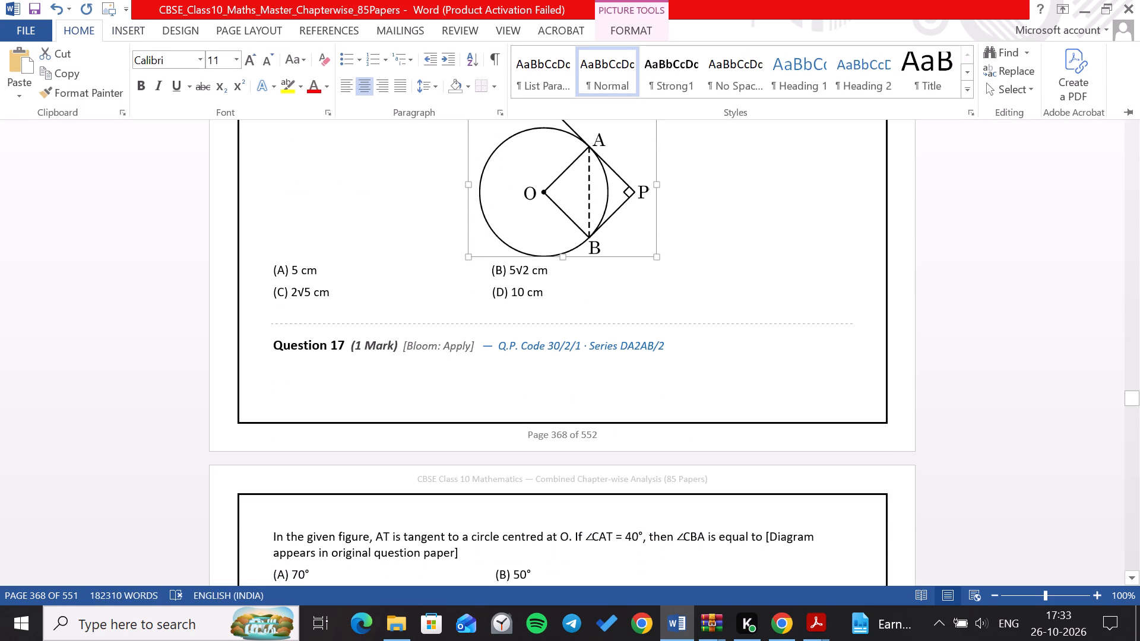
click(655, 252)
drag(655, 252, 641, 231)
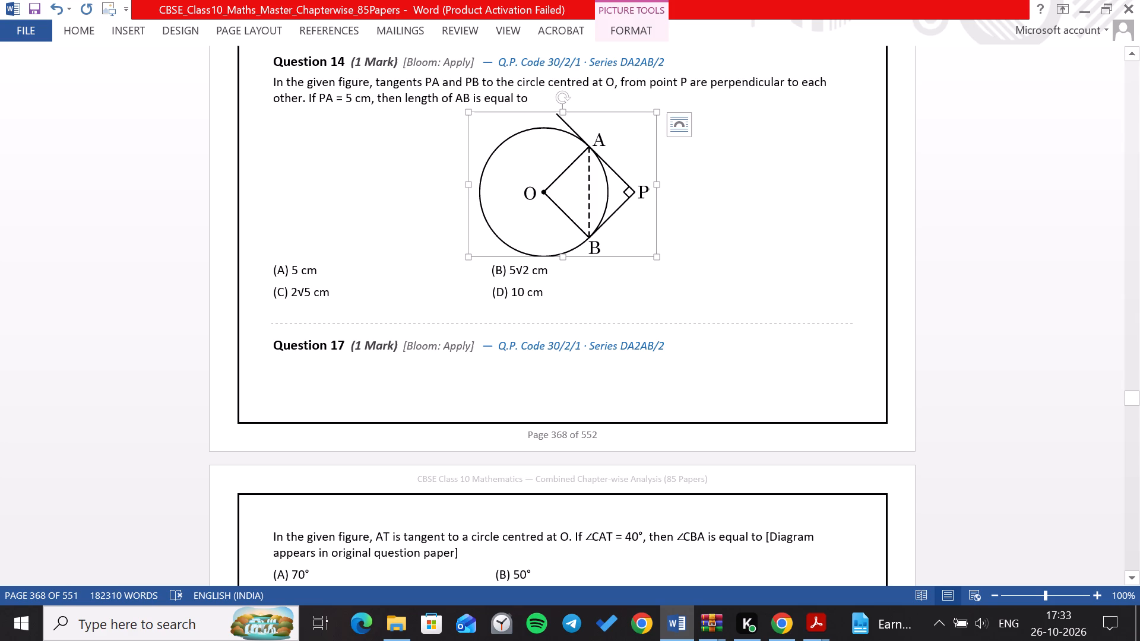
click(632, 224)
drag(657, 256, 615, 205)
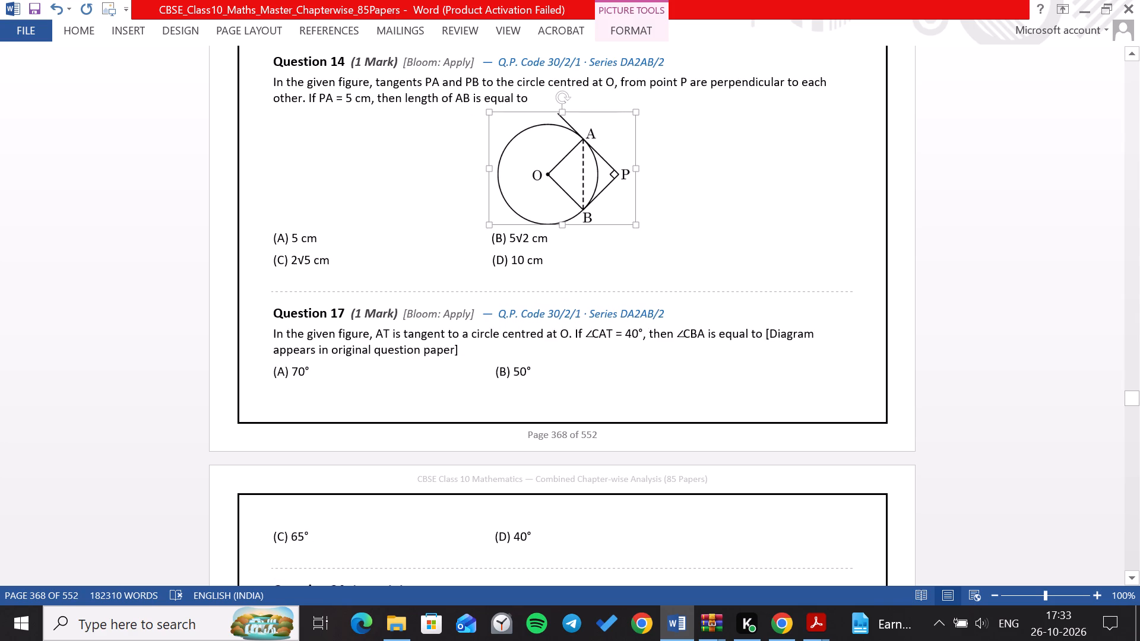
drag(615, 205, 617, 206)
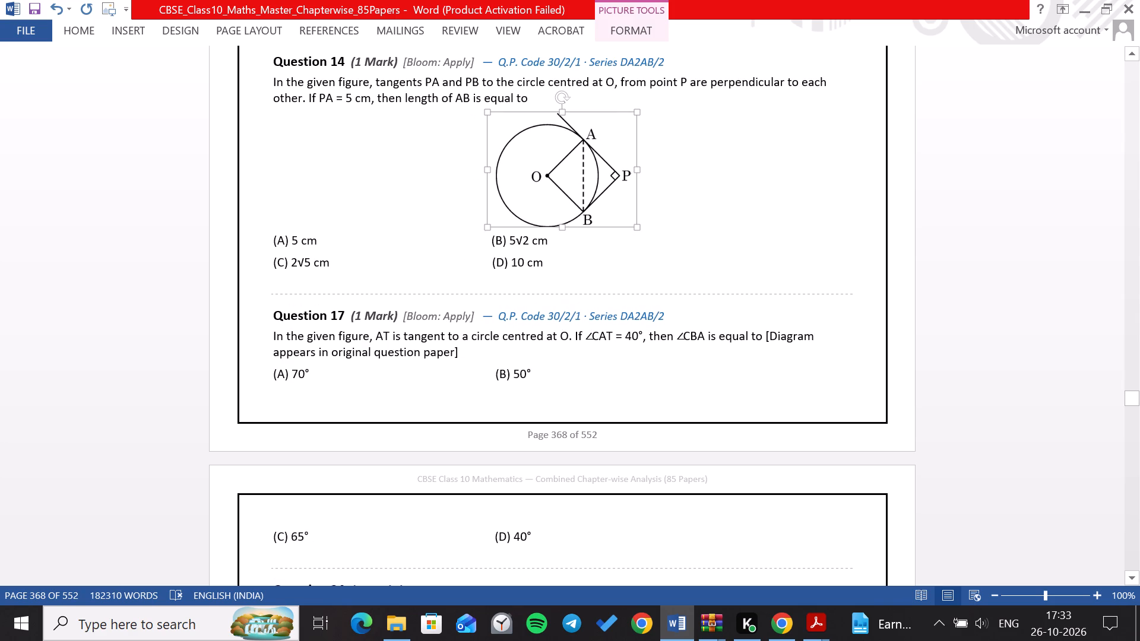
drag(617, 206, 623, 198)
Find Question 17 on page 6 of the 30-2-1 paper in Acrobat and capture its figure of tangent AT with the 40° angle.
scroll(546, 309, down, 5)
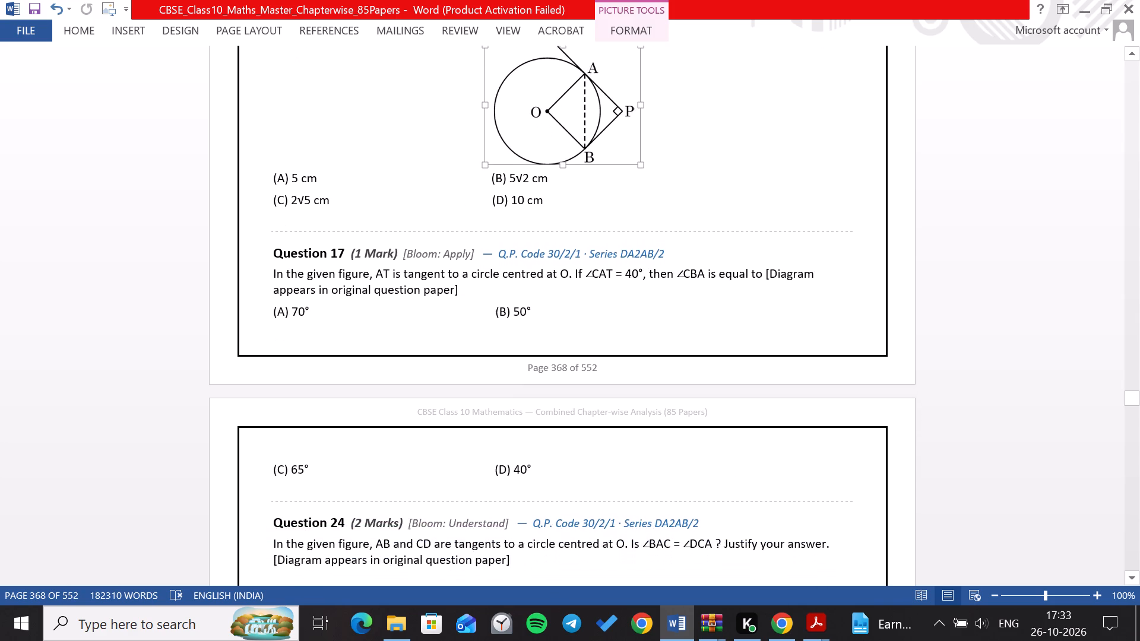
scroll(543, 322, down, 5)
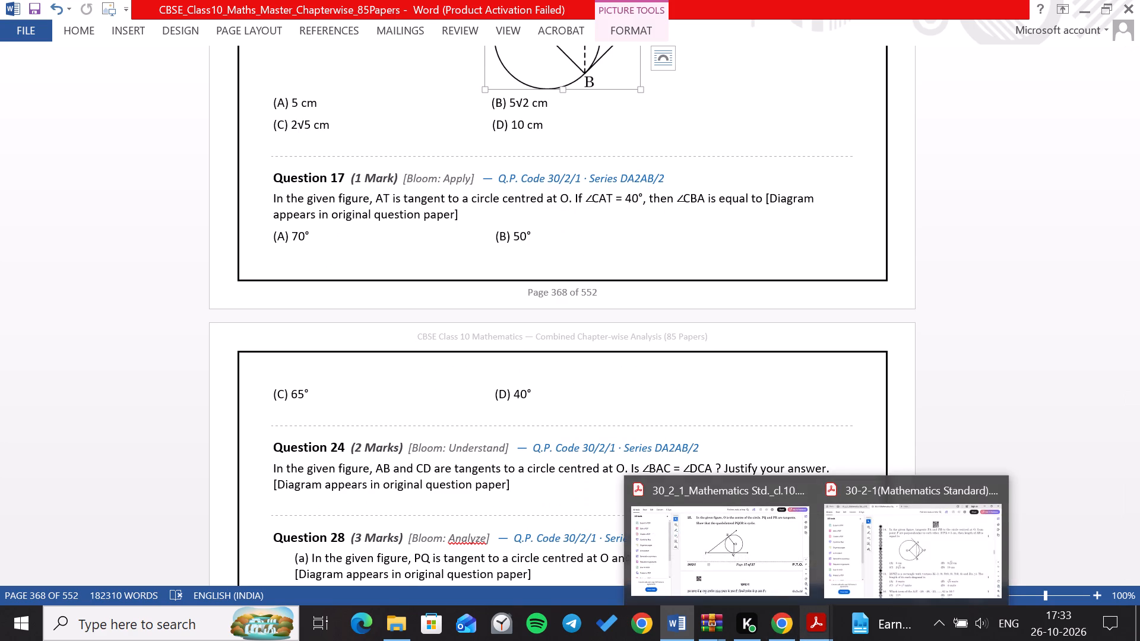
click(907, 545)
scroll(476, 354, down, 18)
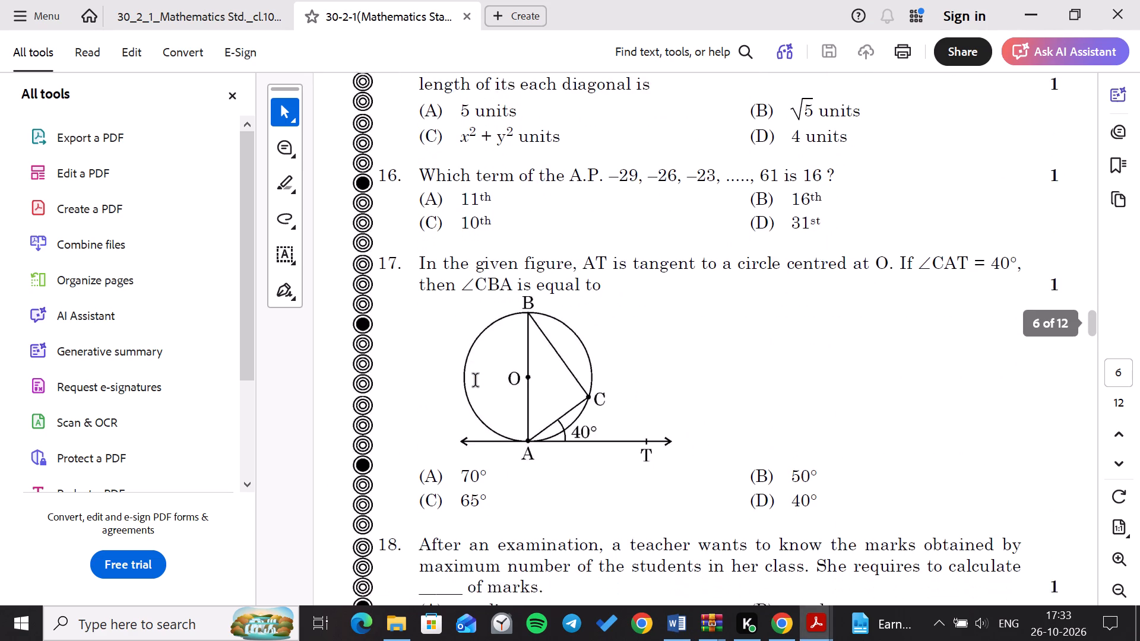
key(shift+super+s)
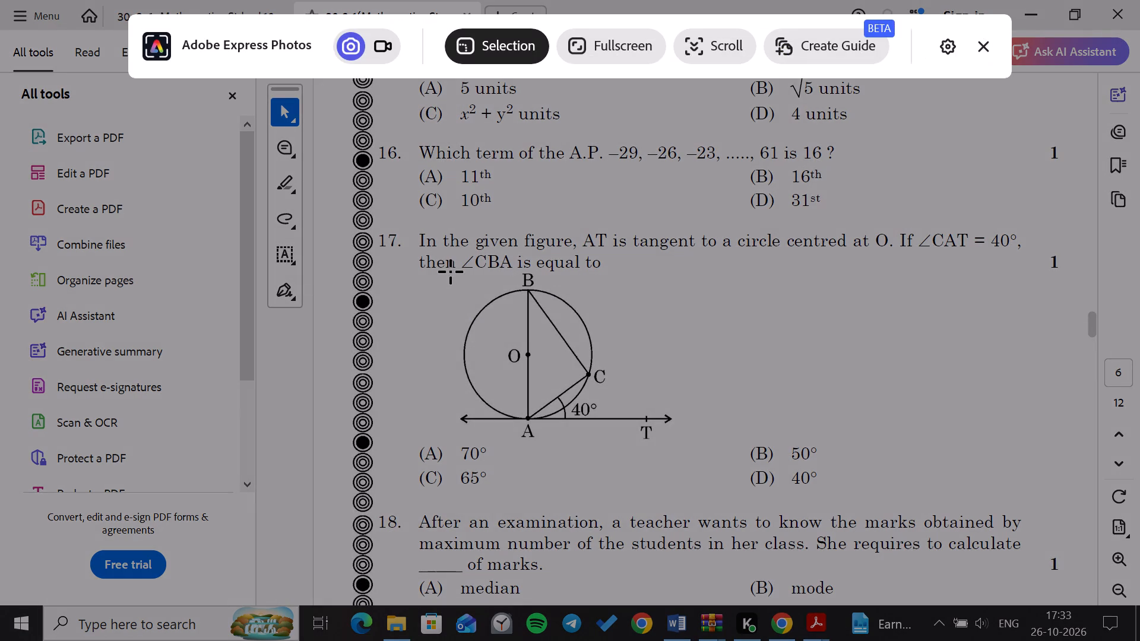
drag(449, 271, 665, 446)
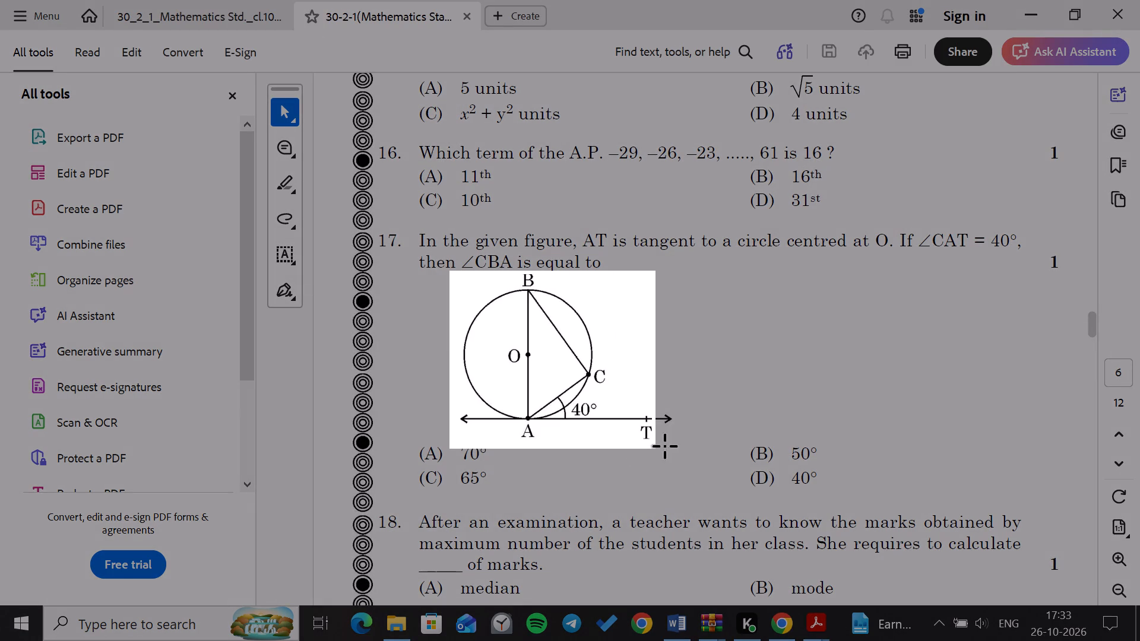
drag(665, 446, 683, 444)
In Word, replace the diagram placeholder of Question 17 (Series DA2AB/2) with the captured tangent AT figure on a new line.
click(680, 640)
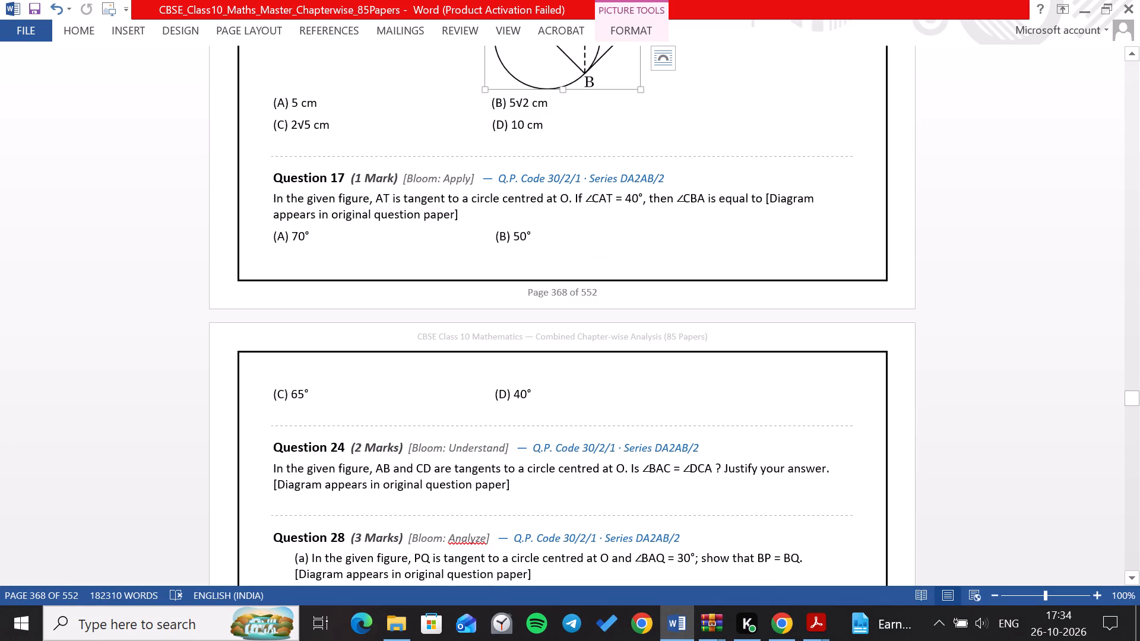
drag(765, 196, 768, 208)
key(BackSpace)
key(Return)
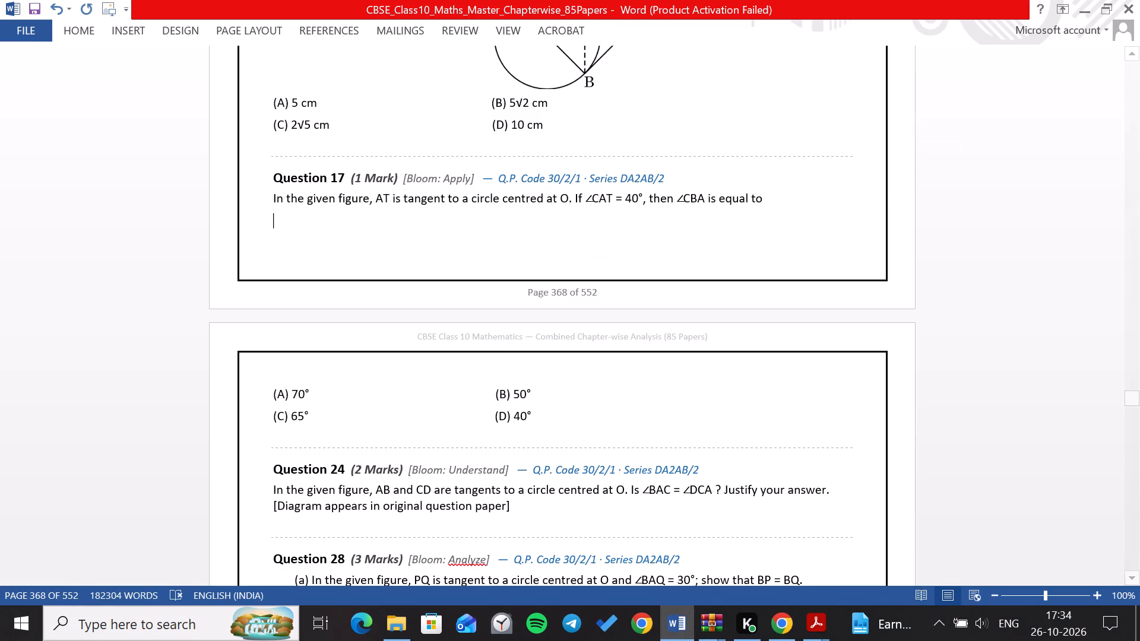
key(ctrl+v)
Shrink the Question 17 figure to roughly four fifths of its size, centre it and go on to Question 24.
scroll(511, 390, down, 6)
click(327, 385)
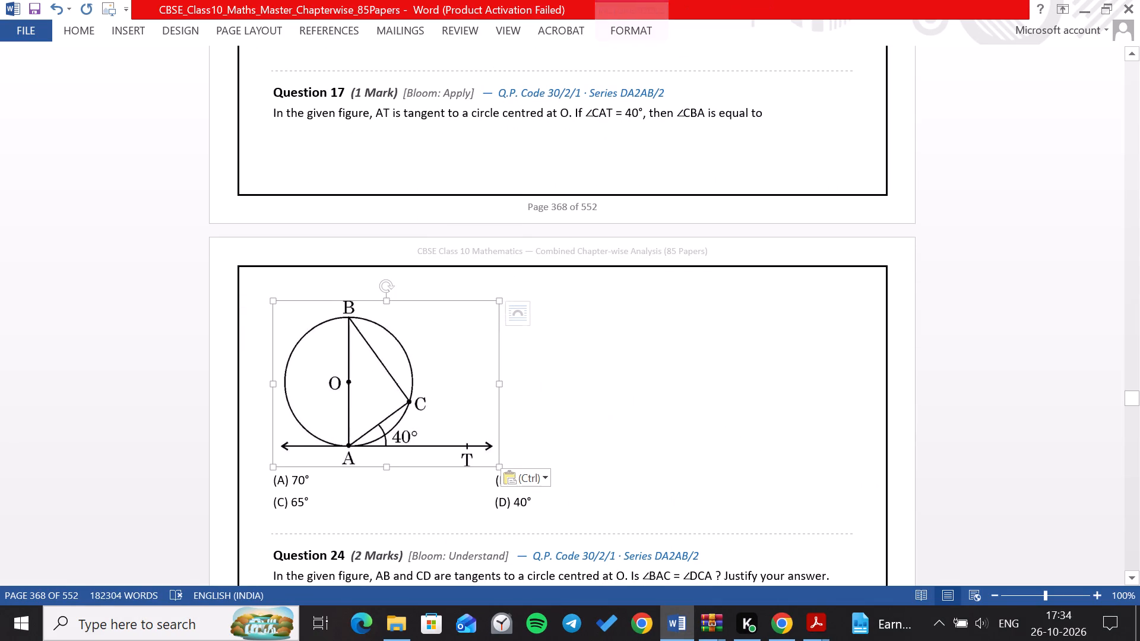
drag(500, 467, 462, 426)
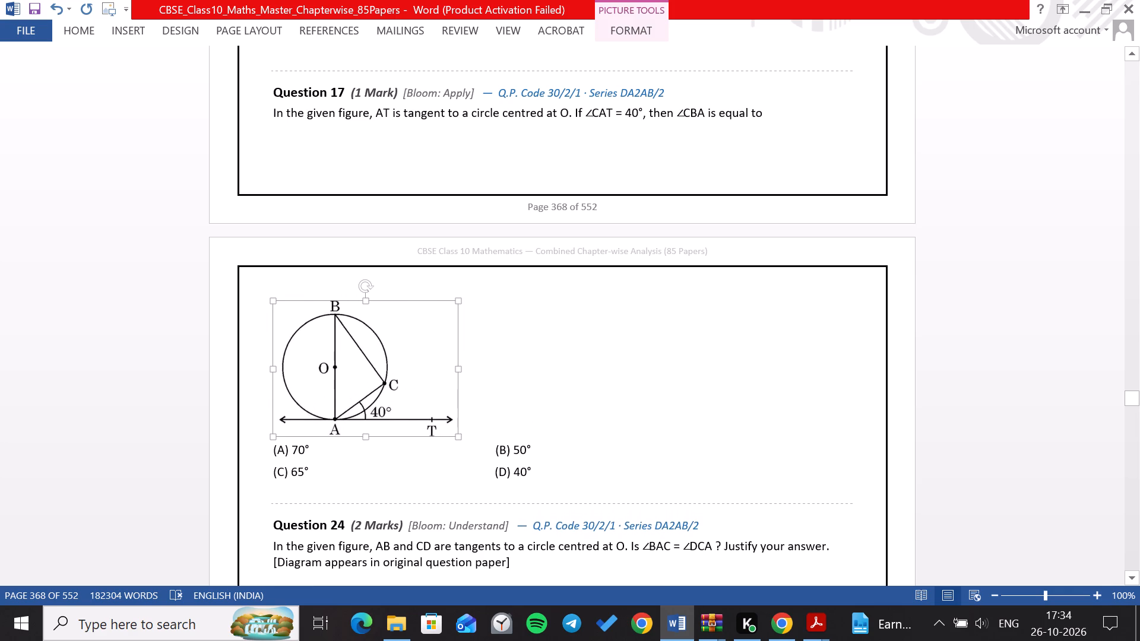
drag(462, 426, 461, 426)
click(79, 31)
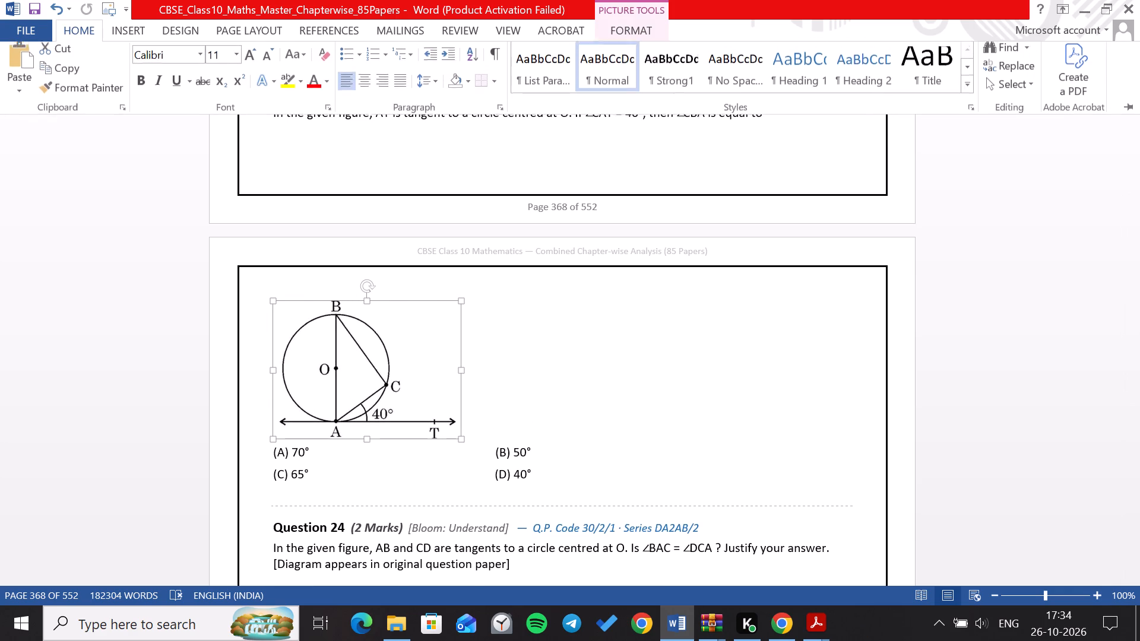
click(365, 90)
scroll(443, 205, down, 15)
scroll(466, 319, down, 6)
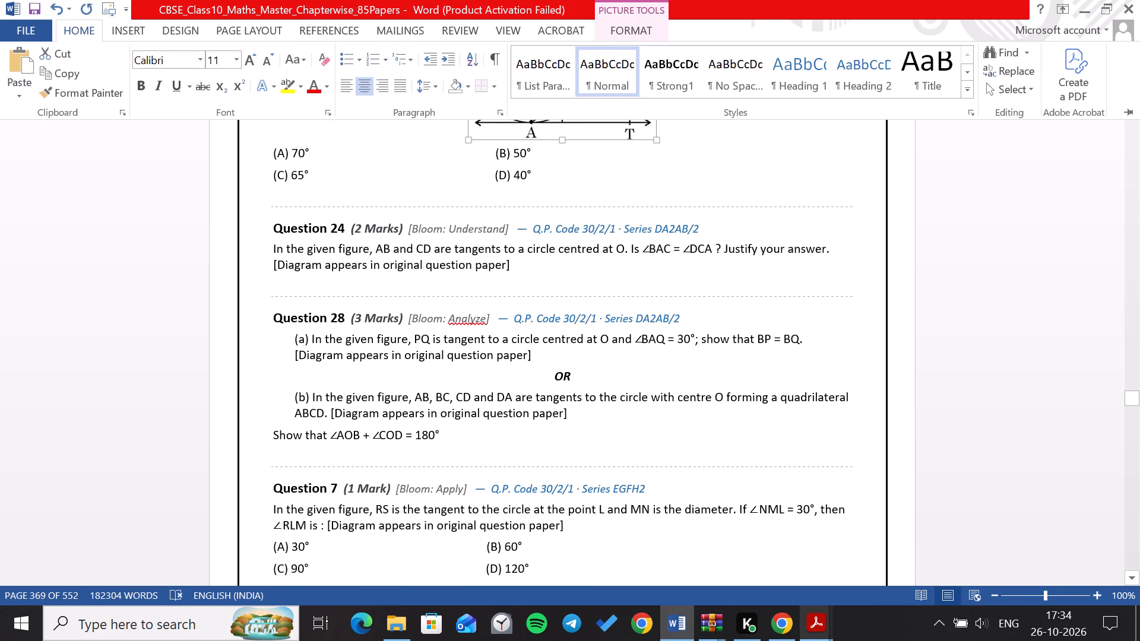
Find Question 24 on page 8 of the 30-2-1 paper in Acrobat and capture its figure of tangents AB and CD.
click(901, 556)
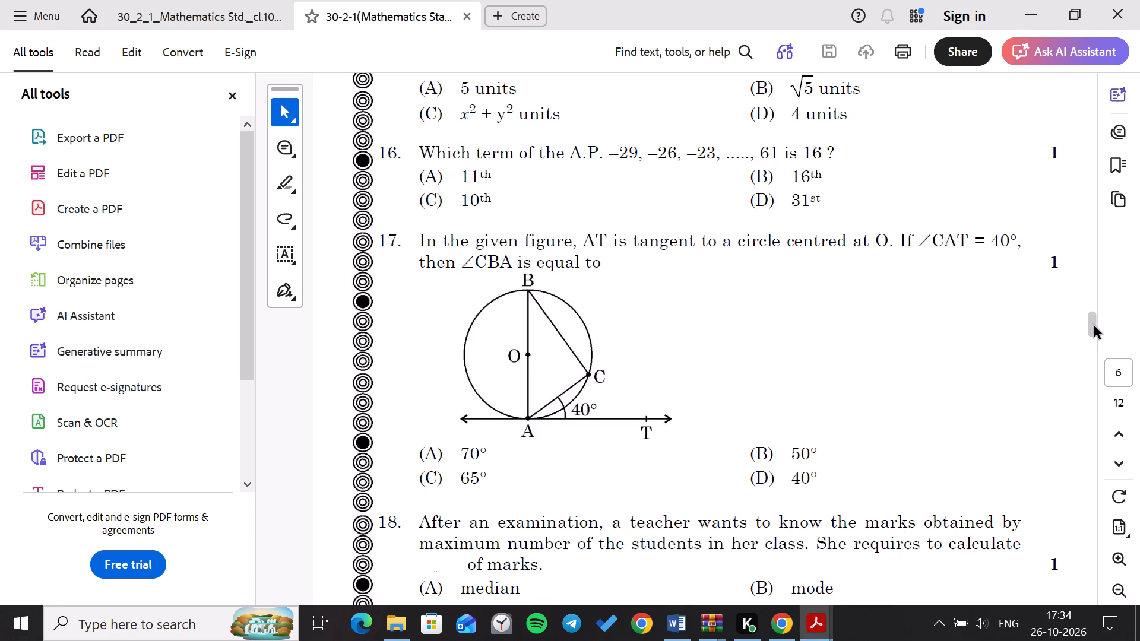
drag(1094, 326, 1095, 399)
key(shift+super+s)
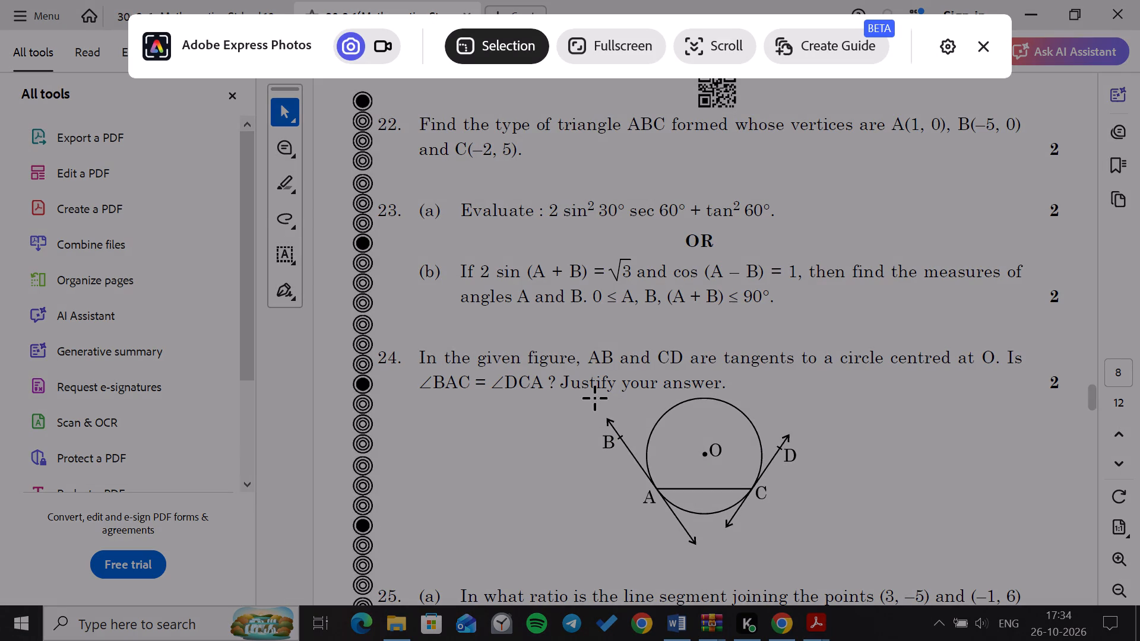
drag(598, 393, 803, 551)
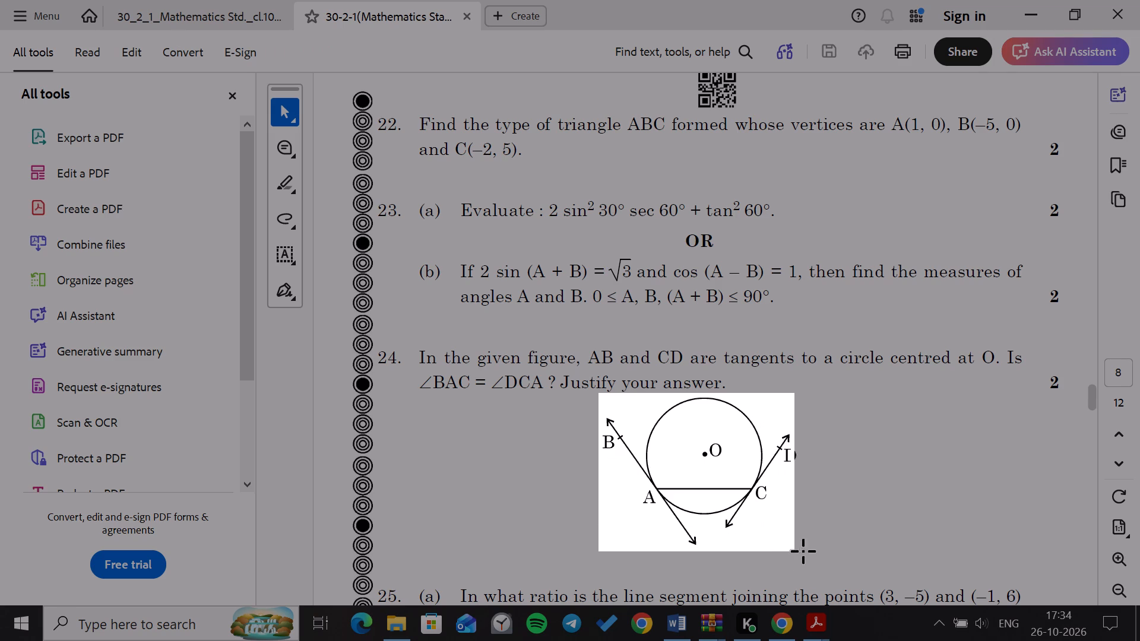
drag(803, 551, 809, 551)
In Word, replace the diagram placeholder of Question 24 (Series DA2AB/2) with the captured figure on a new line and centre it.
click(680, 627)
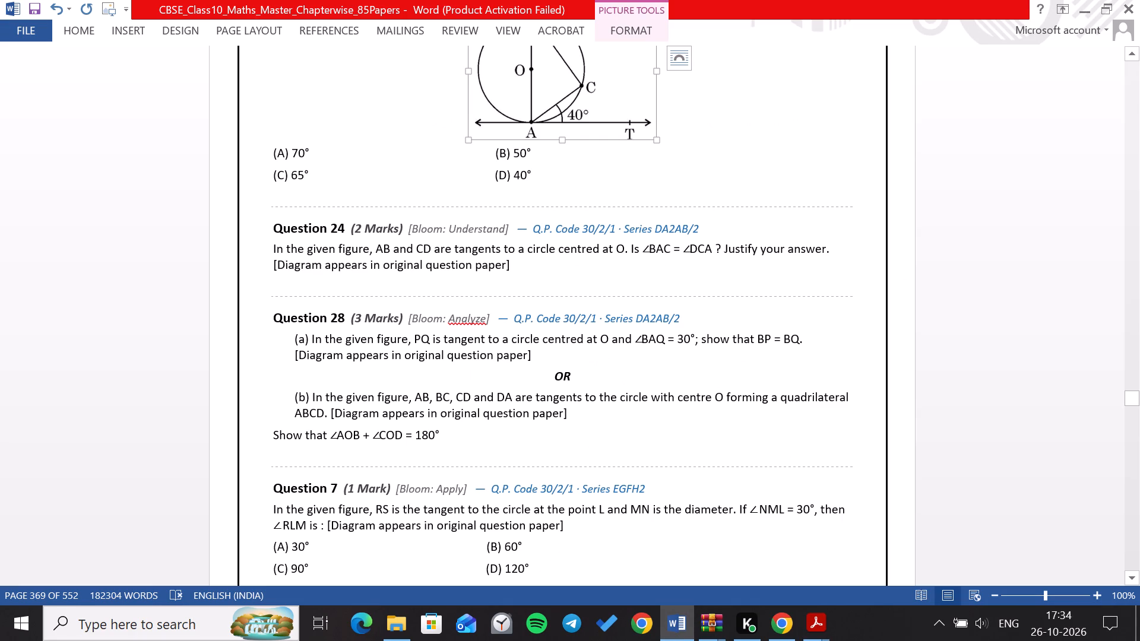
drag(274, 272, 520, 272)
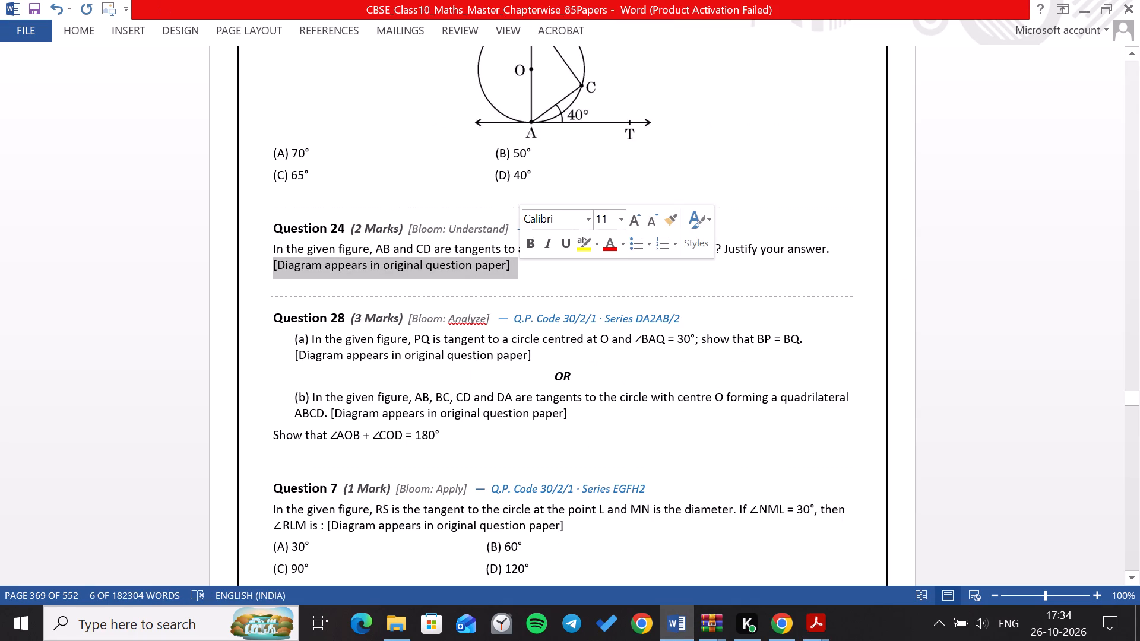
key(BackSpace)
key(Return)
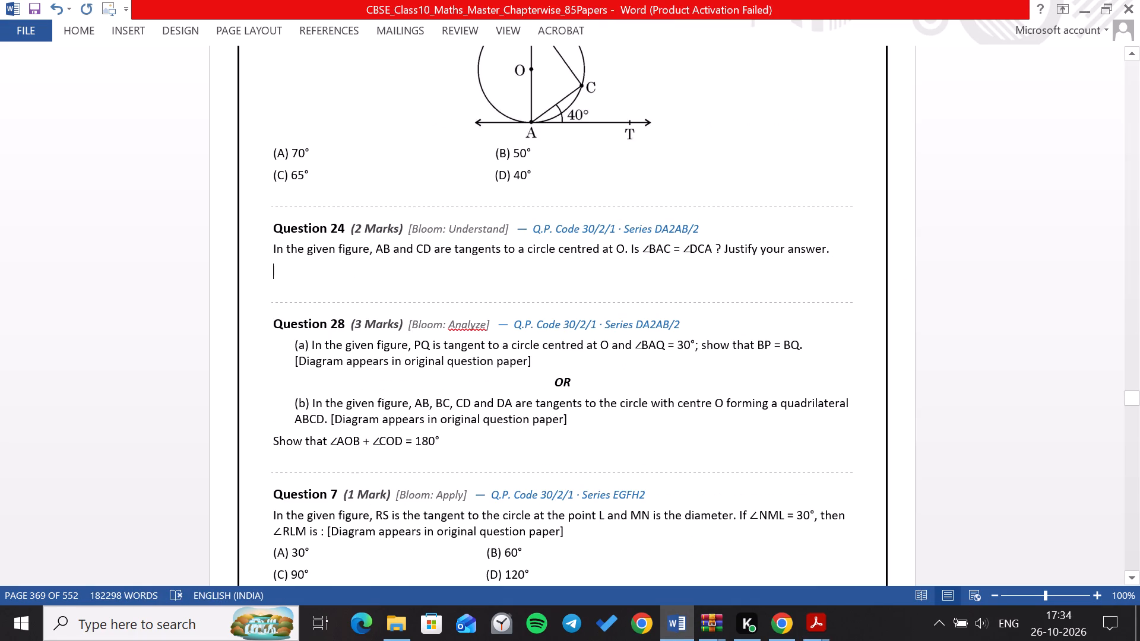
key(ctrl+v)
click(413, 358)
click(88, 23)
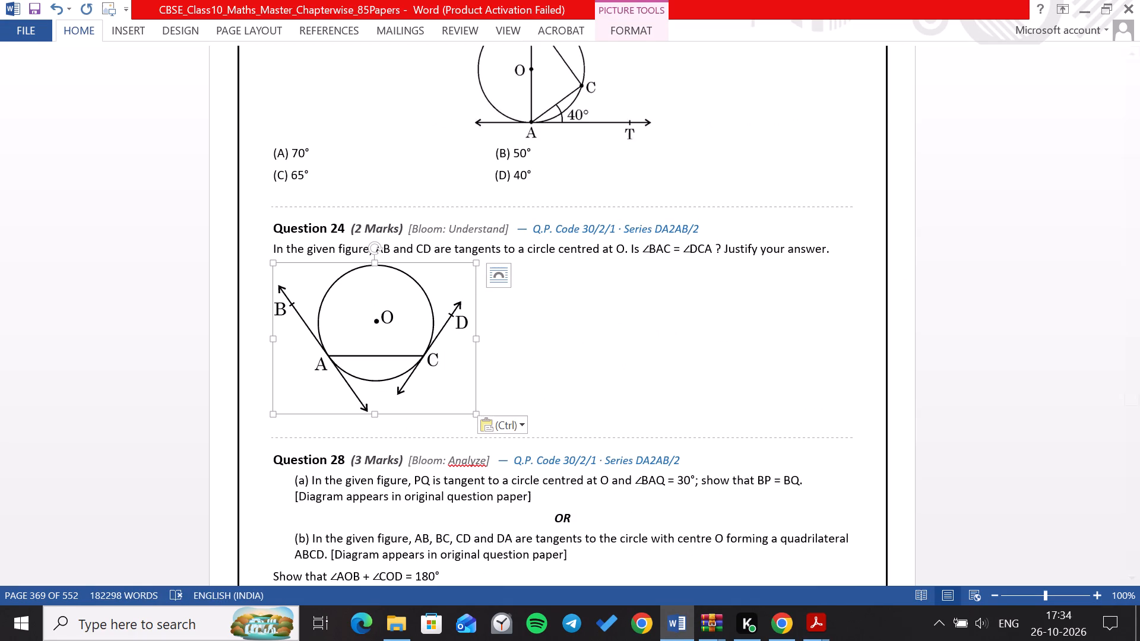
click(370, 81)
Find Question 28 on page 9 of the 30-2-1 paper in Acrobat and capture part (a)'s figure of tangent PQ with the 30° angle.
scroll(435, 264, down, 15)
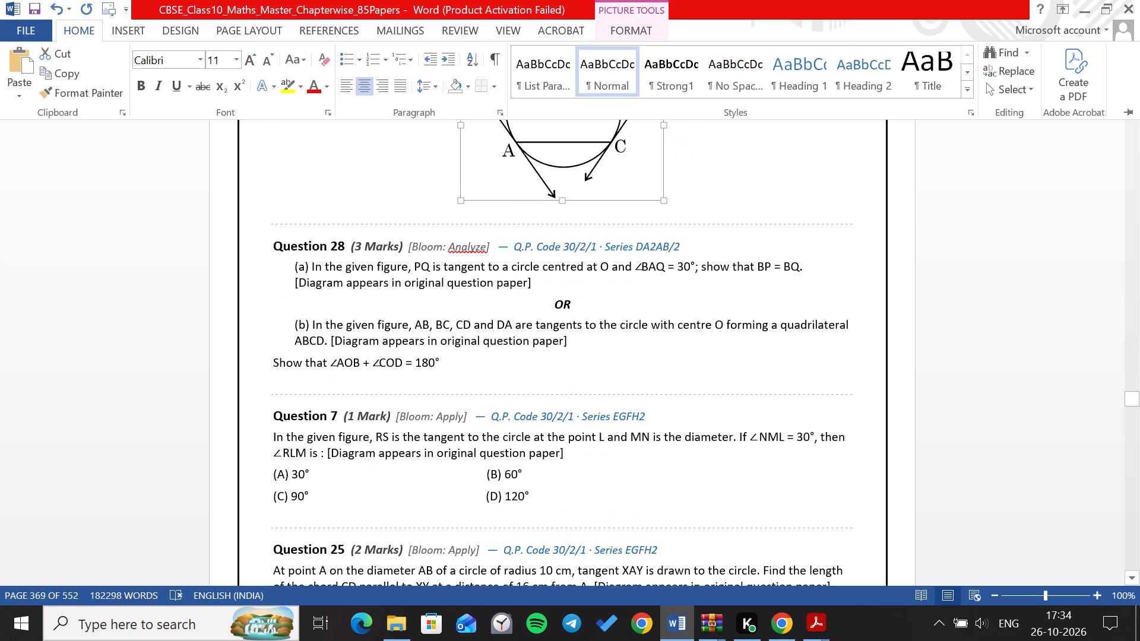
scroll(427, 335, down, 3)
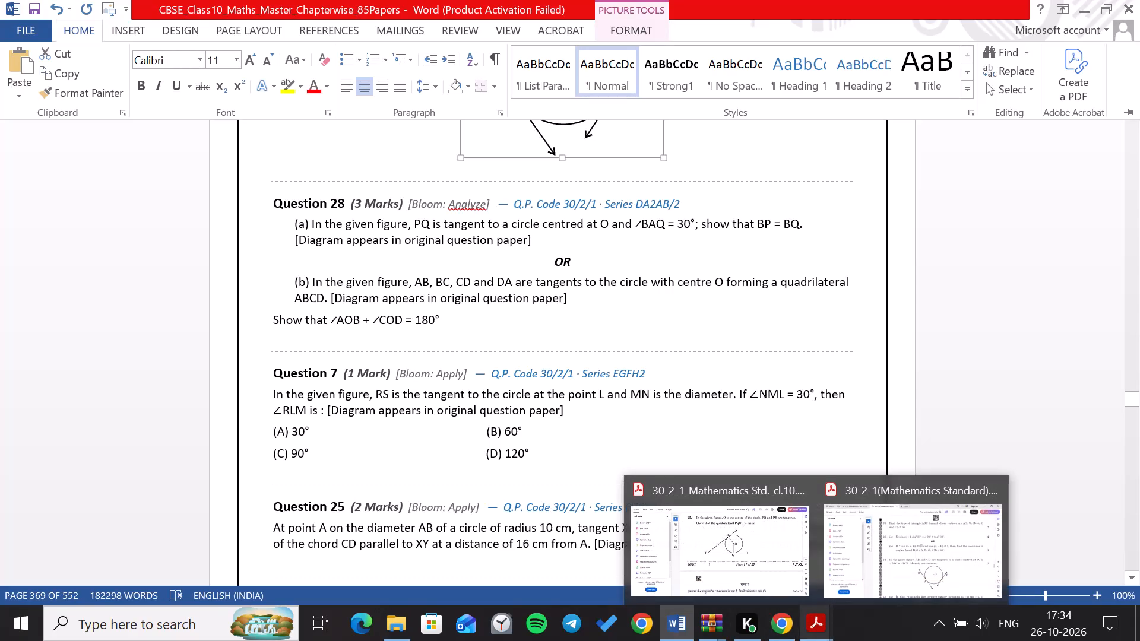
click(914, 570)
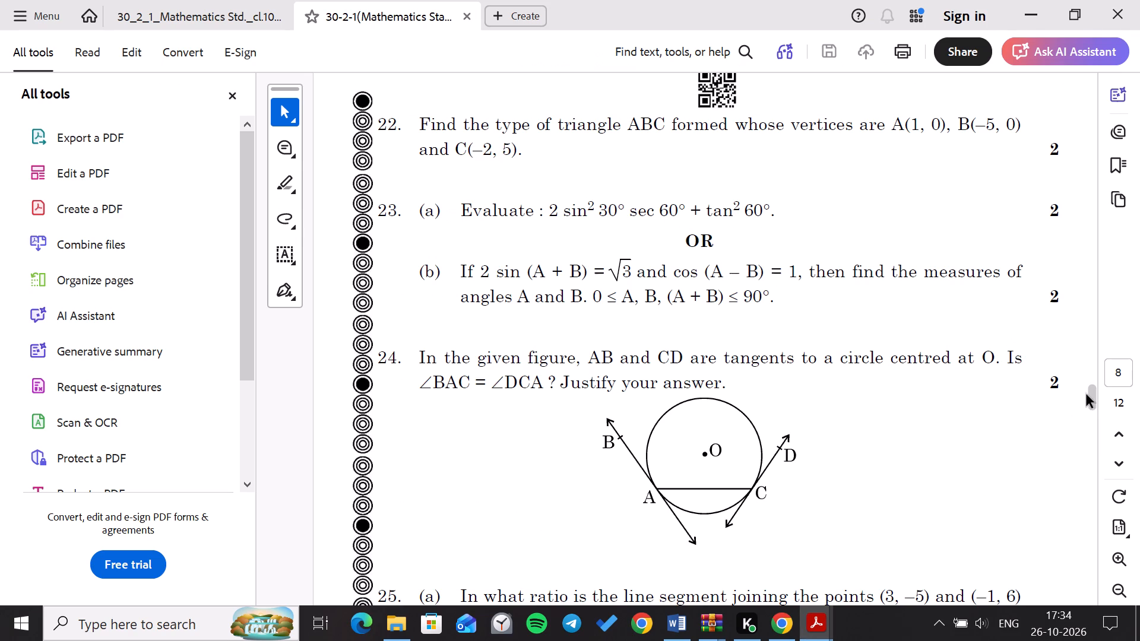
drag(1088, 393, 1087, 445)
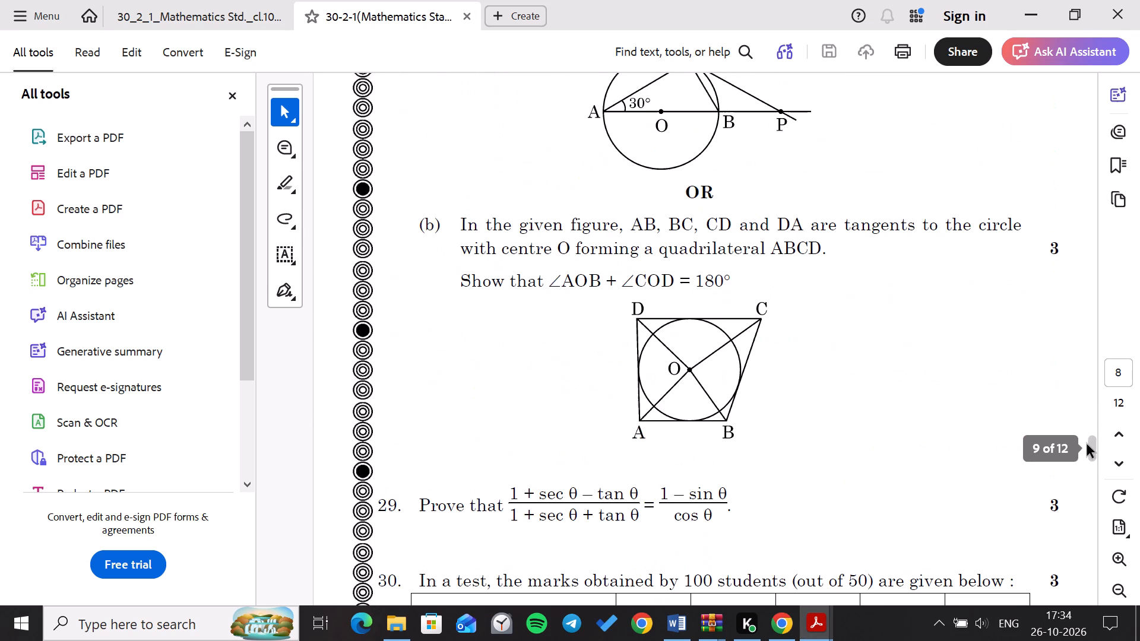
drag(1087, 445, 1087, 439)
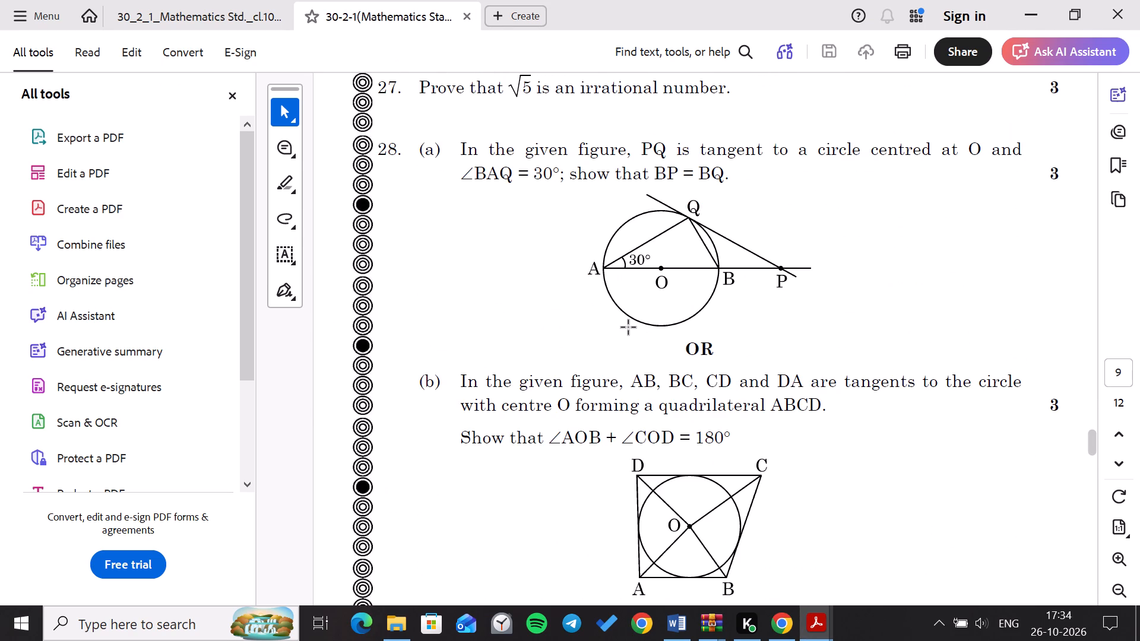
key(shift+super+s)
drag(575, 189, 622, 263)
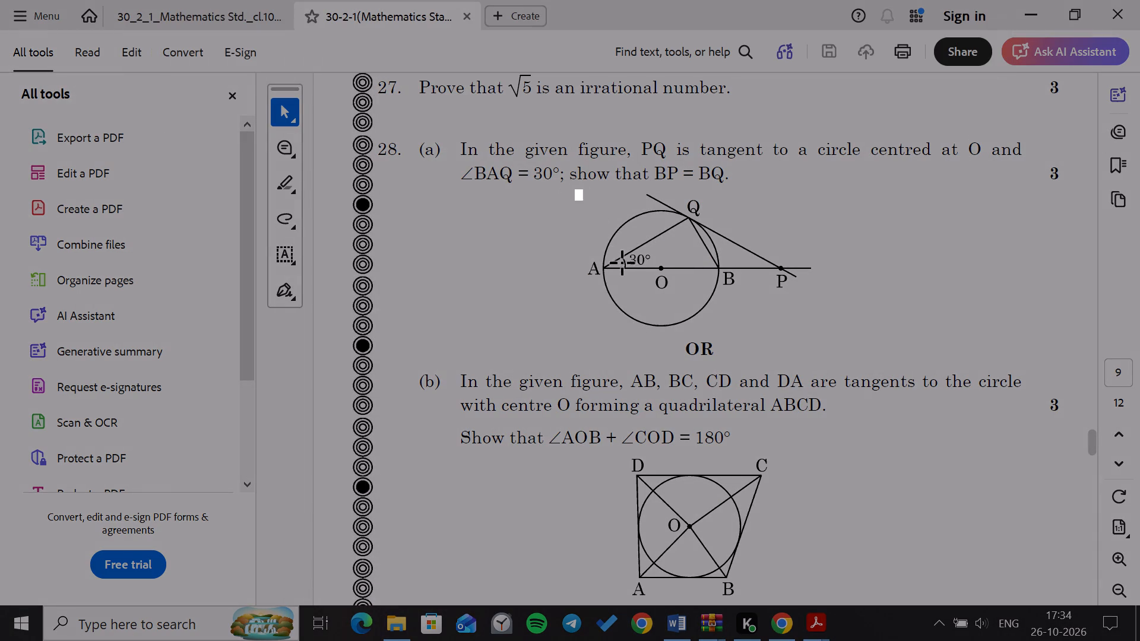
drag(622, 263, 825, 334)
In Word, replace the placeholder of Question 28 (a) with the captured figure on a new line, undoing the automatic list numbering.
click(684, 626)
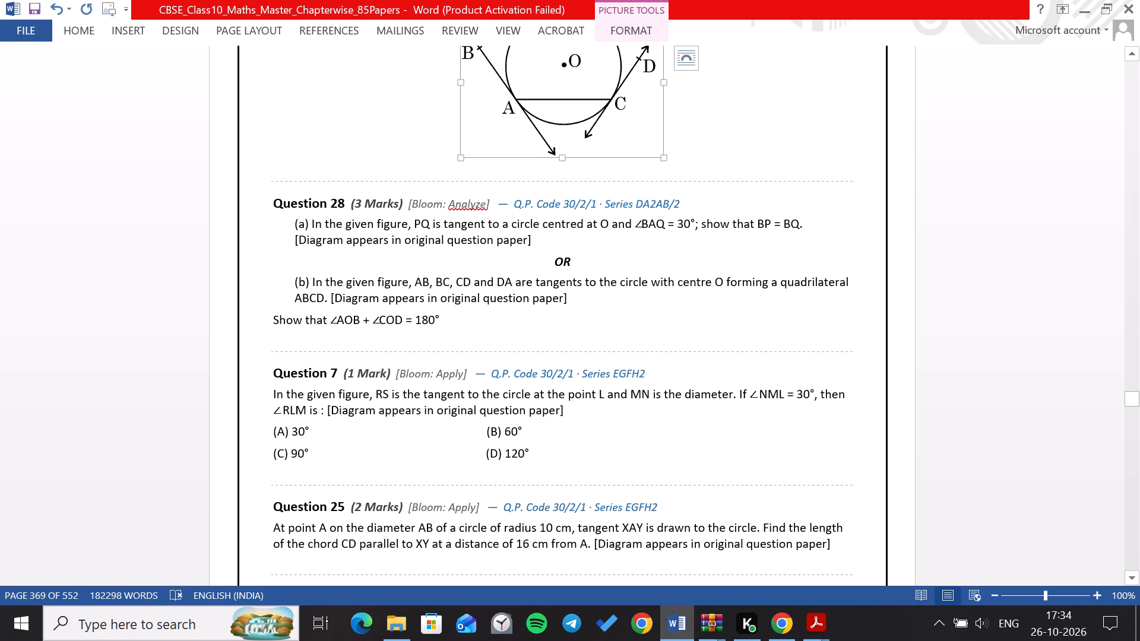
drag(291, 236, 536, 237)
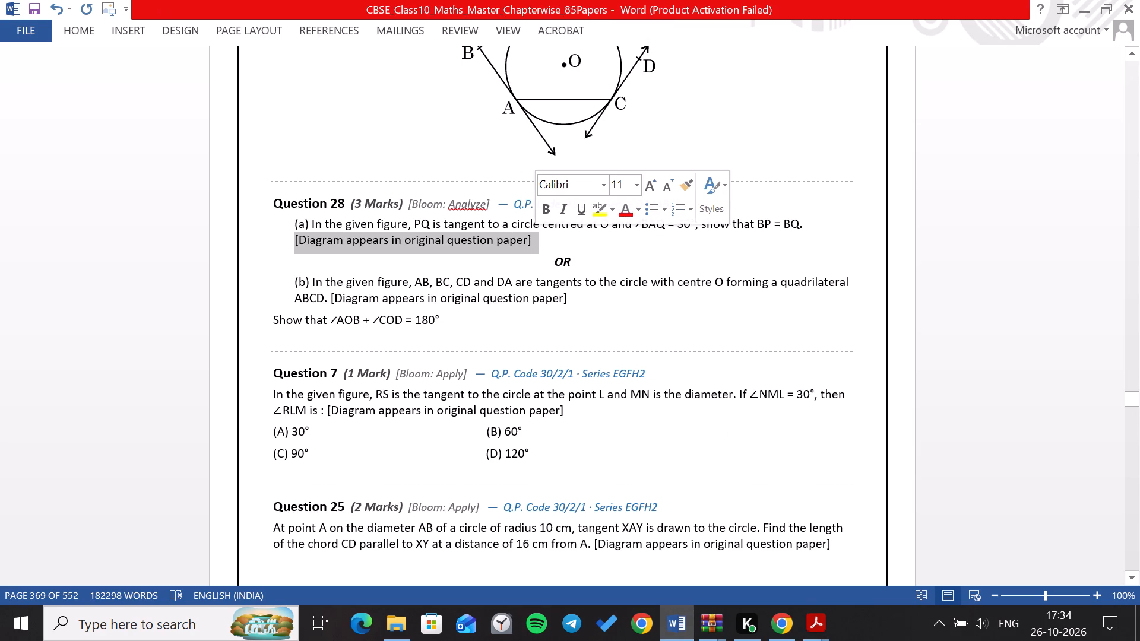
key(BackSpace)
key(Return)
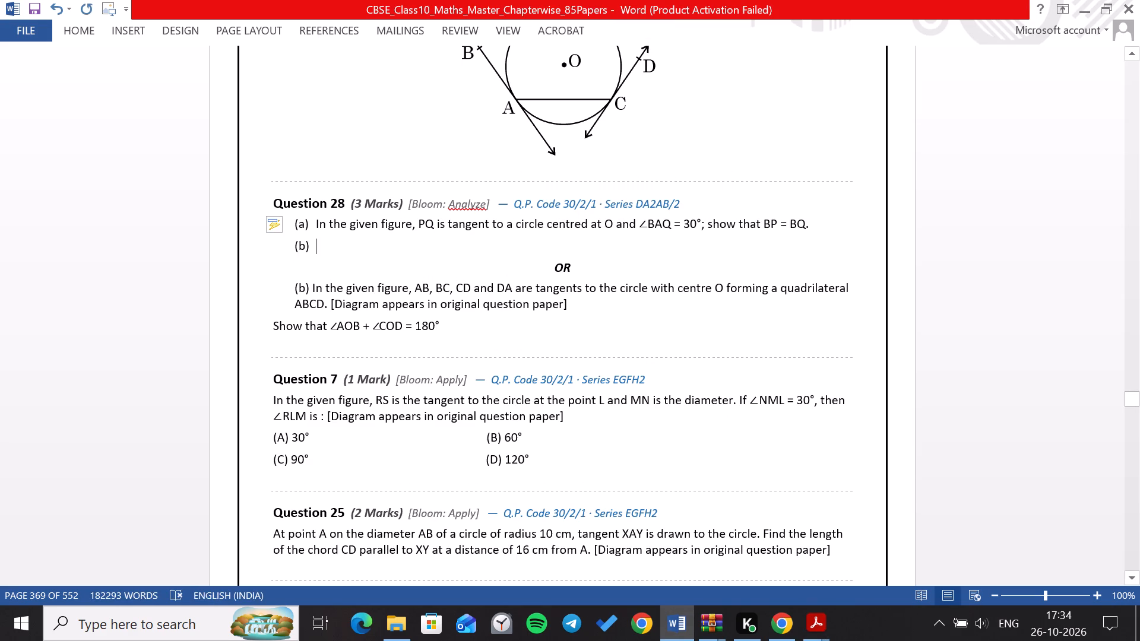
key(ctrl+z)
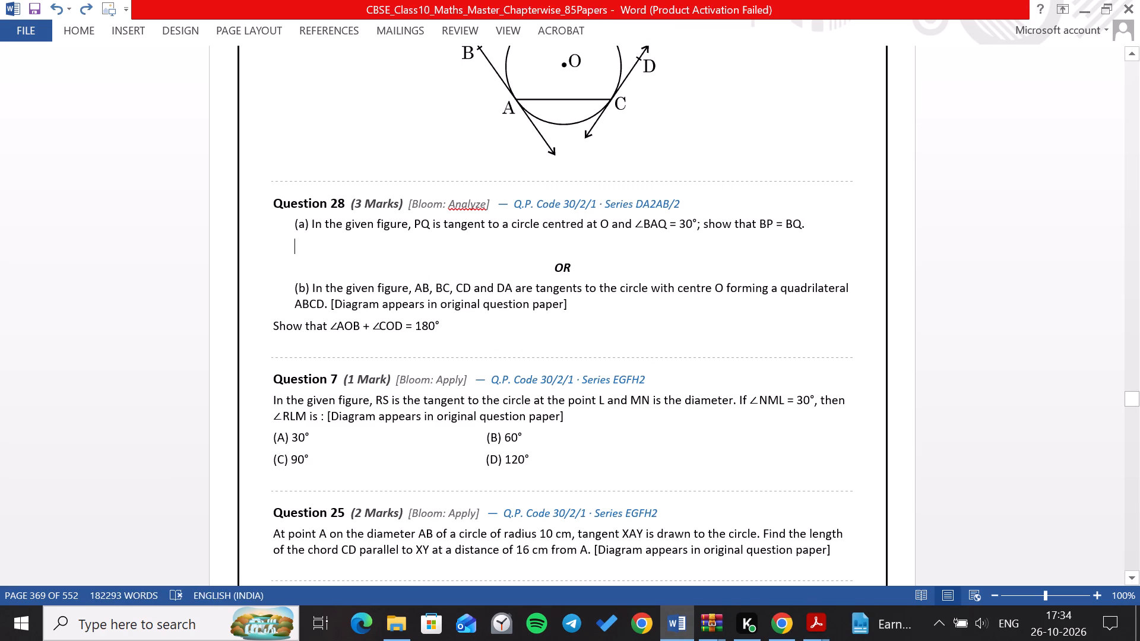
key(ctrl+v)
Centre the Question 28 (a) figure and shrink it to roughly five sixths of its size.
scroll(352, 260, down, 6)
click(369, 256)
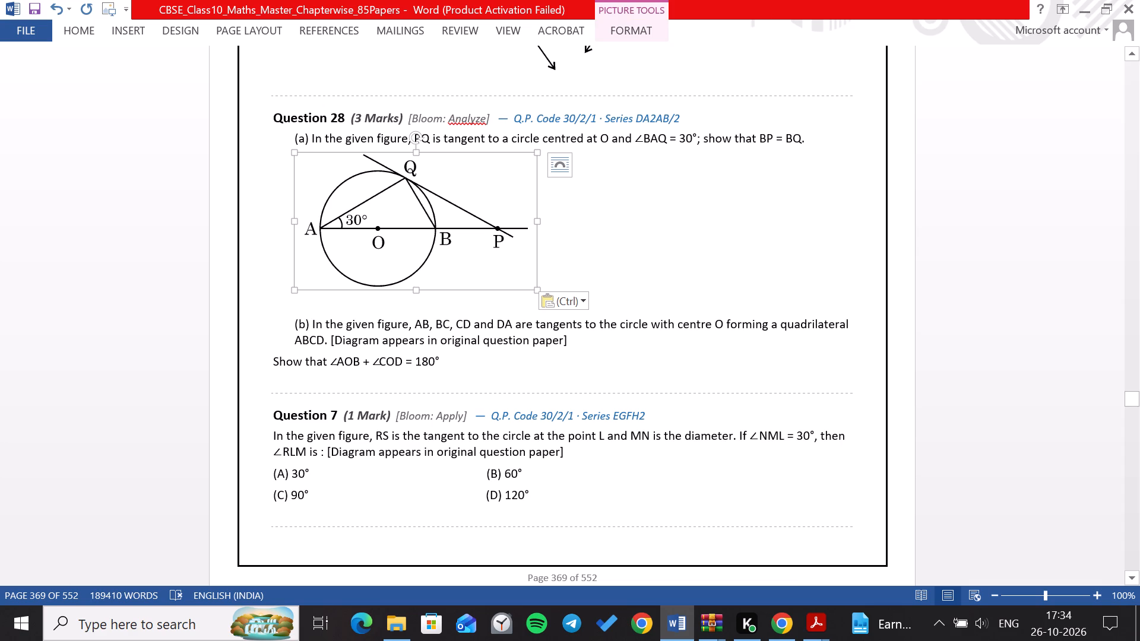
click(62, 22)
click(360, 90)
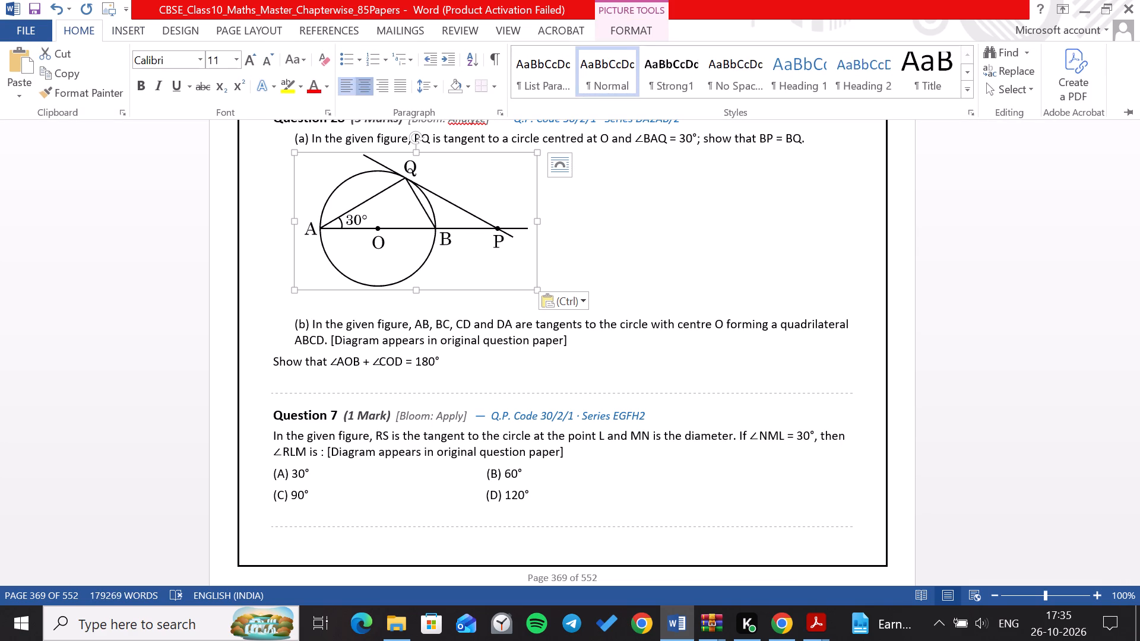
scroll(568, 332, down, 3)
click(694, 245)
drag(694, 245, 657, 218)
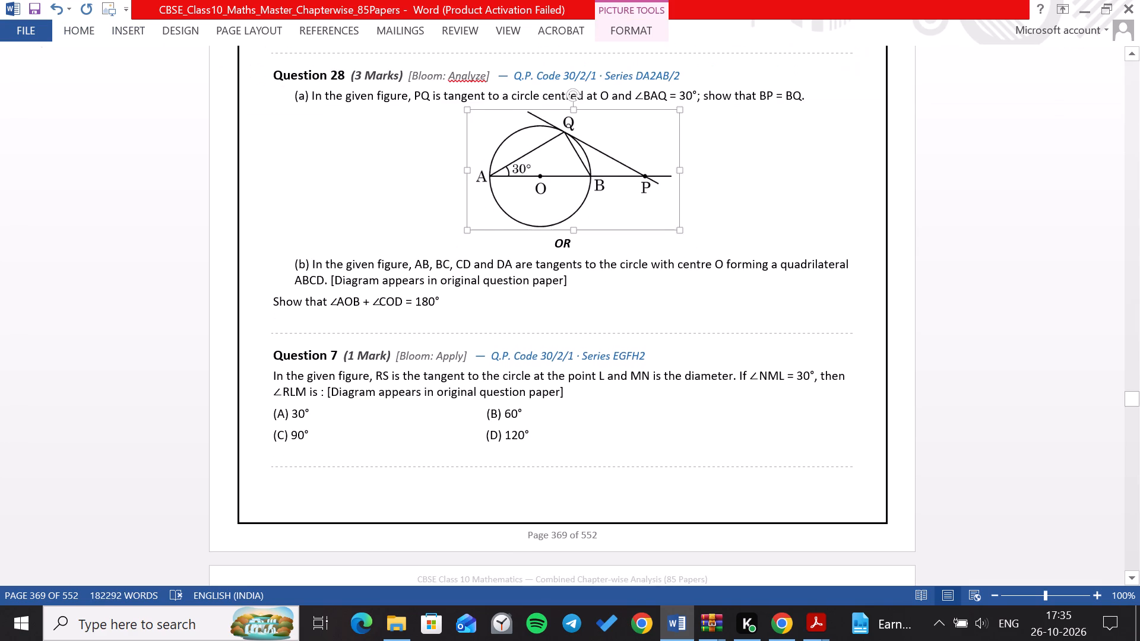
drag(657, 218, 655, 214)
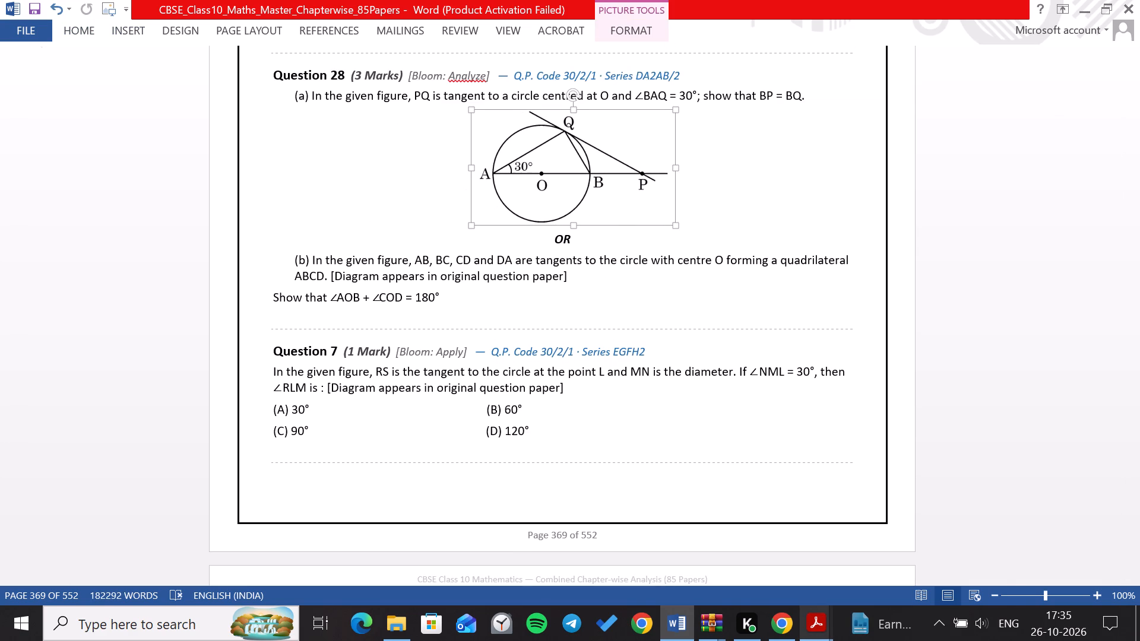
In Acrobat, capture the Question 28 (b) figure of quadrilateral ABCD around the circle centred at O.
click(894, 565)
scroll(860, 526, down, 4)
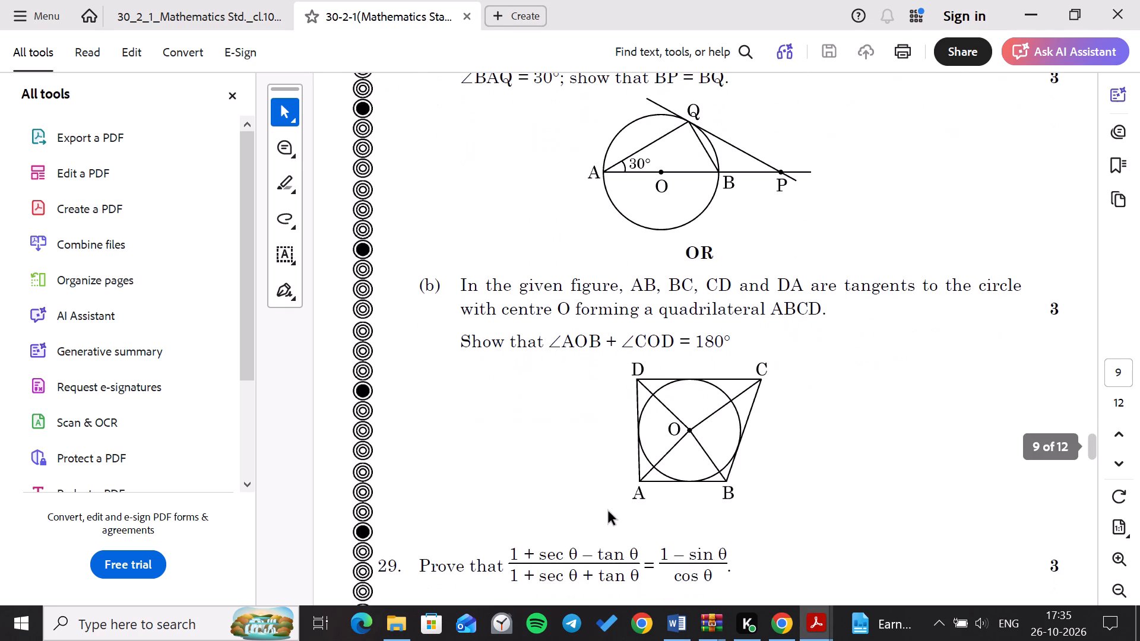
key(shift+super+s)
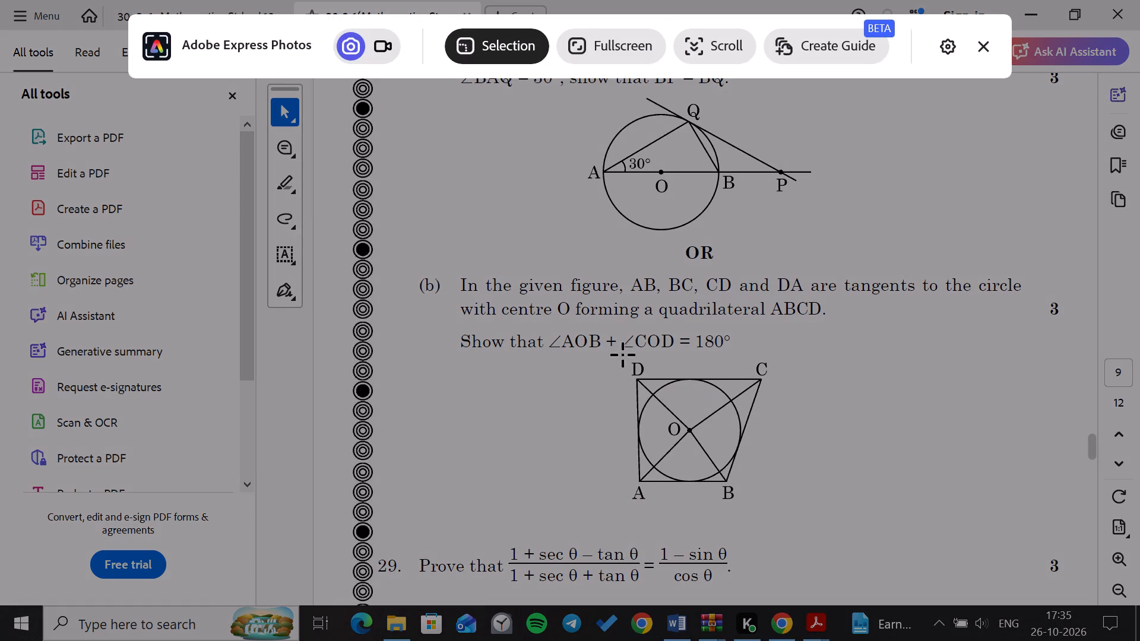
drag(623, 355, 784, 505)
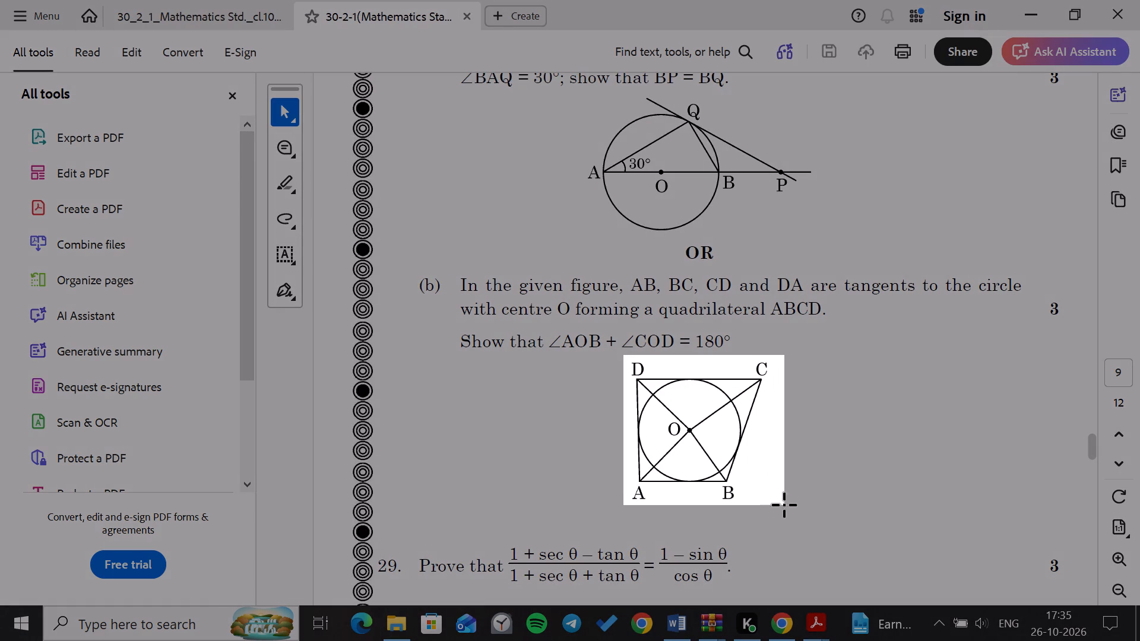
drag(784, 505, 772, 505)
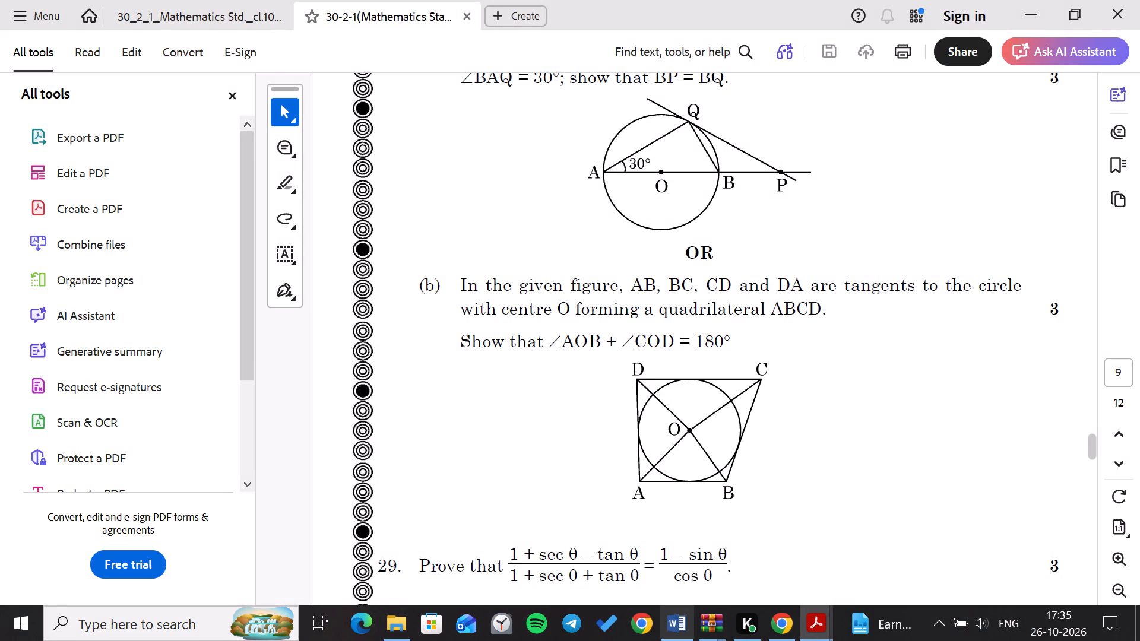
In Word, replace the placeholder of Question 28 (b) with the captured figure on its own line without automatic numbering, and centre it.
click(676, 620)
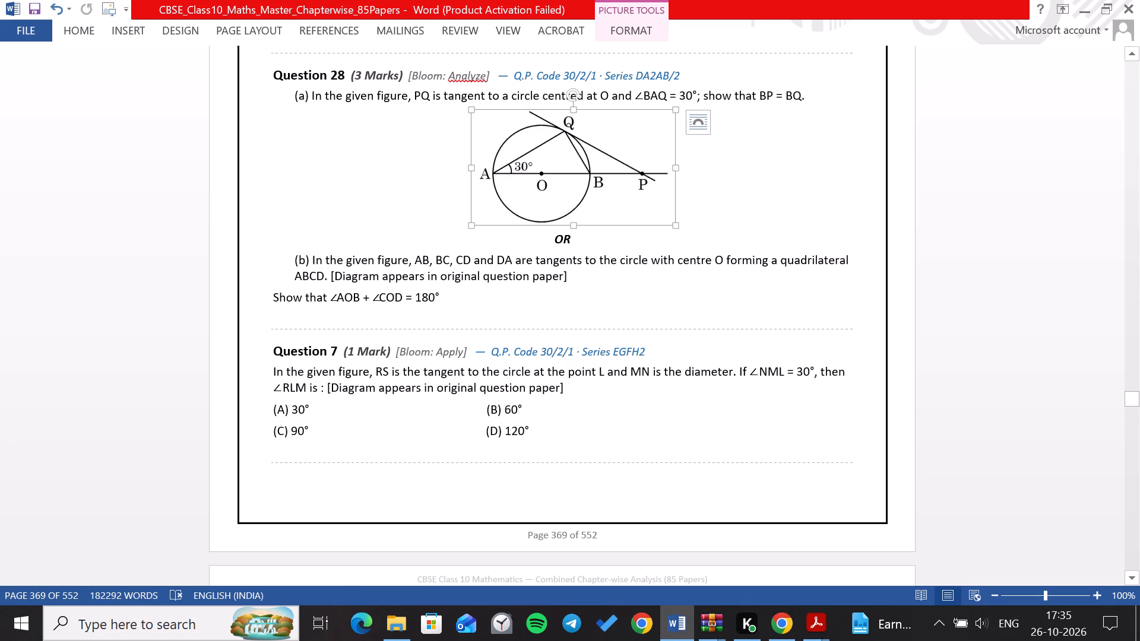
drag(330, 277, 575, 272)
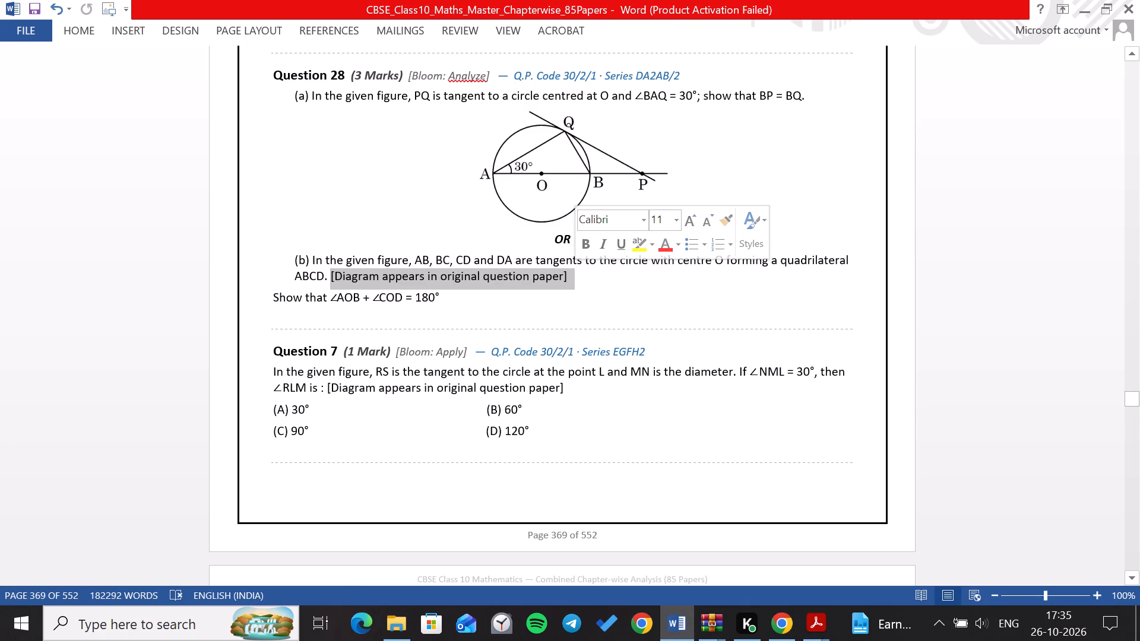
key(BackSpace)
key(Return)
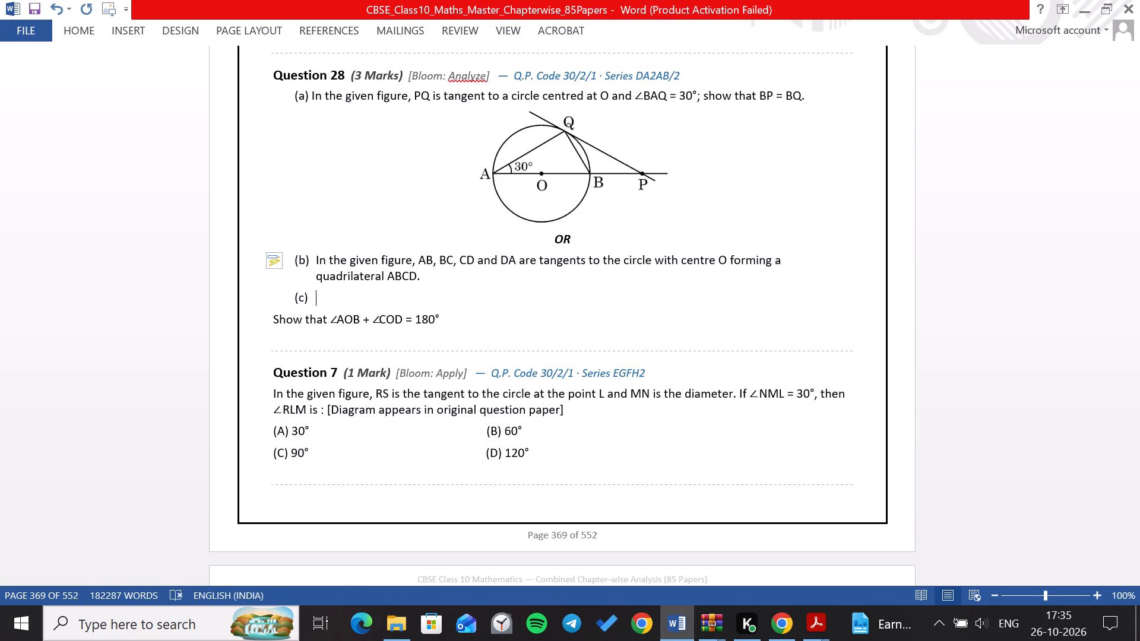
key(ctrl+z)
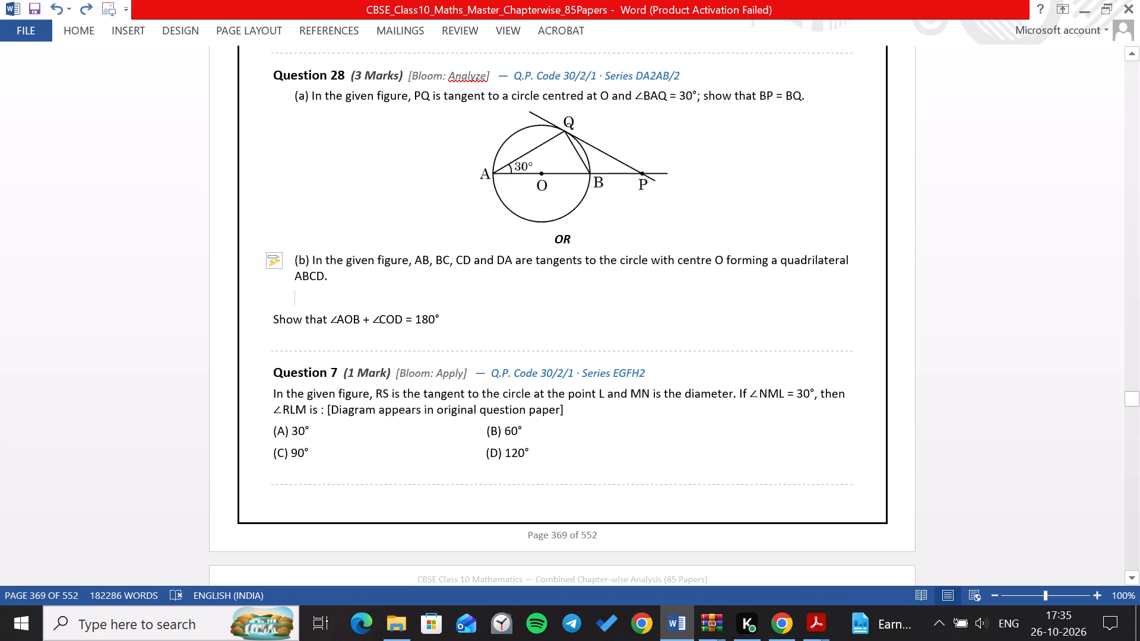
key(ctrl+v)
scroll(517, 335, down, 4)
click(367, 314)
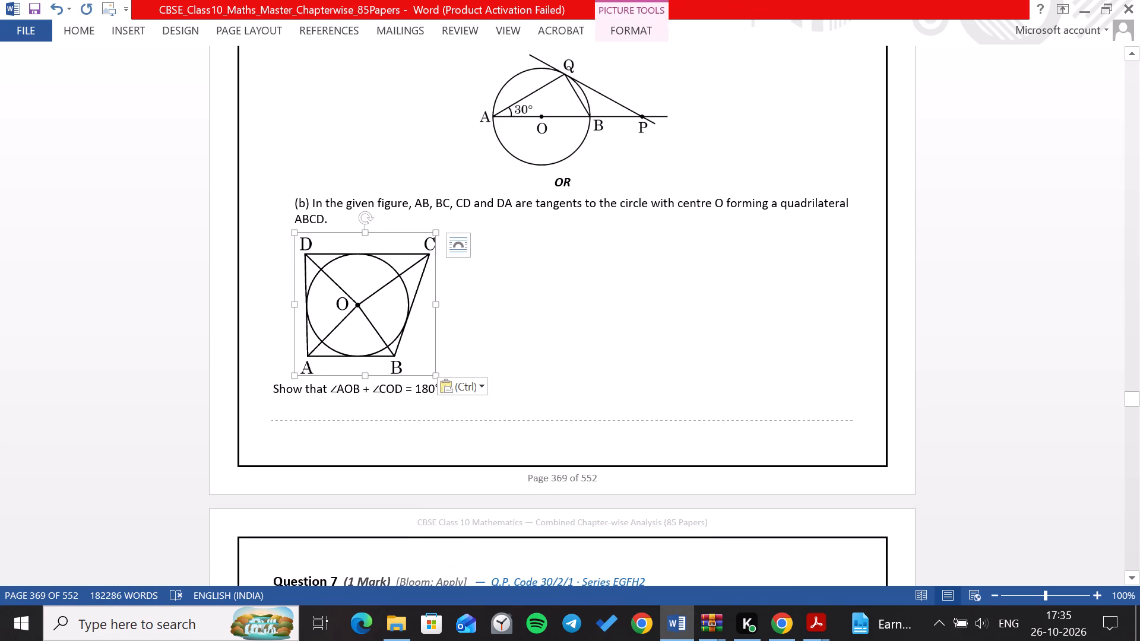
click(76, 31)
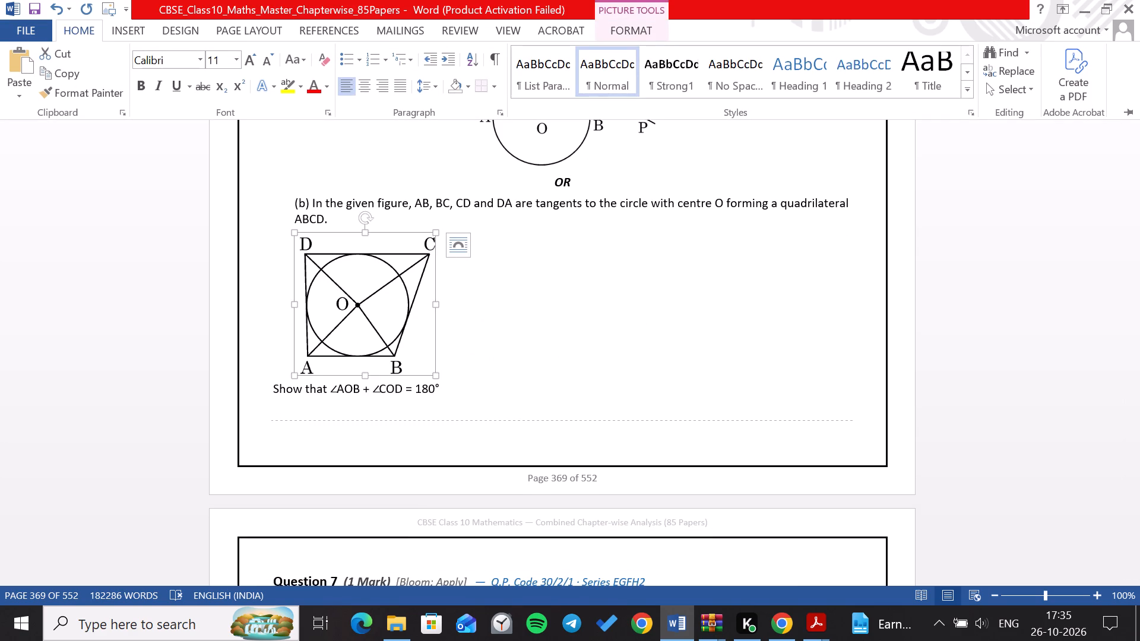
click(369, 84)
Indent the line "Show that ∠AOB + ∠COD = 180°" below the Question 28 (b) figure with 13 spaces.
click(262, 388)
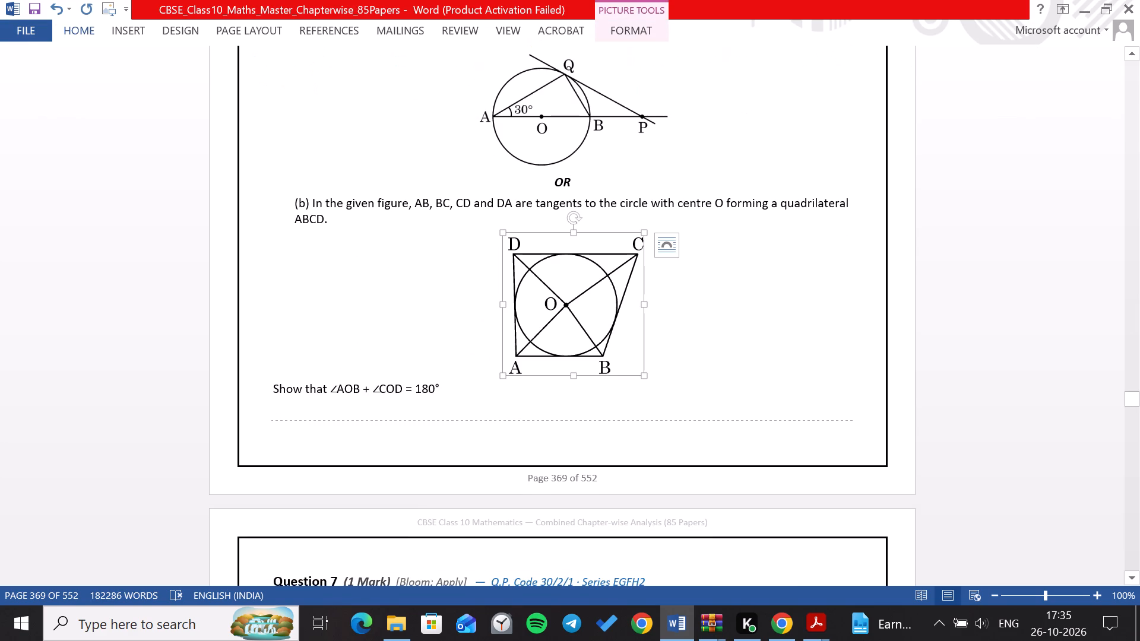
click(268, 388)
key(space)
key(space)
key(space)
key(space)
key(space)
key(space)
key(space)
key(space)
key(space)
key(space)
key(space)
key(space)
key(space)
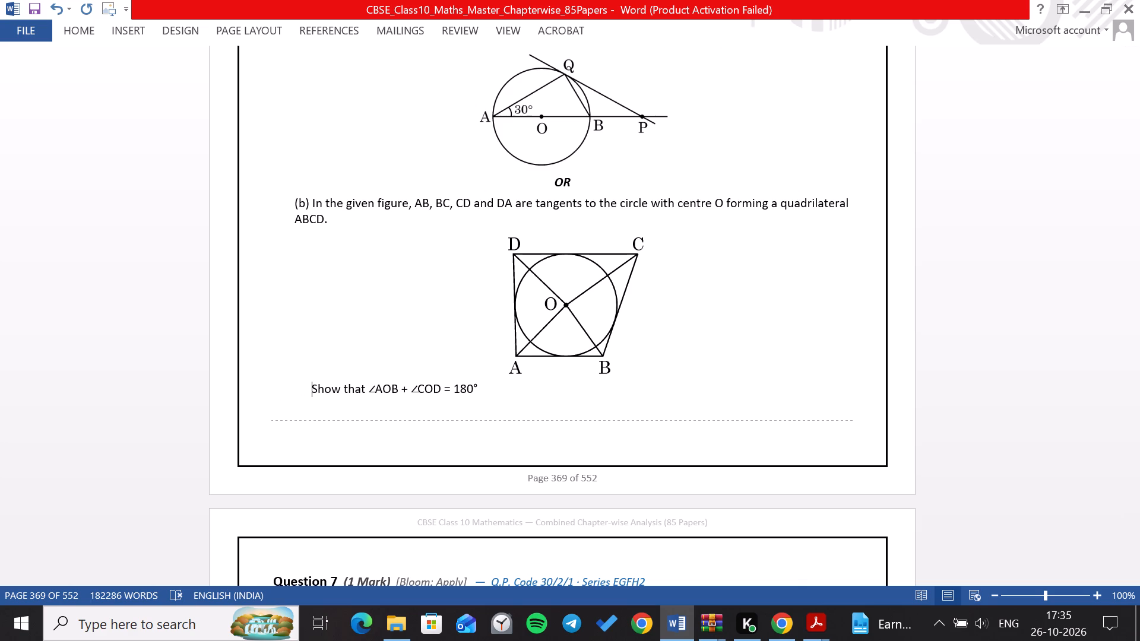
Open the 30-2-1 Mathematics Standard paper from the GEH archive for Question 7 of Series EGFH2.
scroll(524, 343, down, 16)
scroll(524, 362, down, 8)
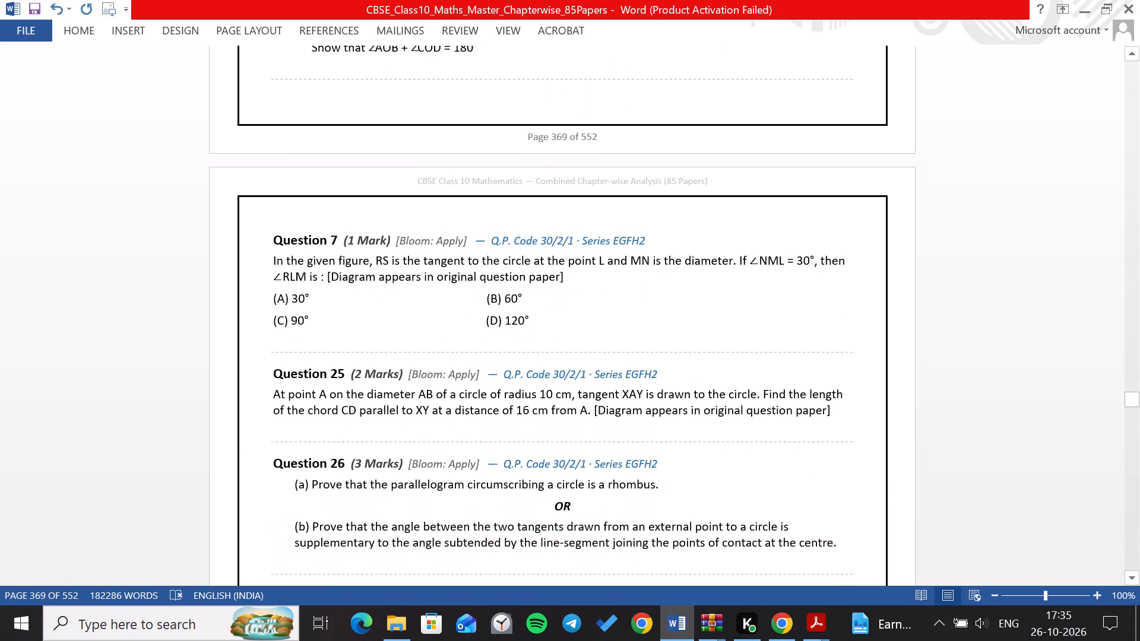
scroll(524, 365, down, 7)
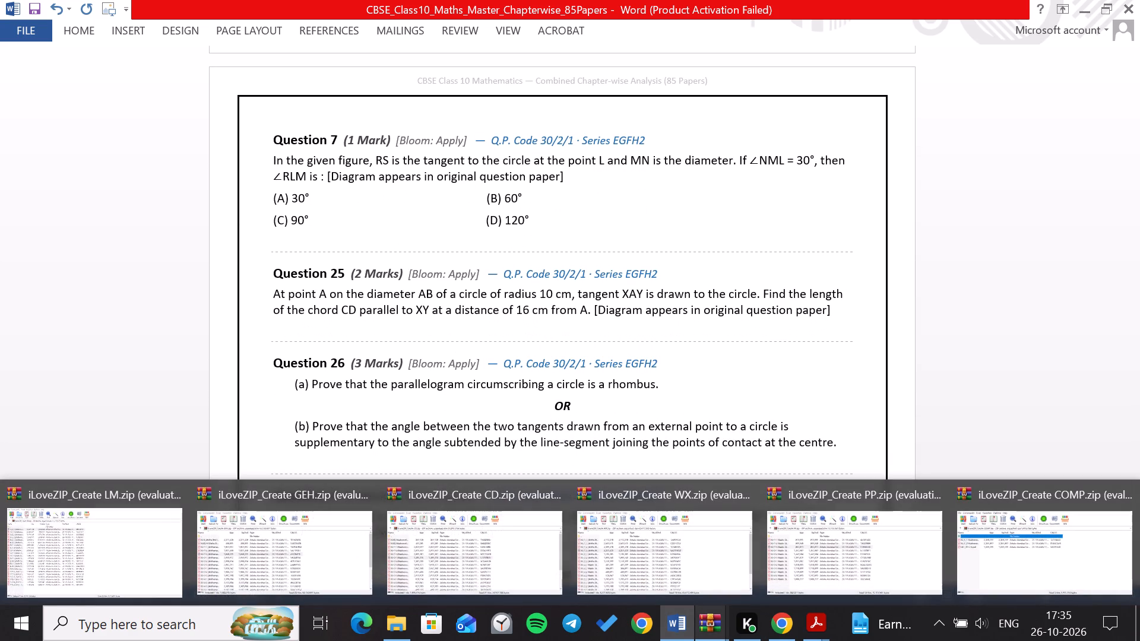
click(344, 561)
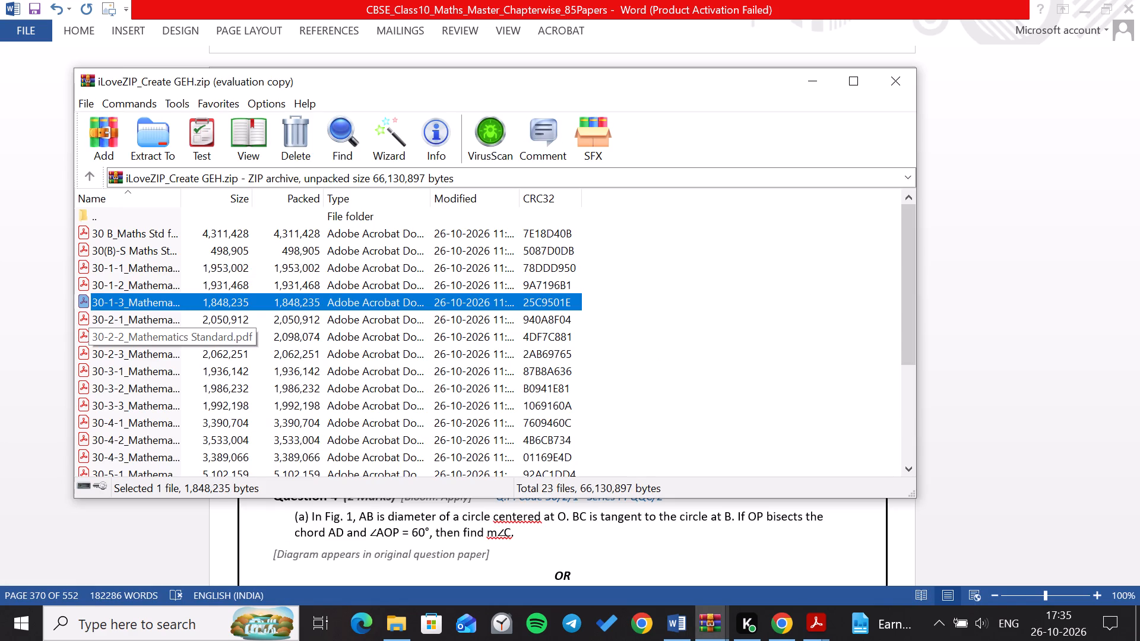
double_click(141, 315)
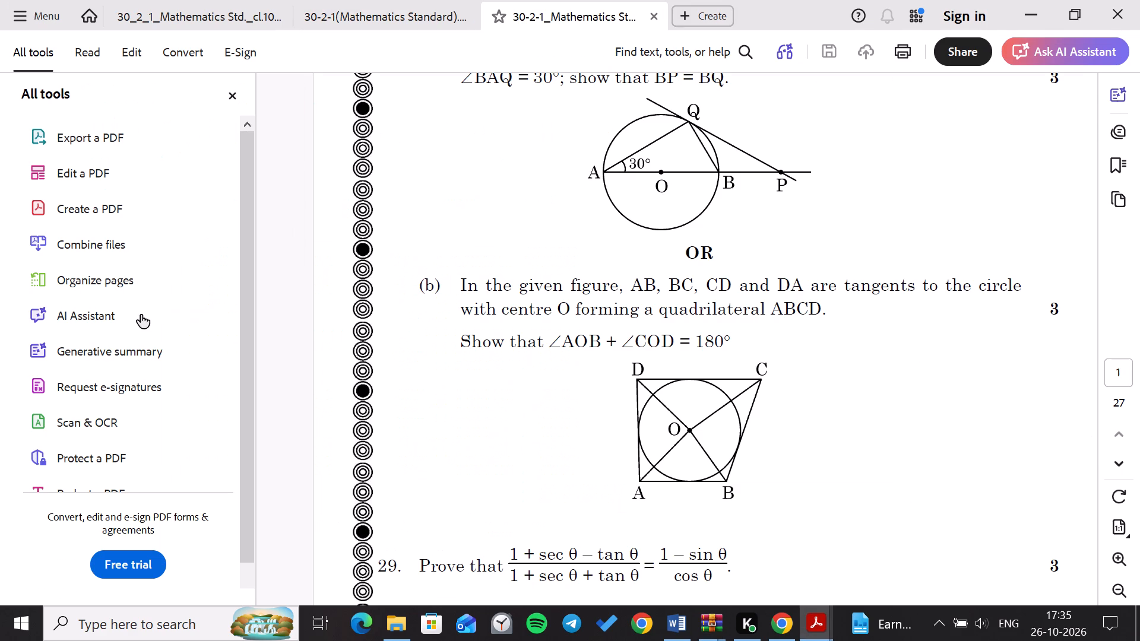
Capture the Question 7 figure of the circle with diameter MN and tangent RS from page 6 of the paper.
drag(1092, 83, 1092, 123)
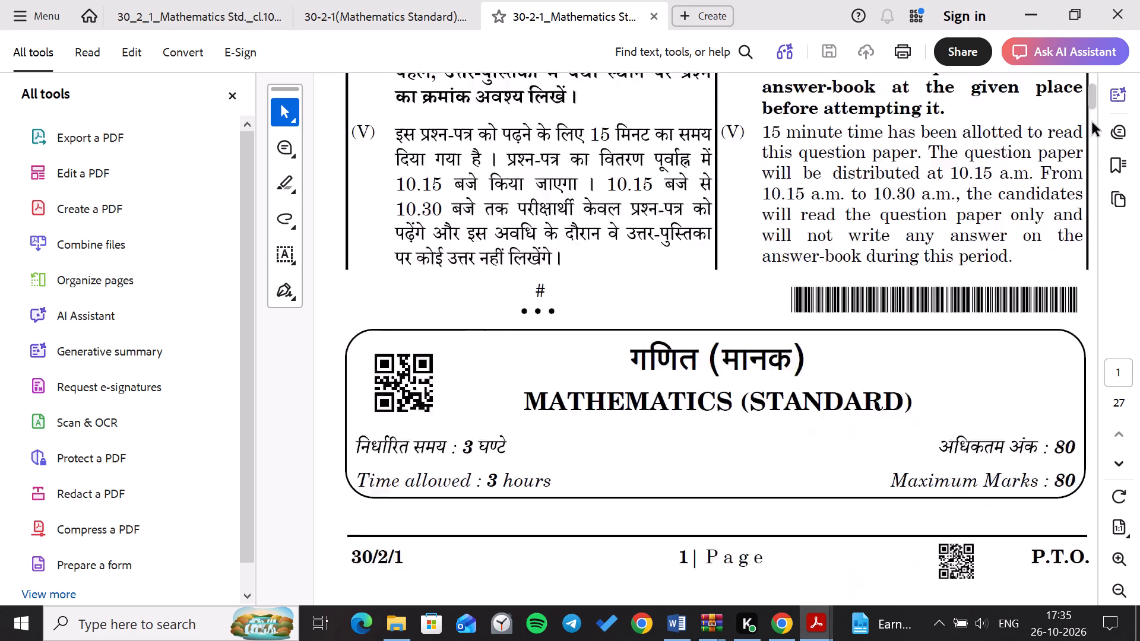
drag(1092, 123, 1092, 161)
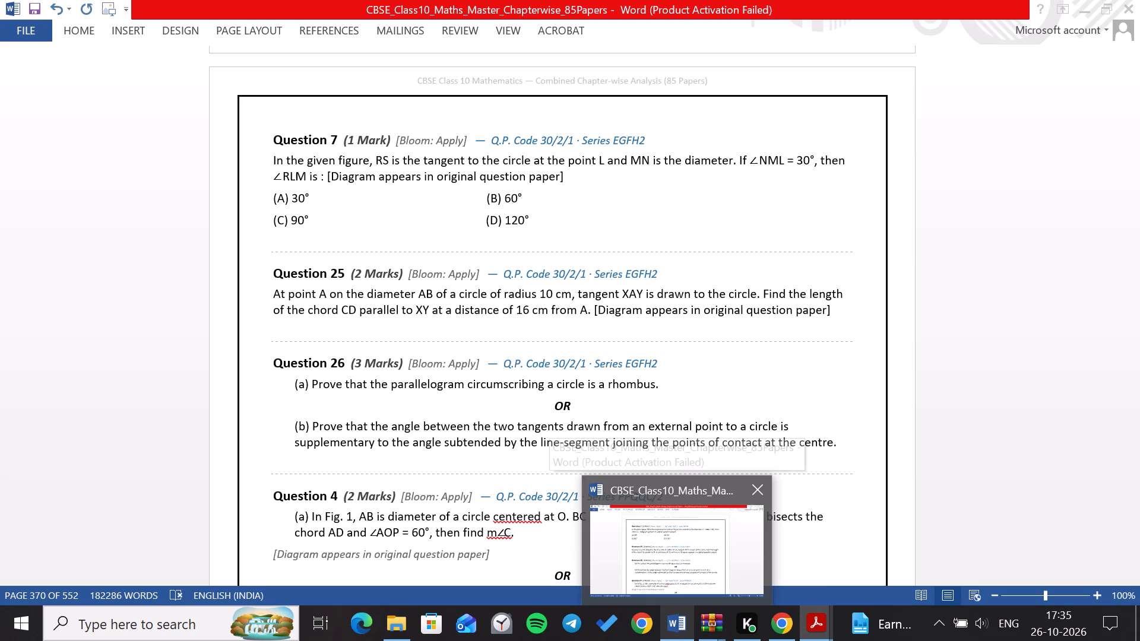
scroll(742, 380, down, 9)
scroll(743, 395, down, 14)
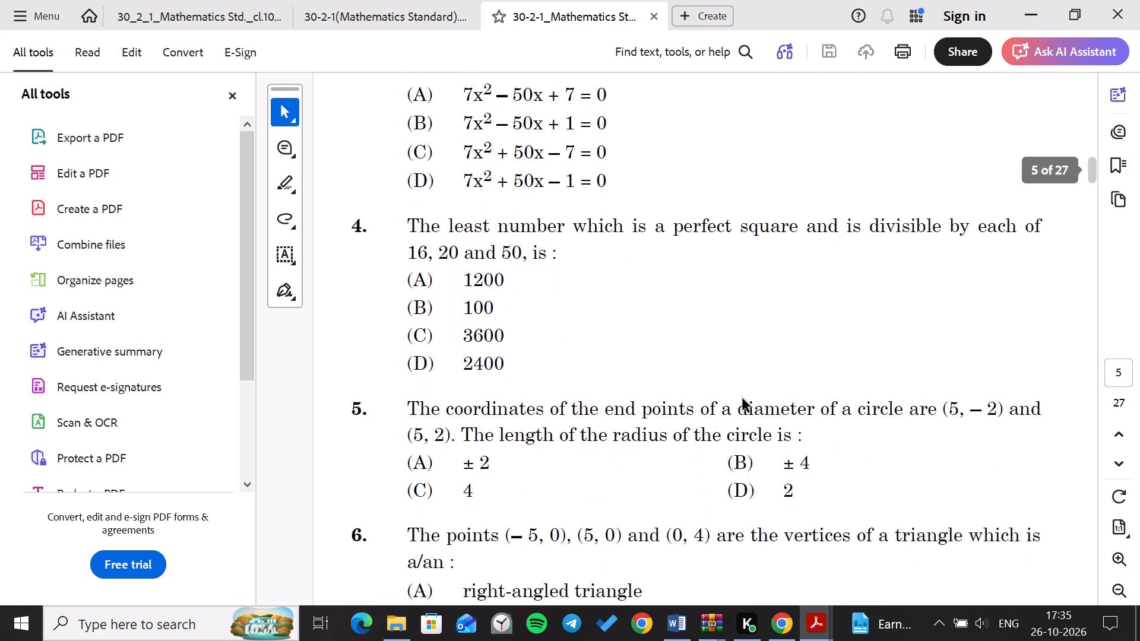
scroll(743, 399, down, 10)
scroll(743, 399, down, 17)
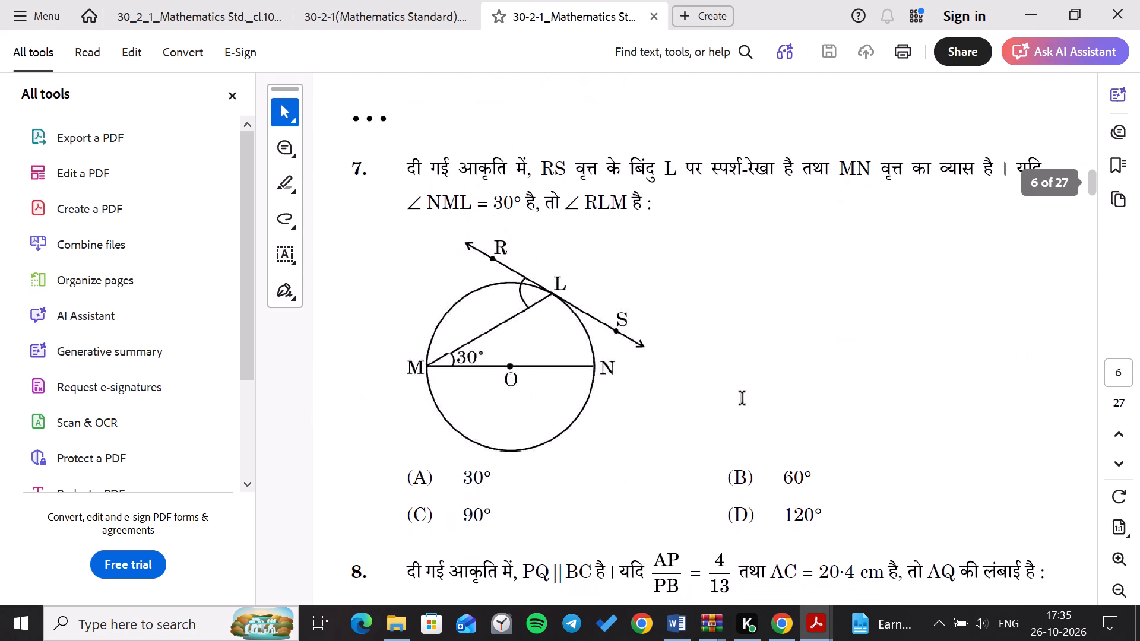
key(shift+super+s)
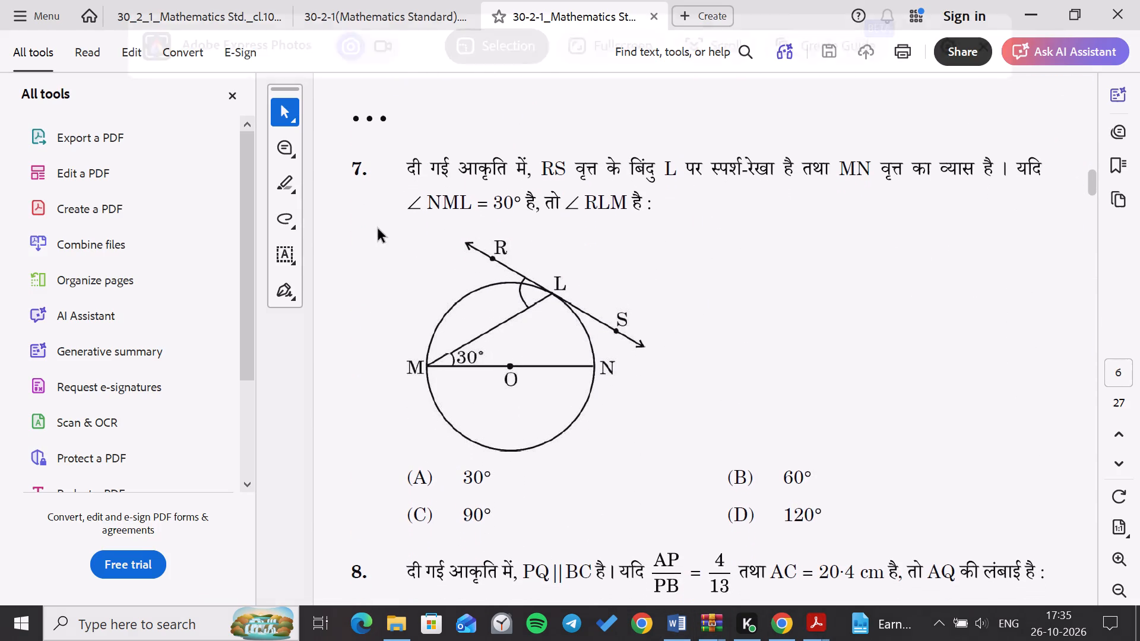
drag(389, 229, 631, 453)
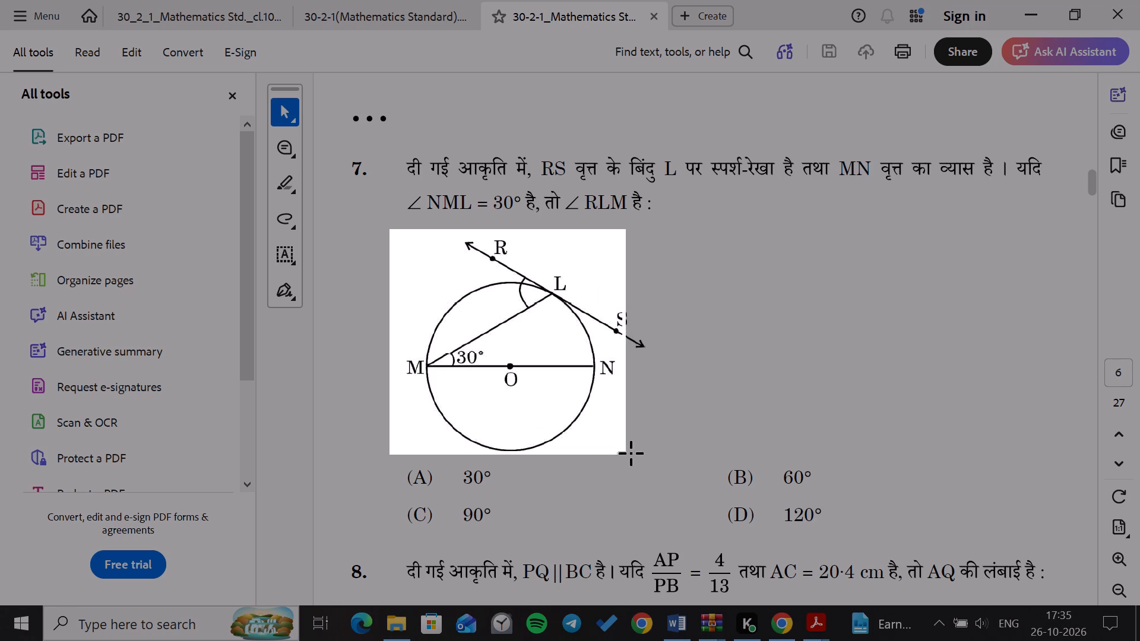
drag(631, 453, 660, 455)
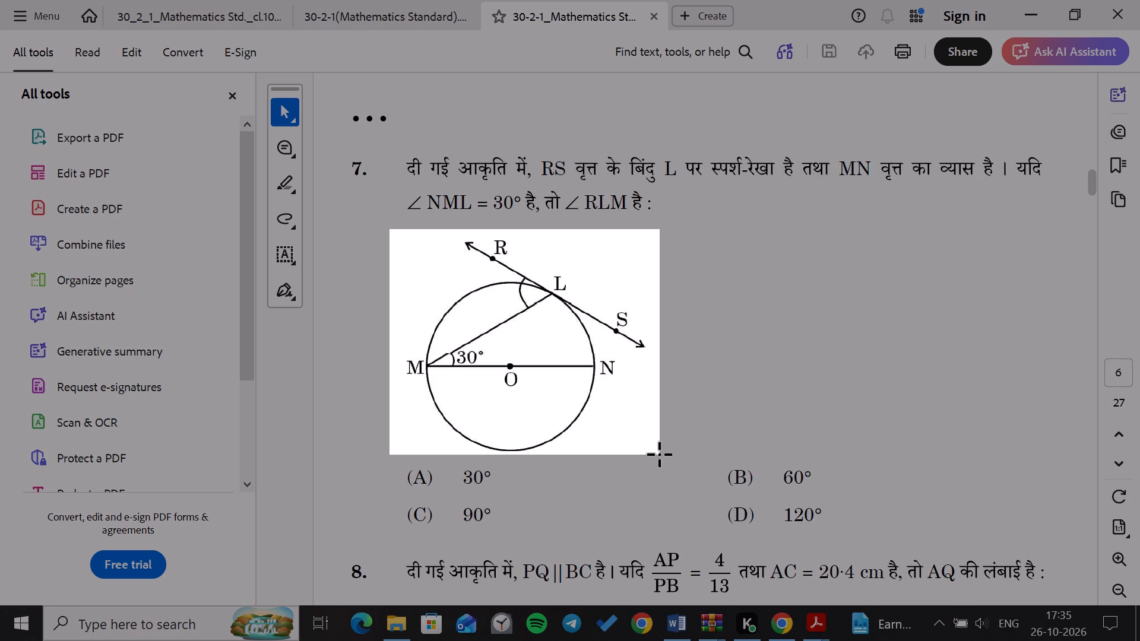
drag(660, 455, 649, 458)
In Word, replace the diagram placeholder of Question 7 with the captured figure on its own line above the answer options.
click(672, 640)
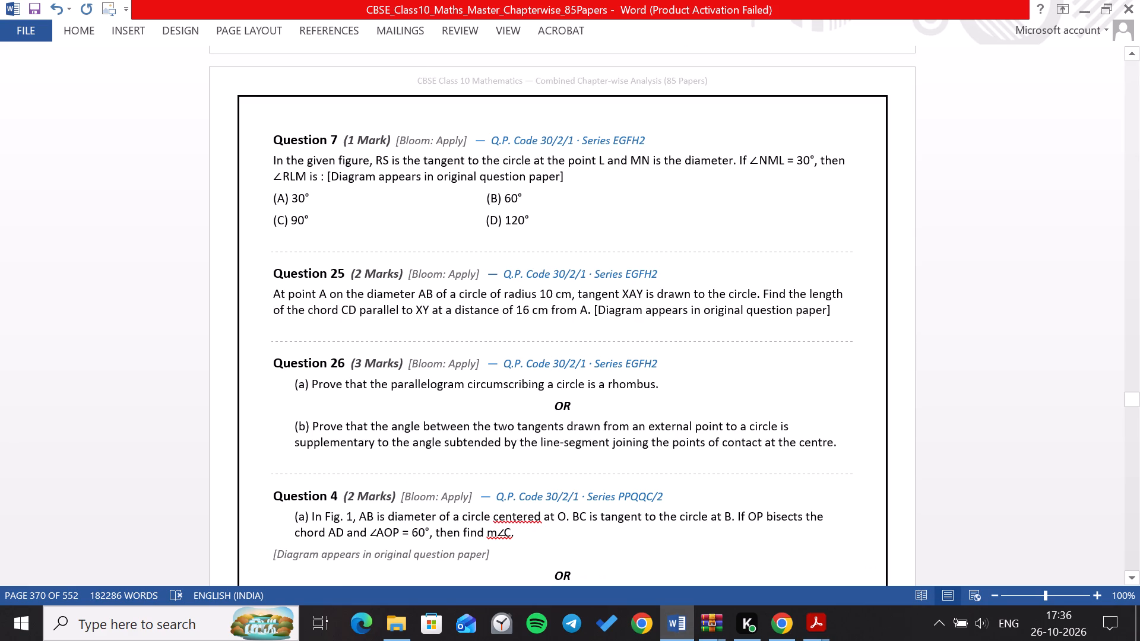
drag(326, 176, 566, 180)
key(BackSpace)
key(Return)
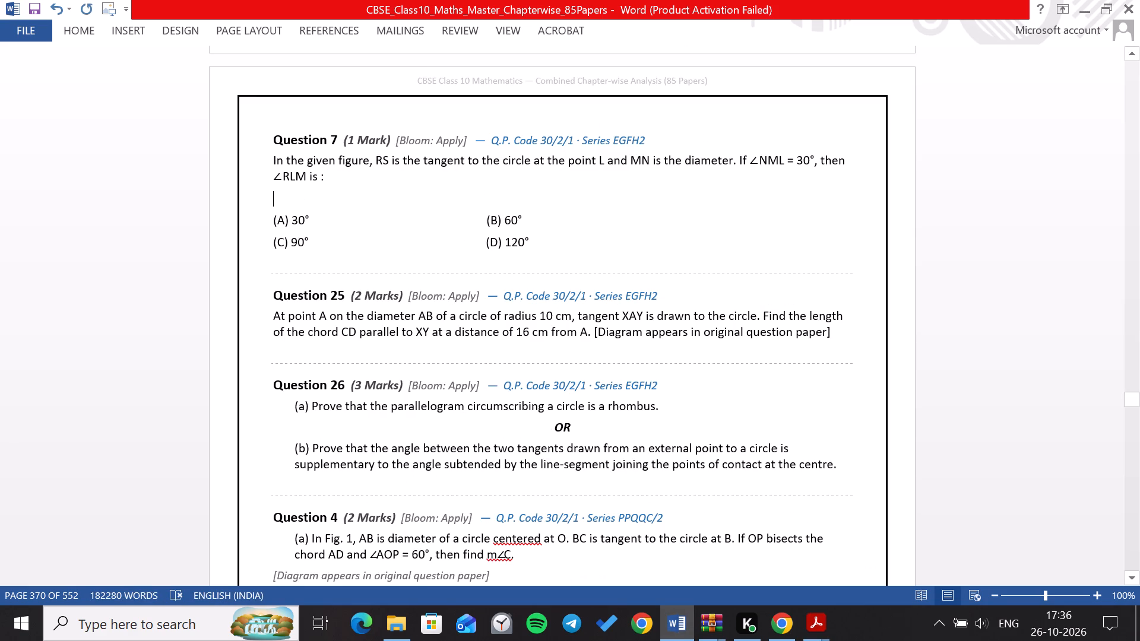
key(ctrl+v)
Shrink the Question 7 figure to roughly three fifths of its size and centre it.
click(375, 246)
scroll(460, 331, down, 3)
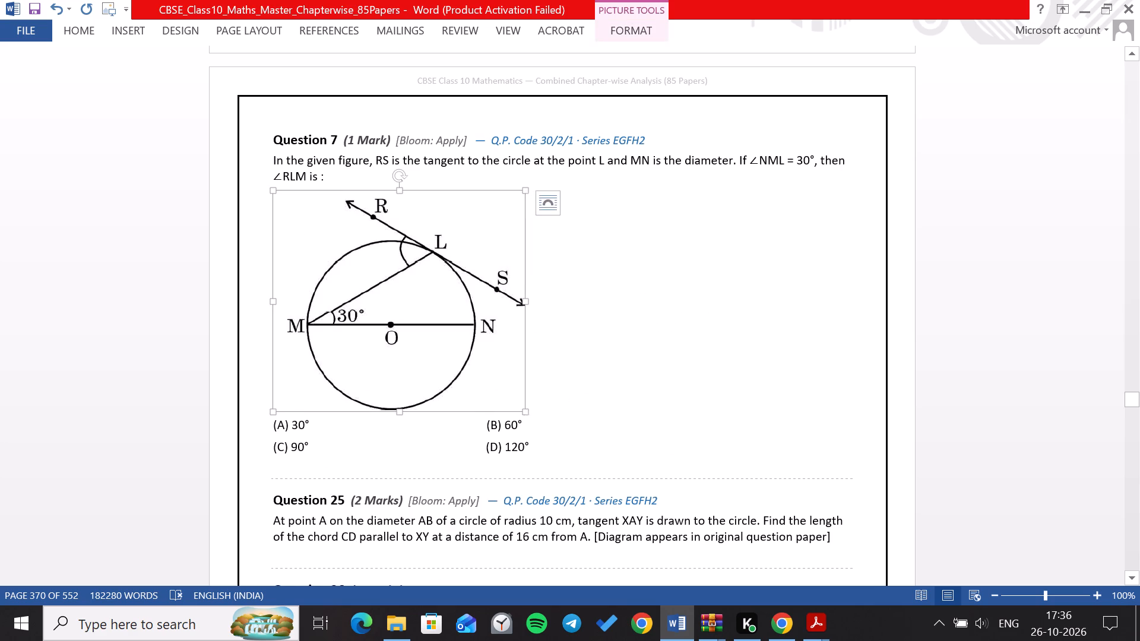
scroll(463, 339, down, 1)
drag(525, 353, 427, 218)
click(81, 24)
click(368, 82)
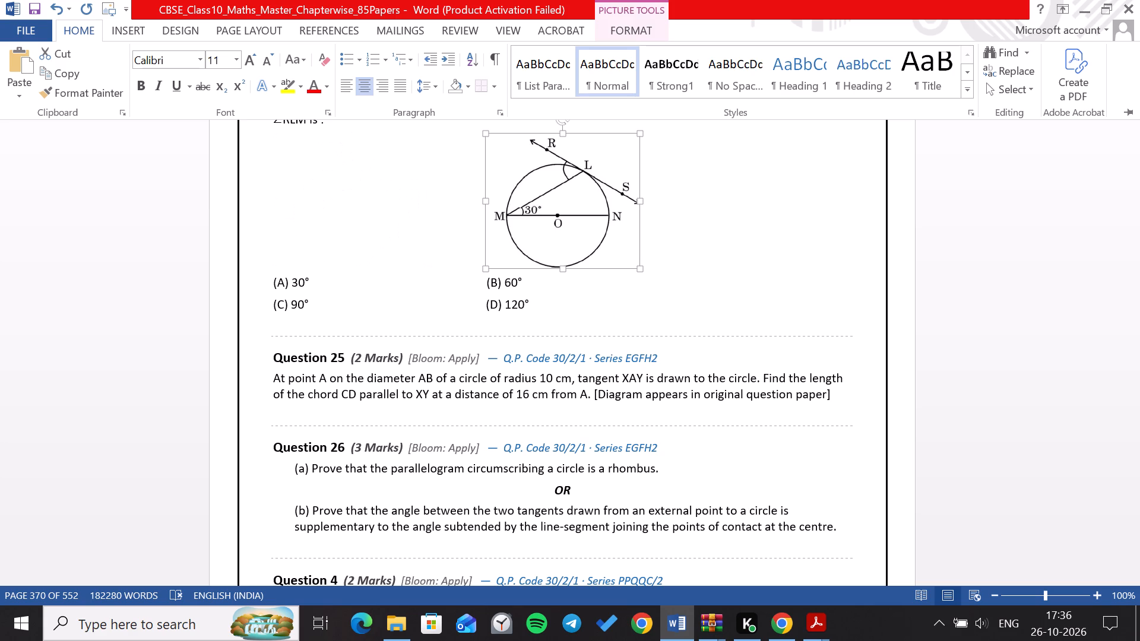
In Acrobat, capture the Question 25 figure of the 10 cm circle with chord CD and tangent XAY from page 16.
scroll(664, 282, down, 6)
scroll(611, 289, down, 4)
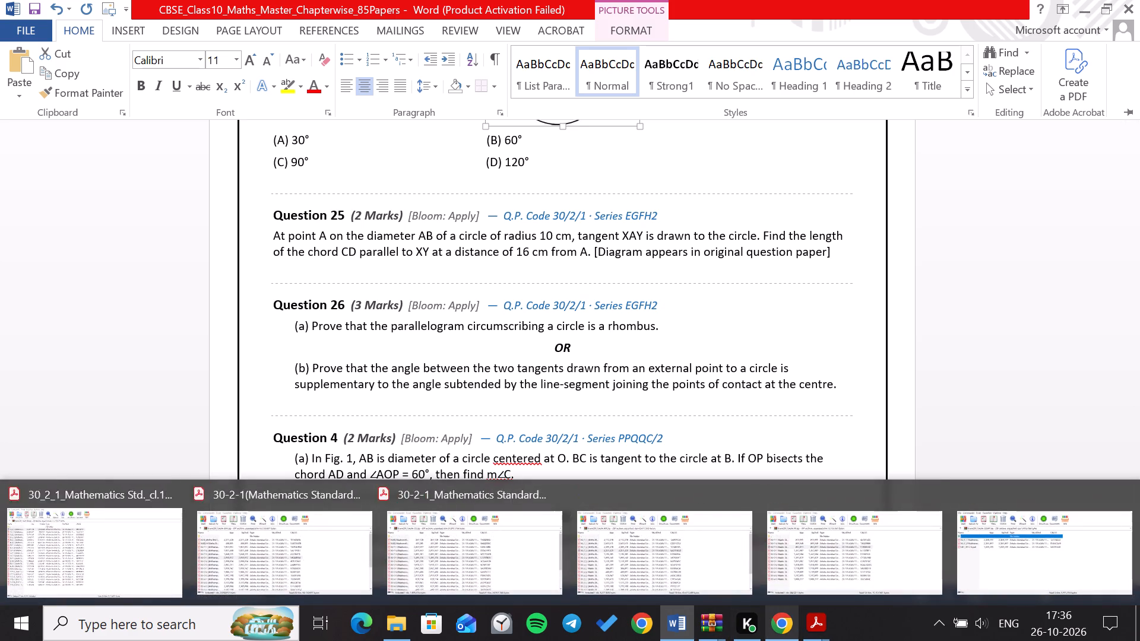
click(1019, 559)
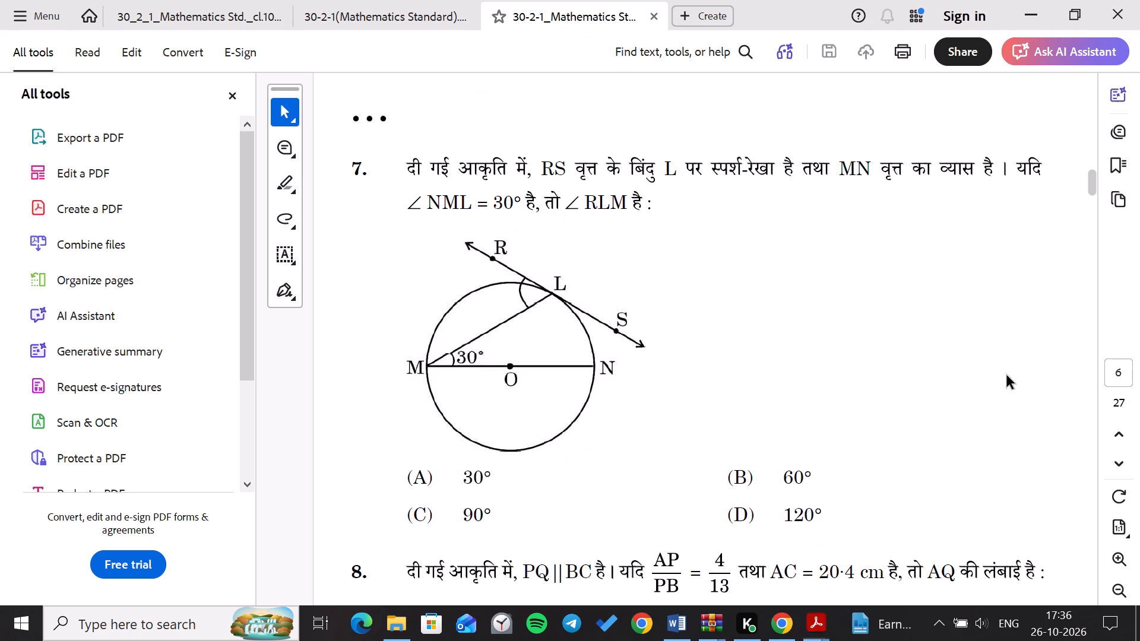
drag(1094, 173, 1099, 286)
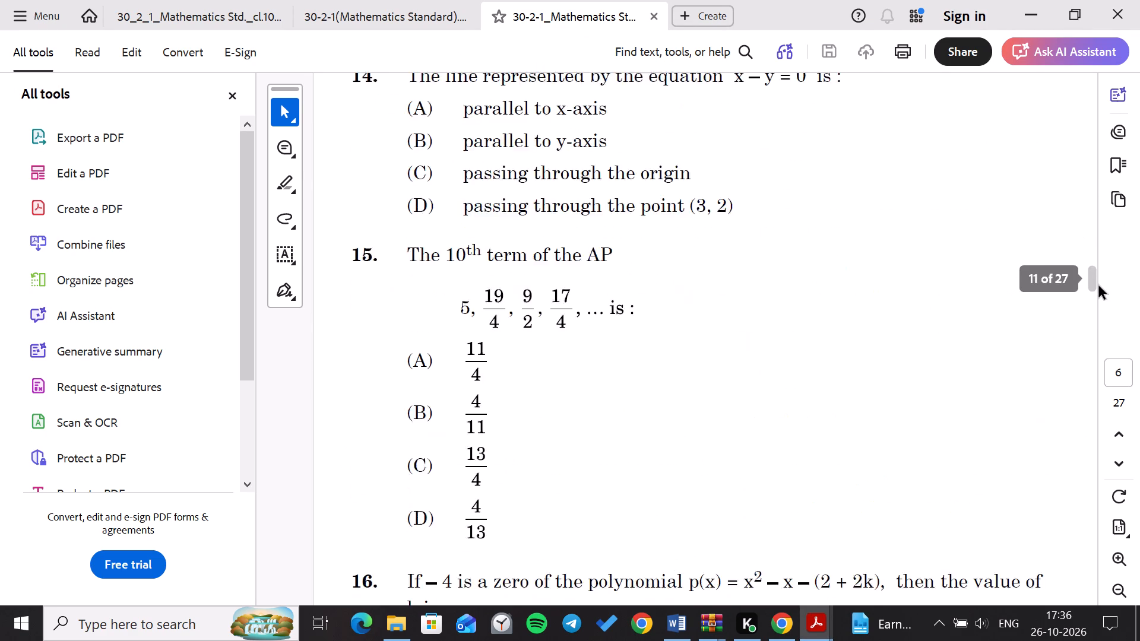
drag(1099, 286, 1094, 343)
scroll(699, 396, up, 7)
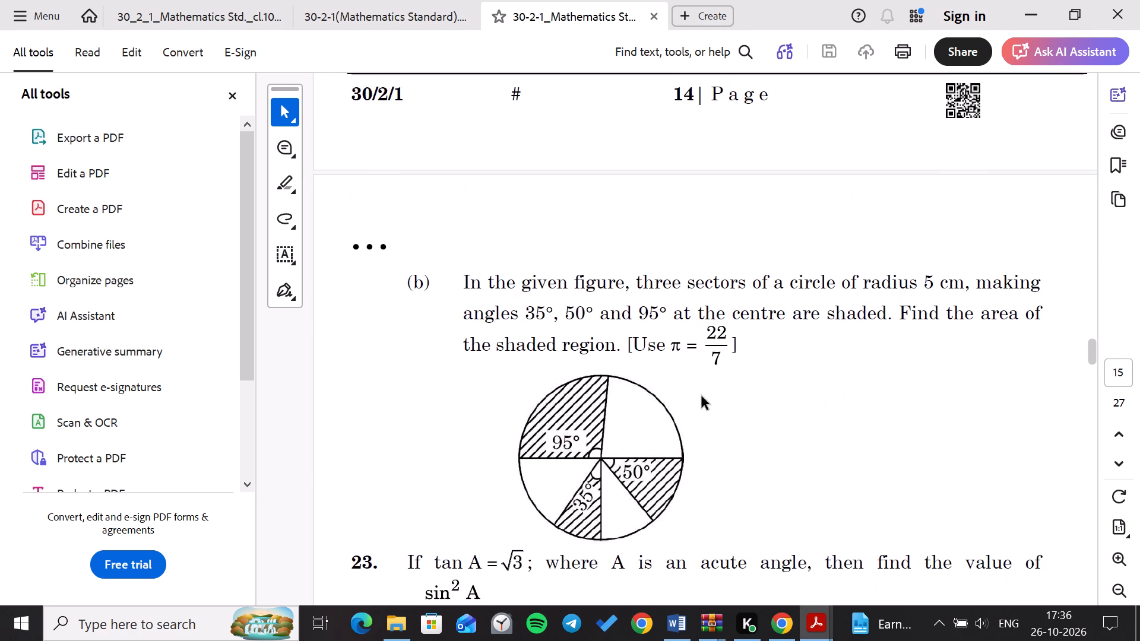
scroll(702, 396, up, 17)
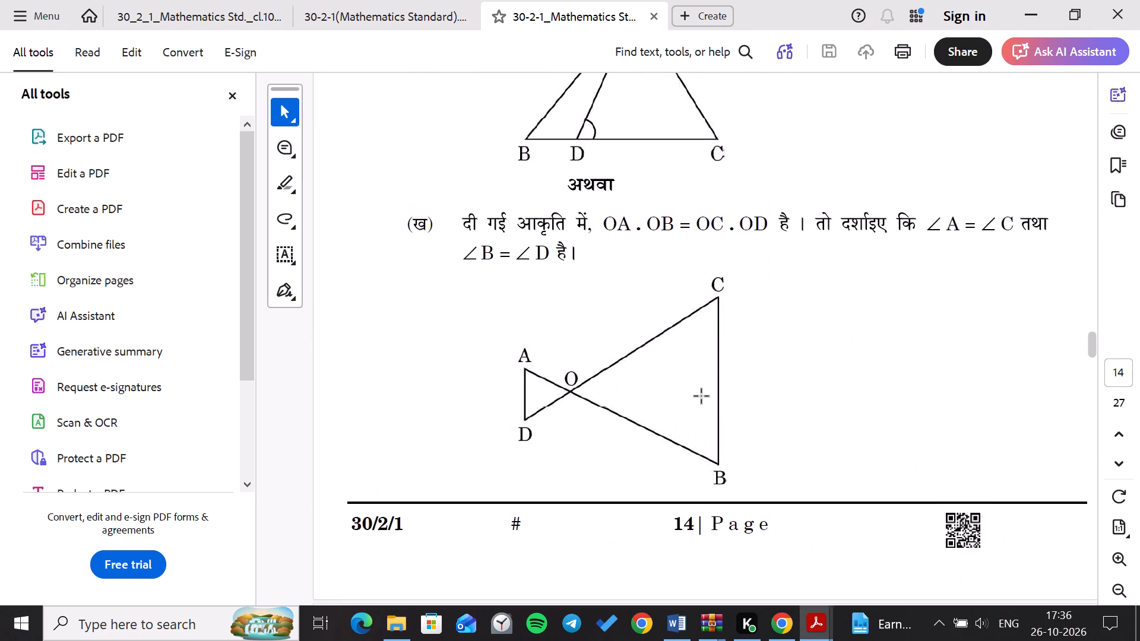
scroll(702, 396, up, 9)
scroll(699, 398, down, 20)
scroll(699, 398, down, 6)
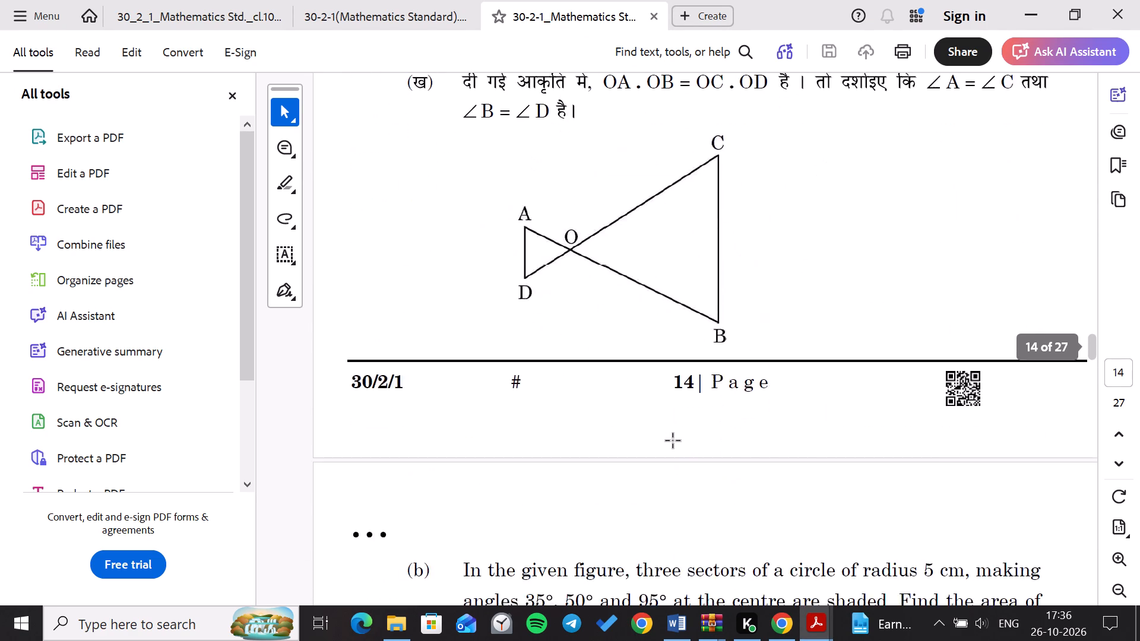
scroll(673, 441, down, 12)
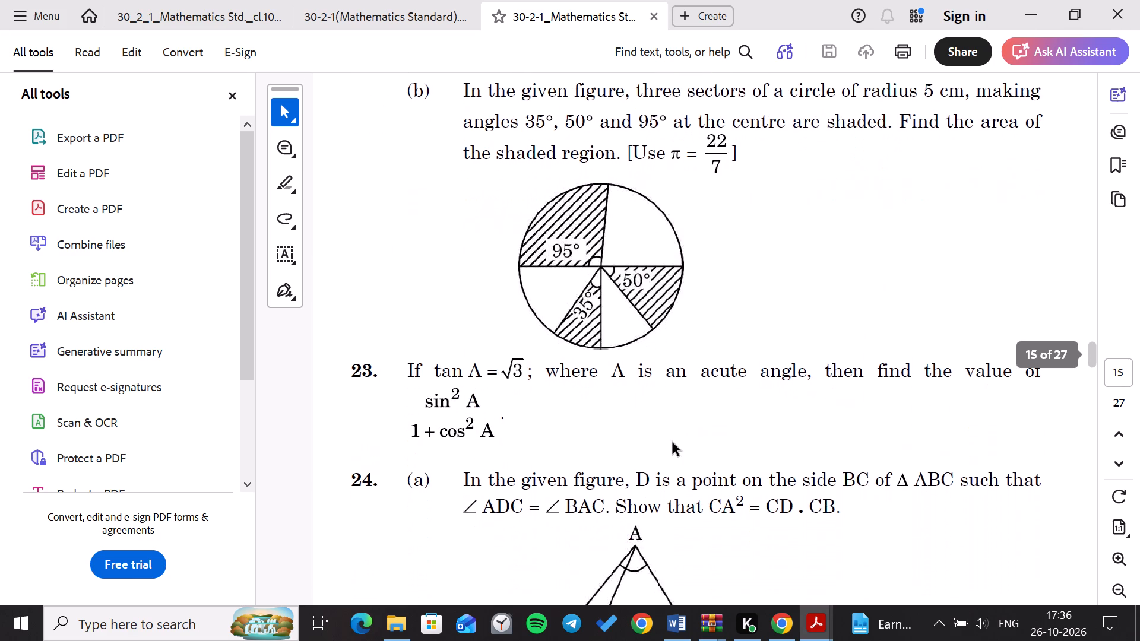
scroll(672, 446, down, 20)
scroll(672, 446, down, 20)
scroll(672, 446, down, 6)
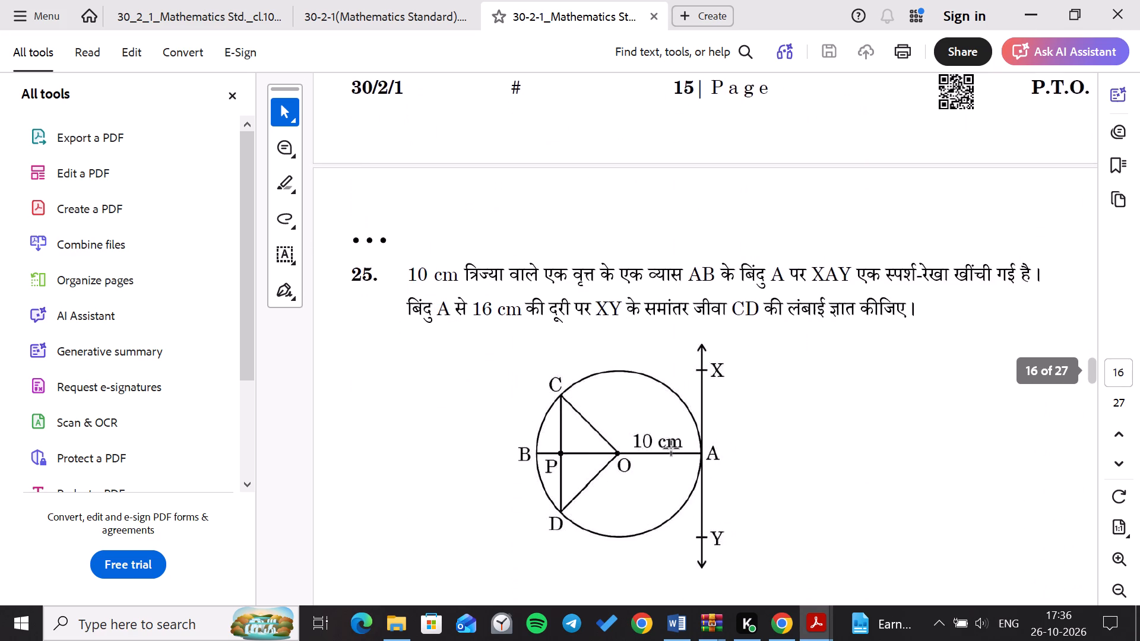
scroll(672, 449, down, 4)
key(shift+super+s)
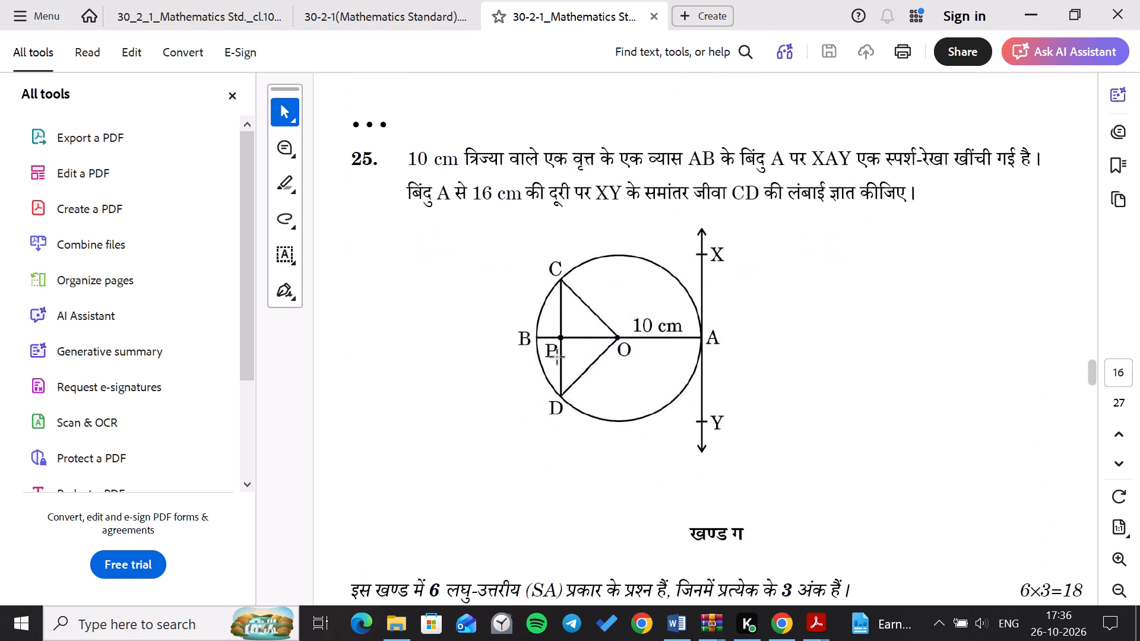
drag(503, 222, 541, 277)
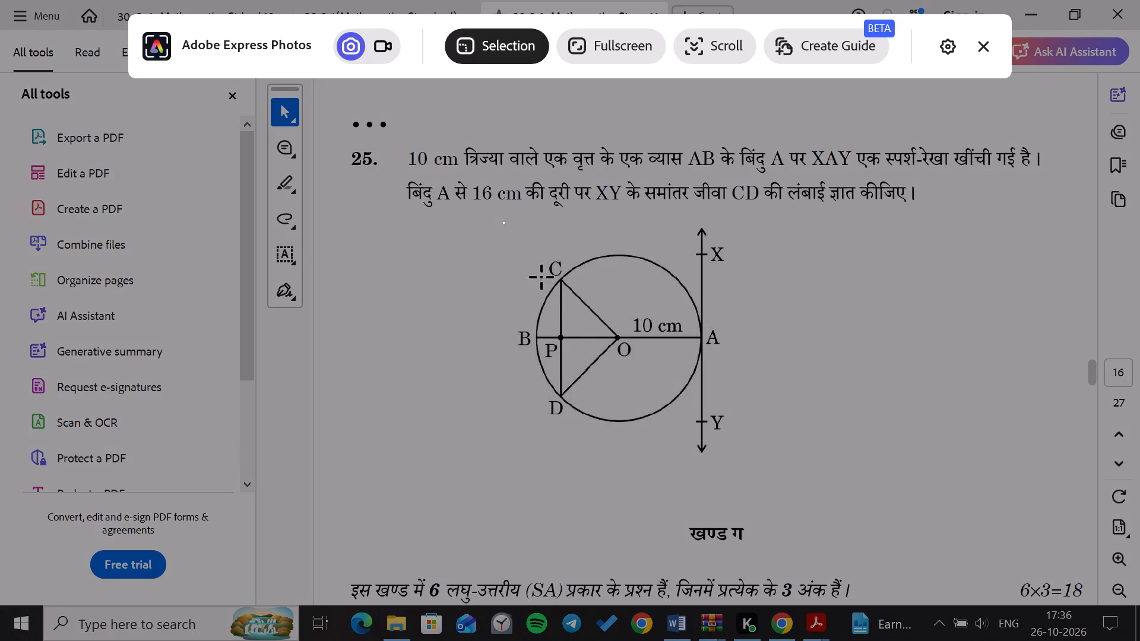
drag(541, 277, 736, 465)
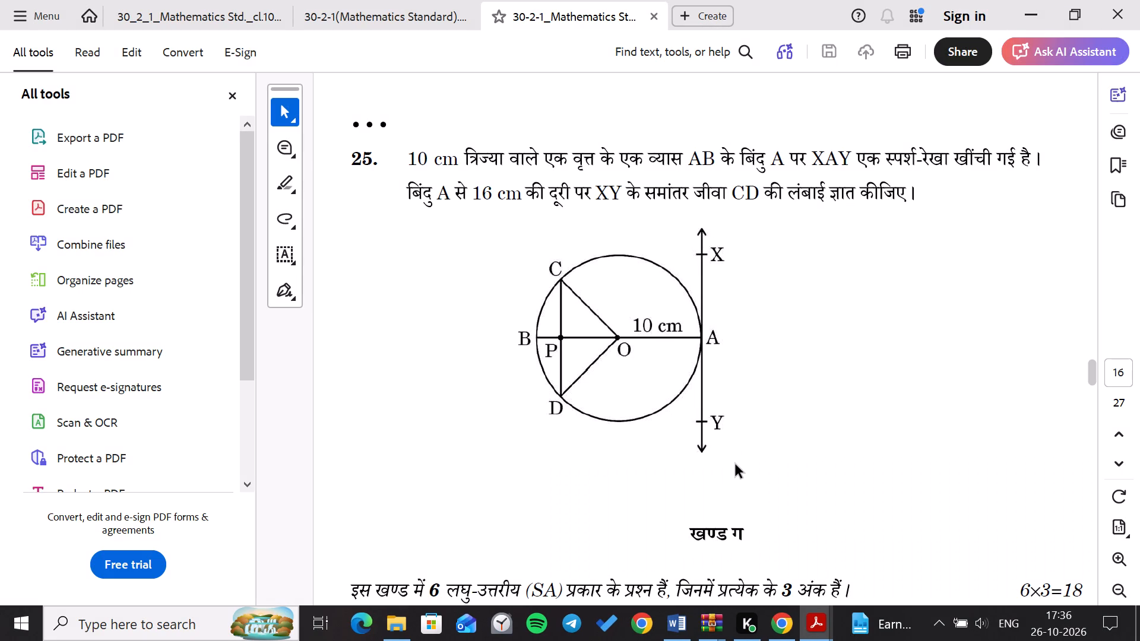
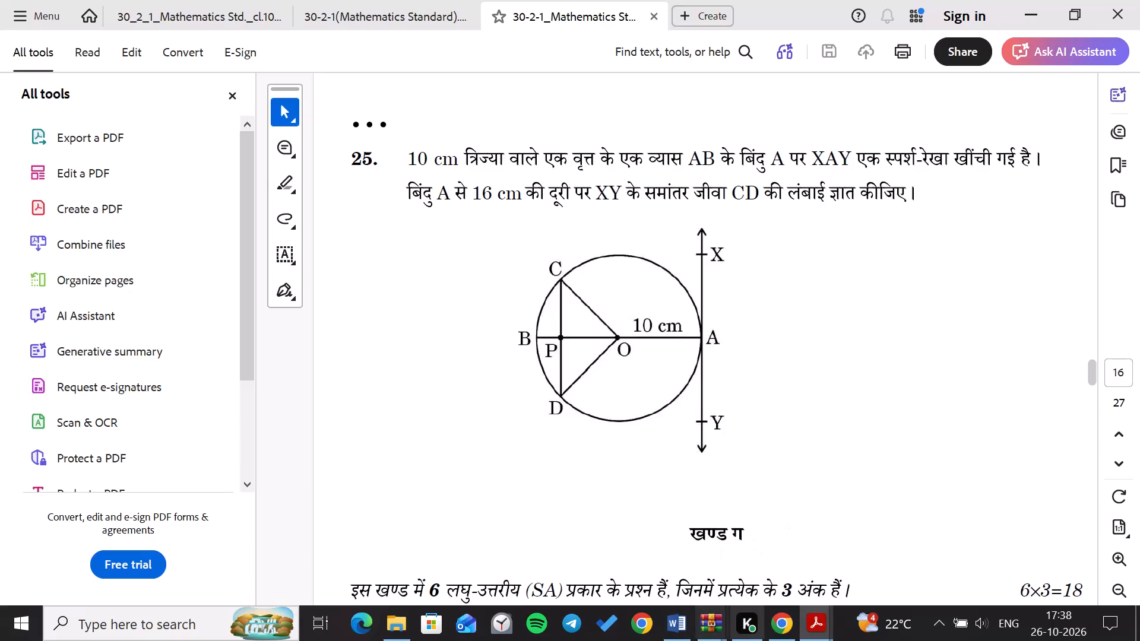
In Word, replace the bracketed diagram placeholder of Question 25 with the captured circle figure on its own line below the question text.
click(679, 627)
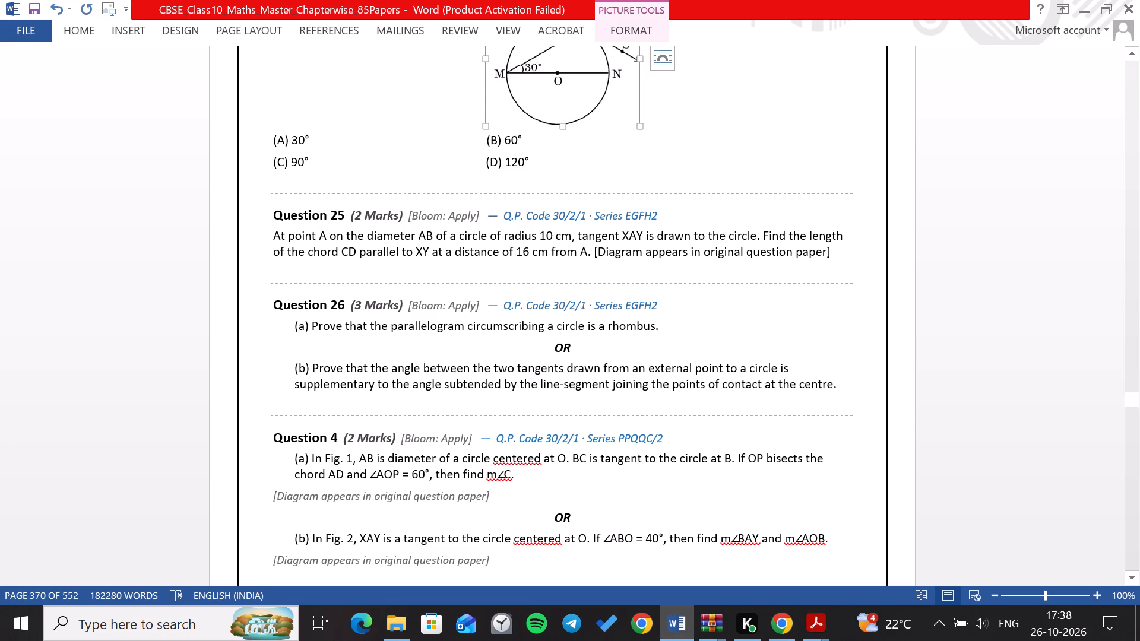
drag(594, 252, 739, 256)
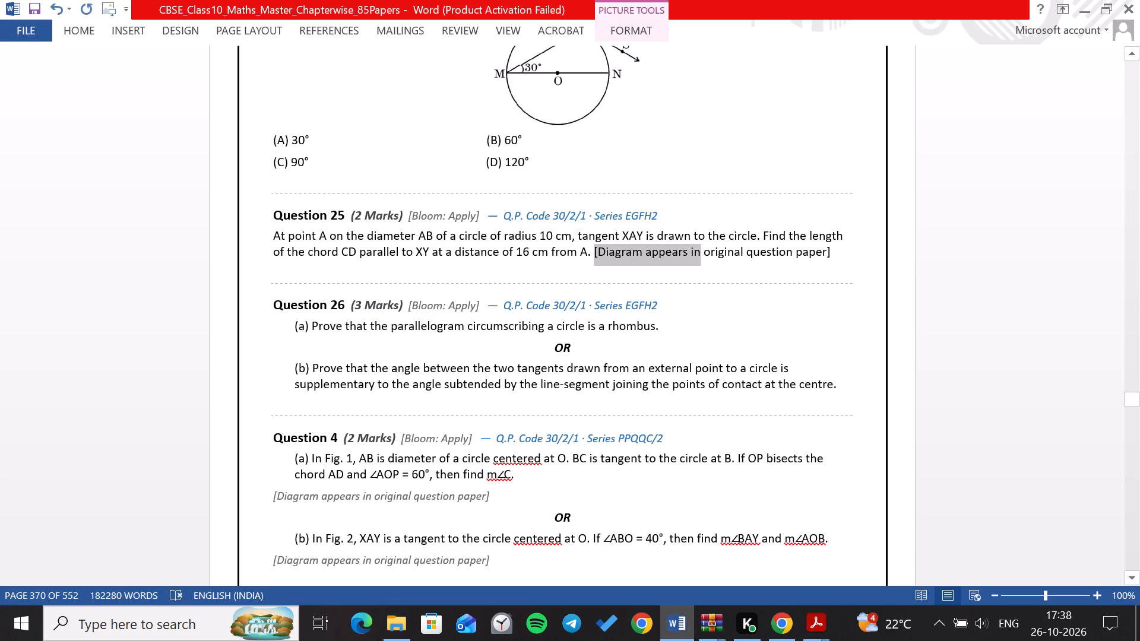
drag(739, 256, 833, 255)
key(BackSpace)
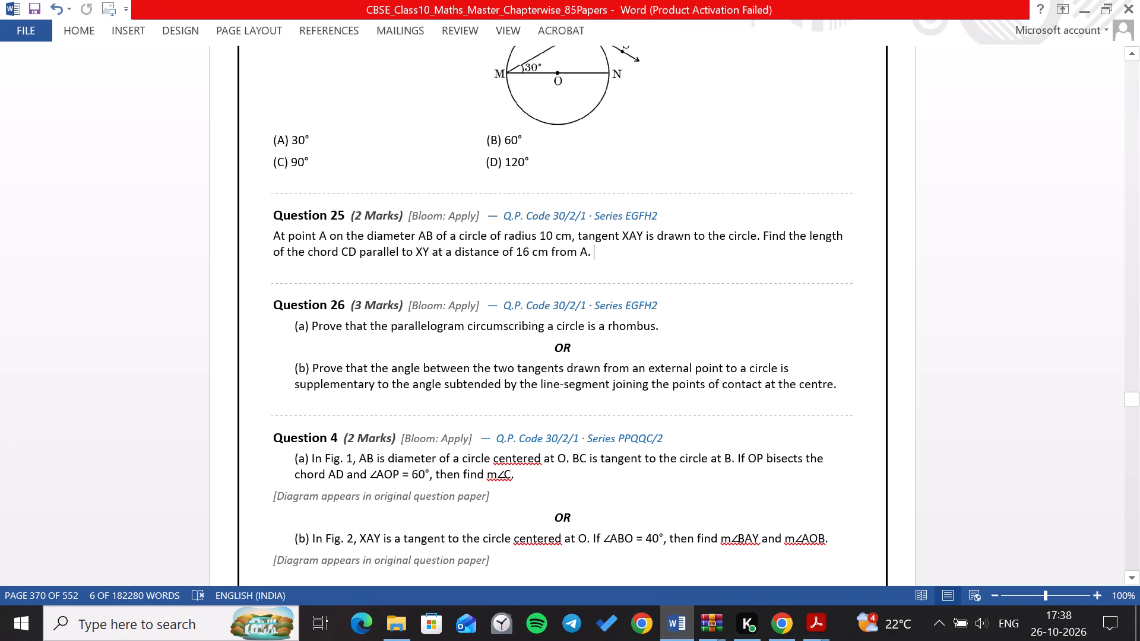
key(Return)
key(ctrl+v)
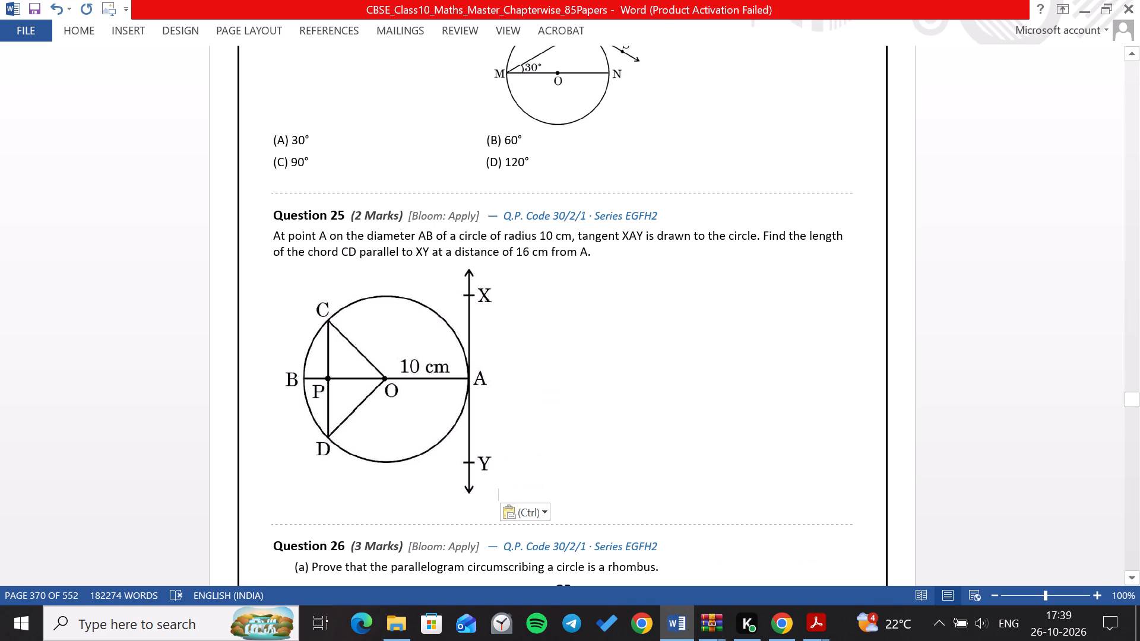
Shrink the Question 25 figure to about 70% of its size and centre it.
click(407, 365)
scroll(406, 365, down, 5)
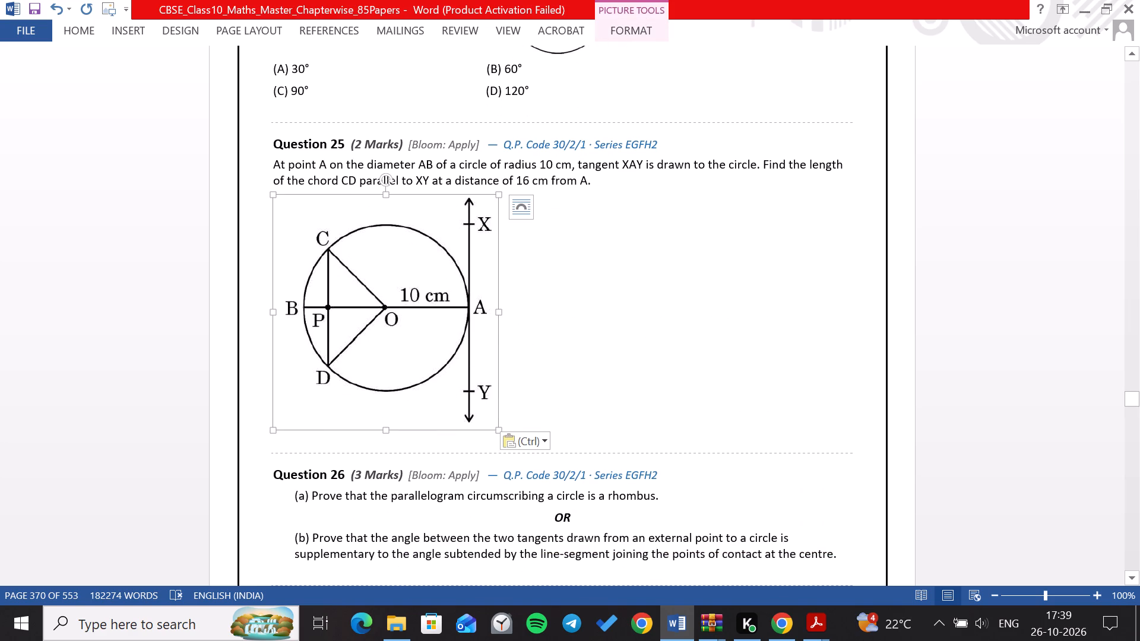
drag(498, 430, 432, 306)
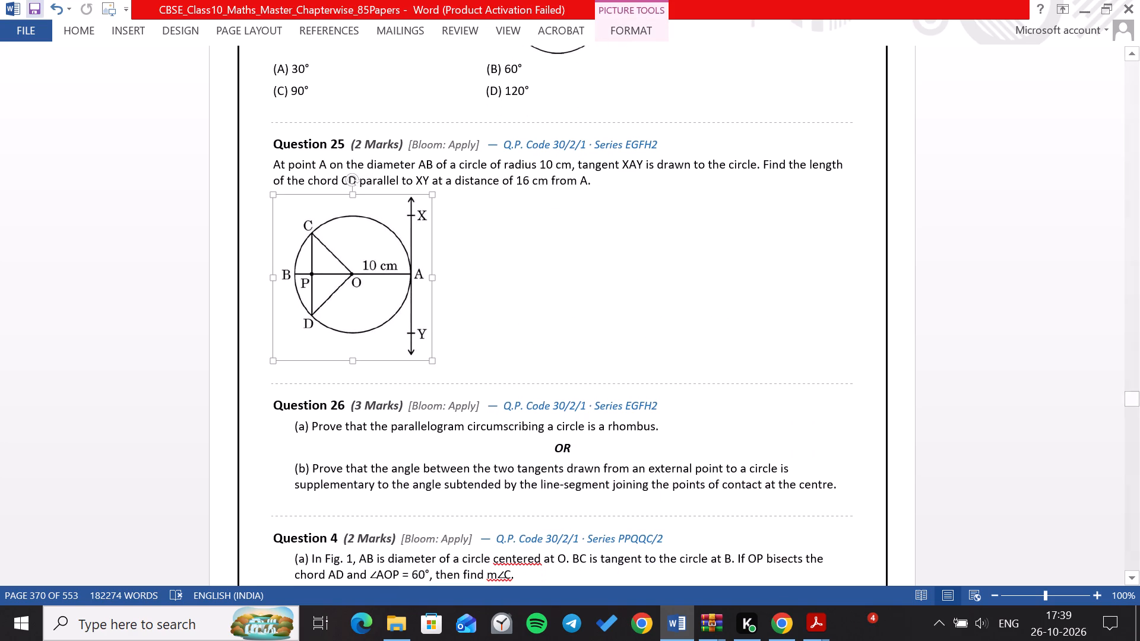
click(69, 26)
click(365, 95)
Move on past Question 26 to find the next diagram placeholders, under Question 4 of Series PPQQC/2.
scroll(572, 328, down, 3)
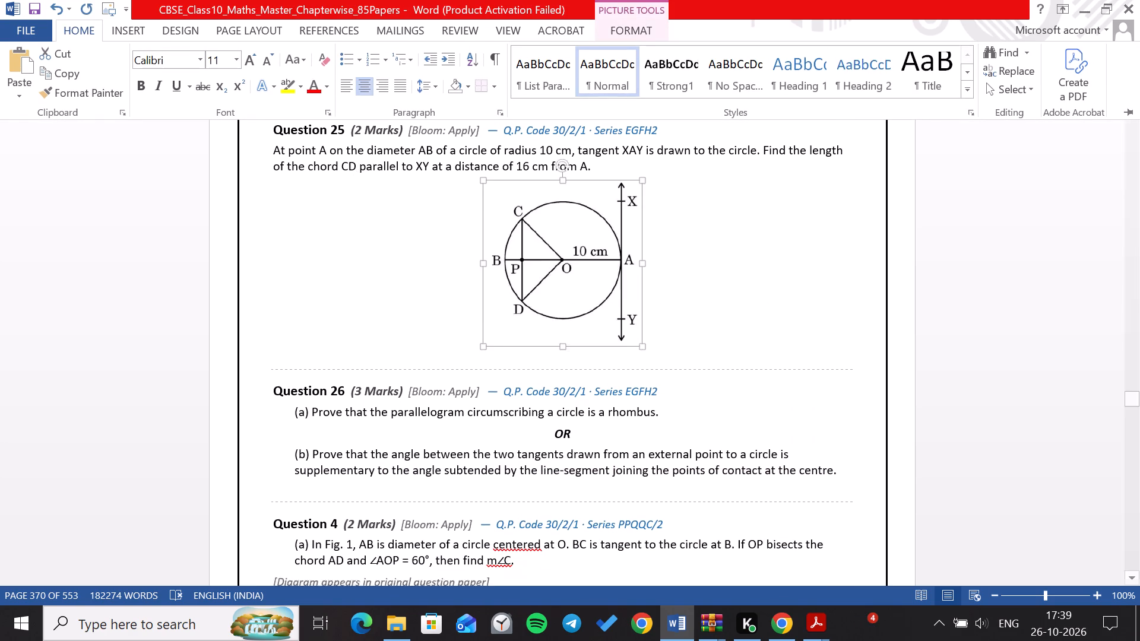
scroll(572, 329, down, 2)
scroll(566, 328, up, 6)
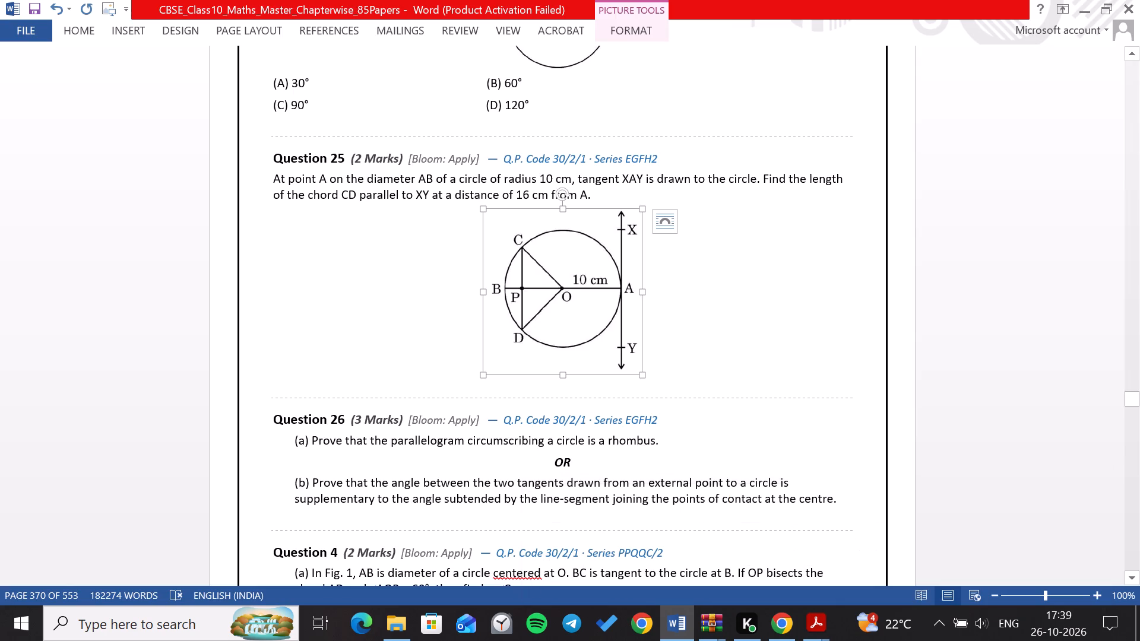
scroll(433, 157, down, 14)
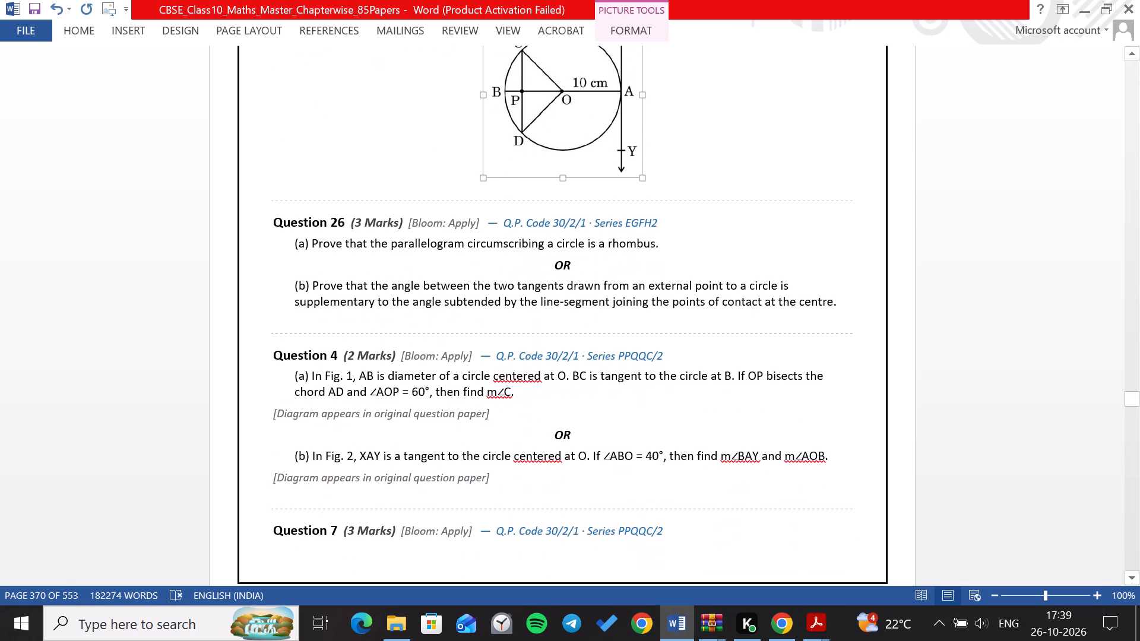
scroll(547, 293, down, 7)
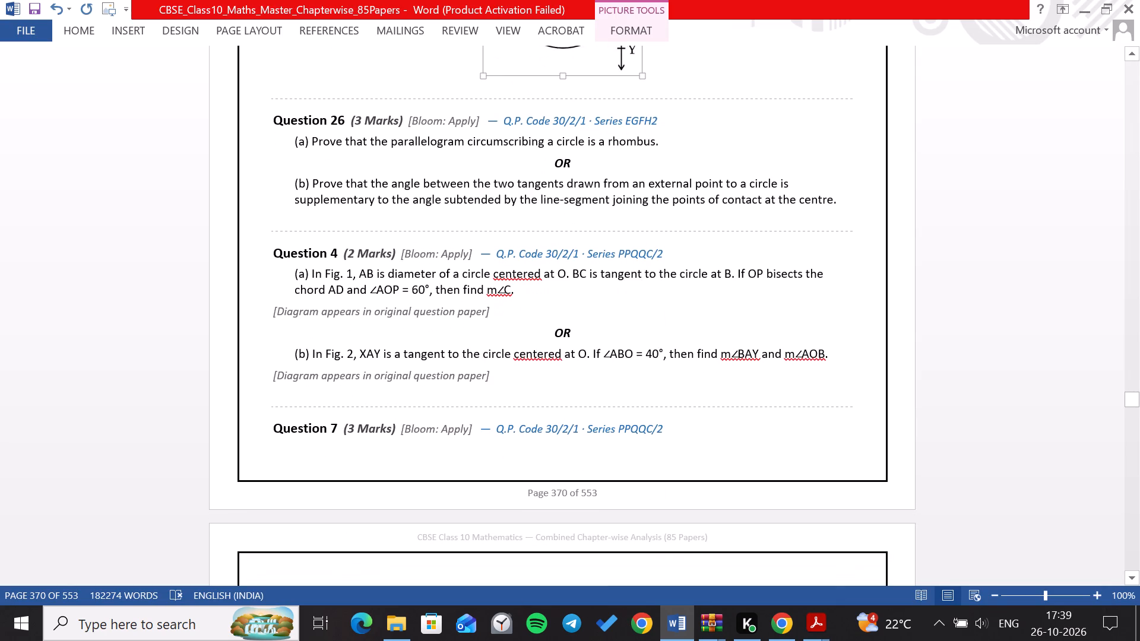